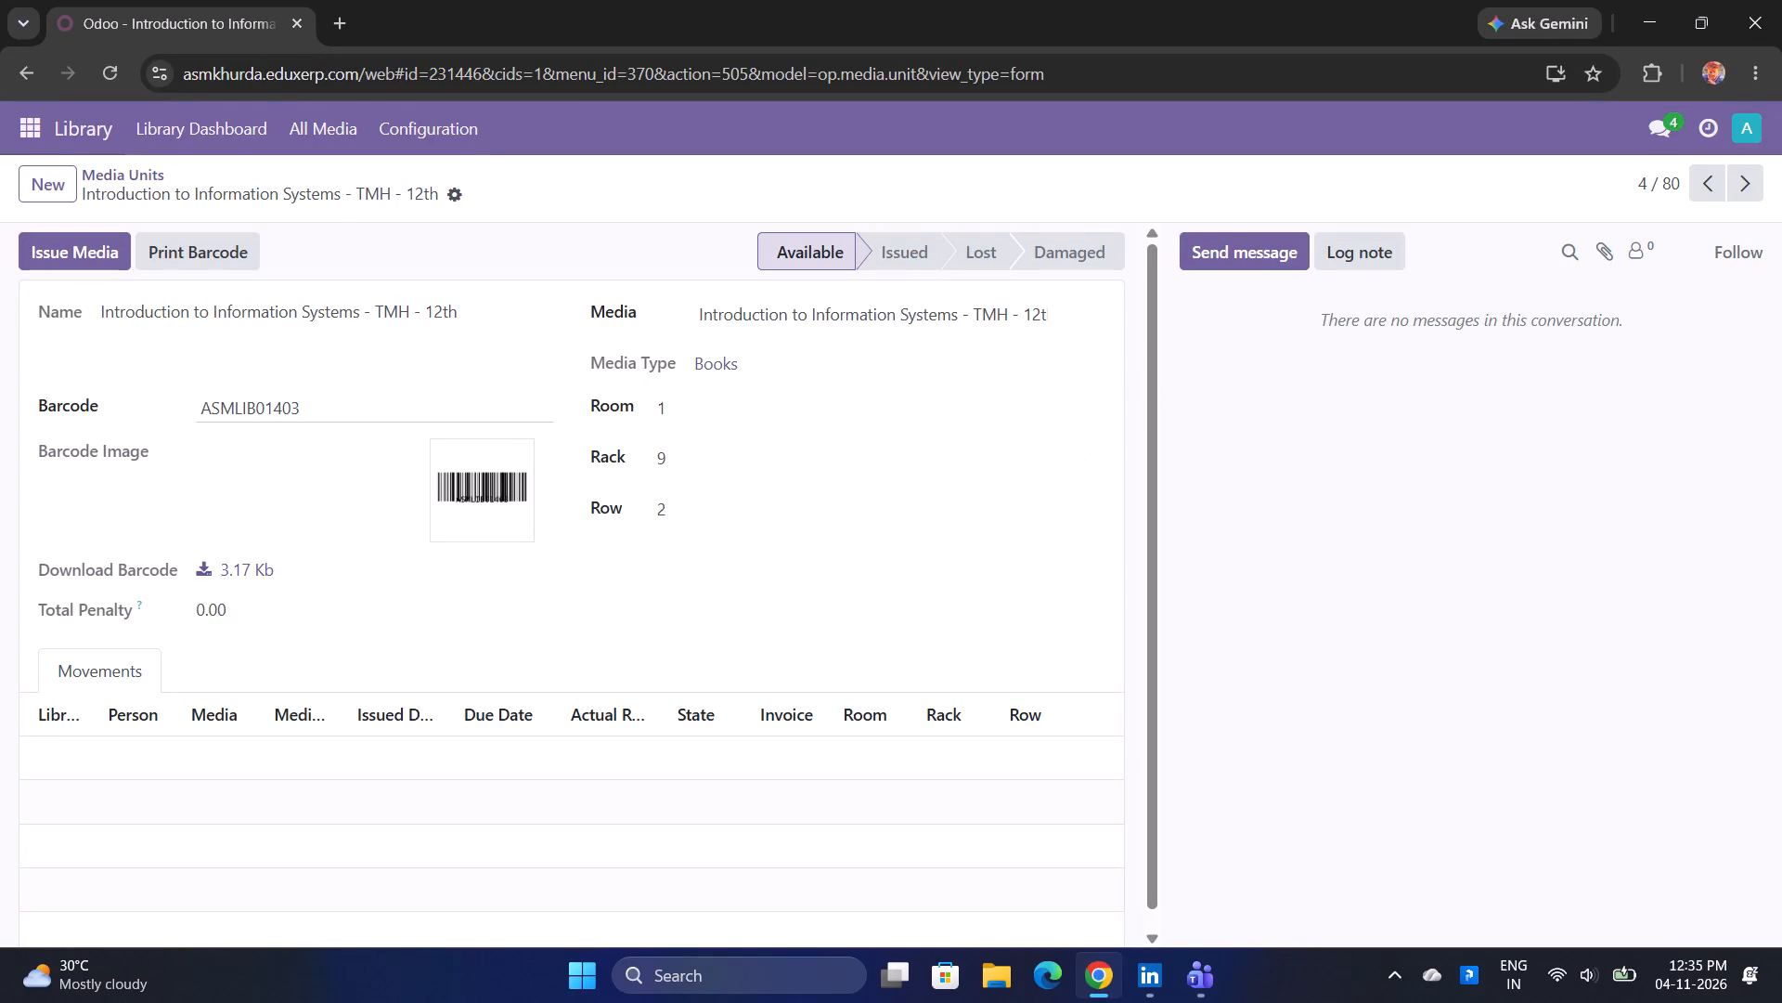
Regenerate this unit's barcode image by saving the barcode as ASMLIB0140, then restoring it to ASMLIB01403 and saving again.
click(489, 405)
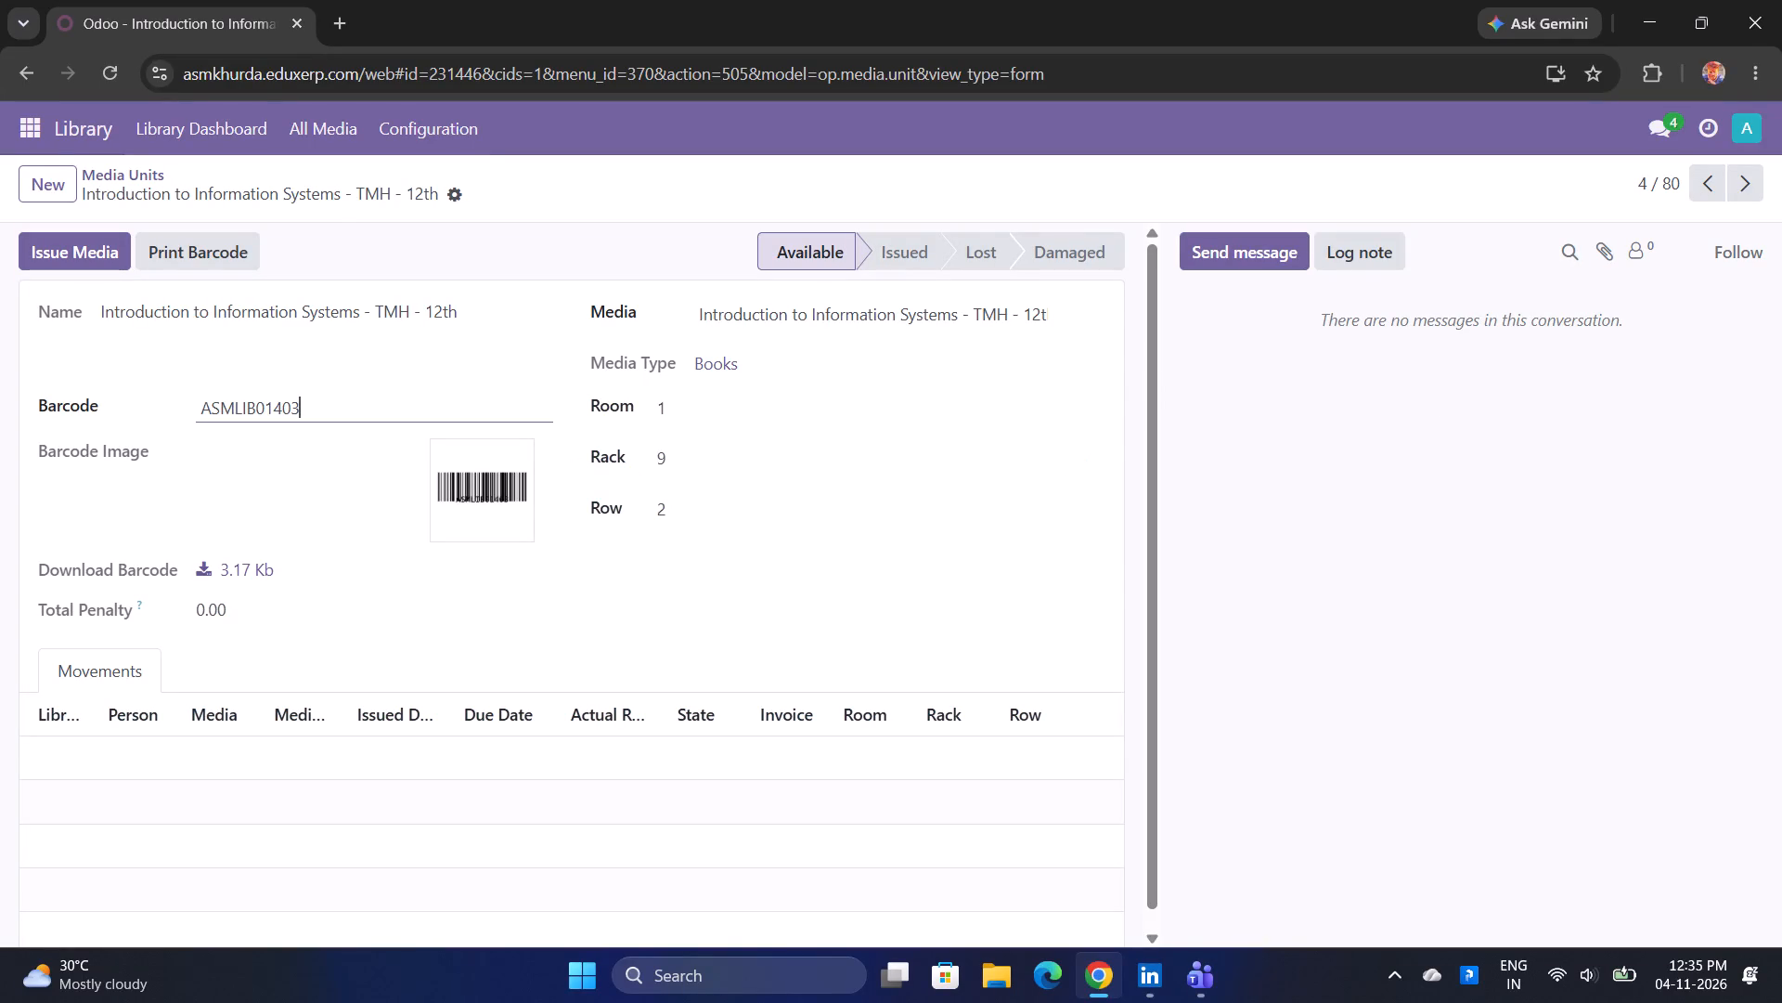
key(BackSpace)
click(486, 191)
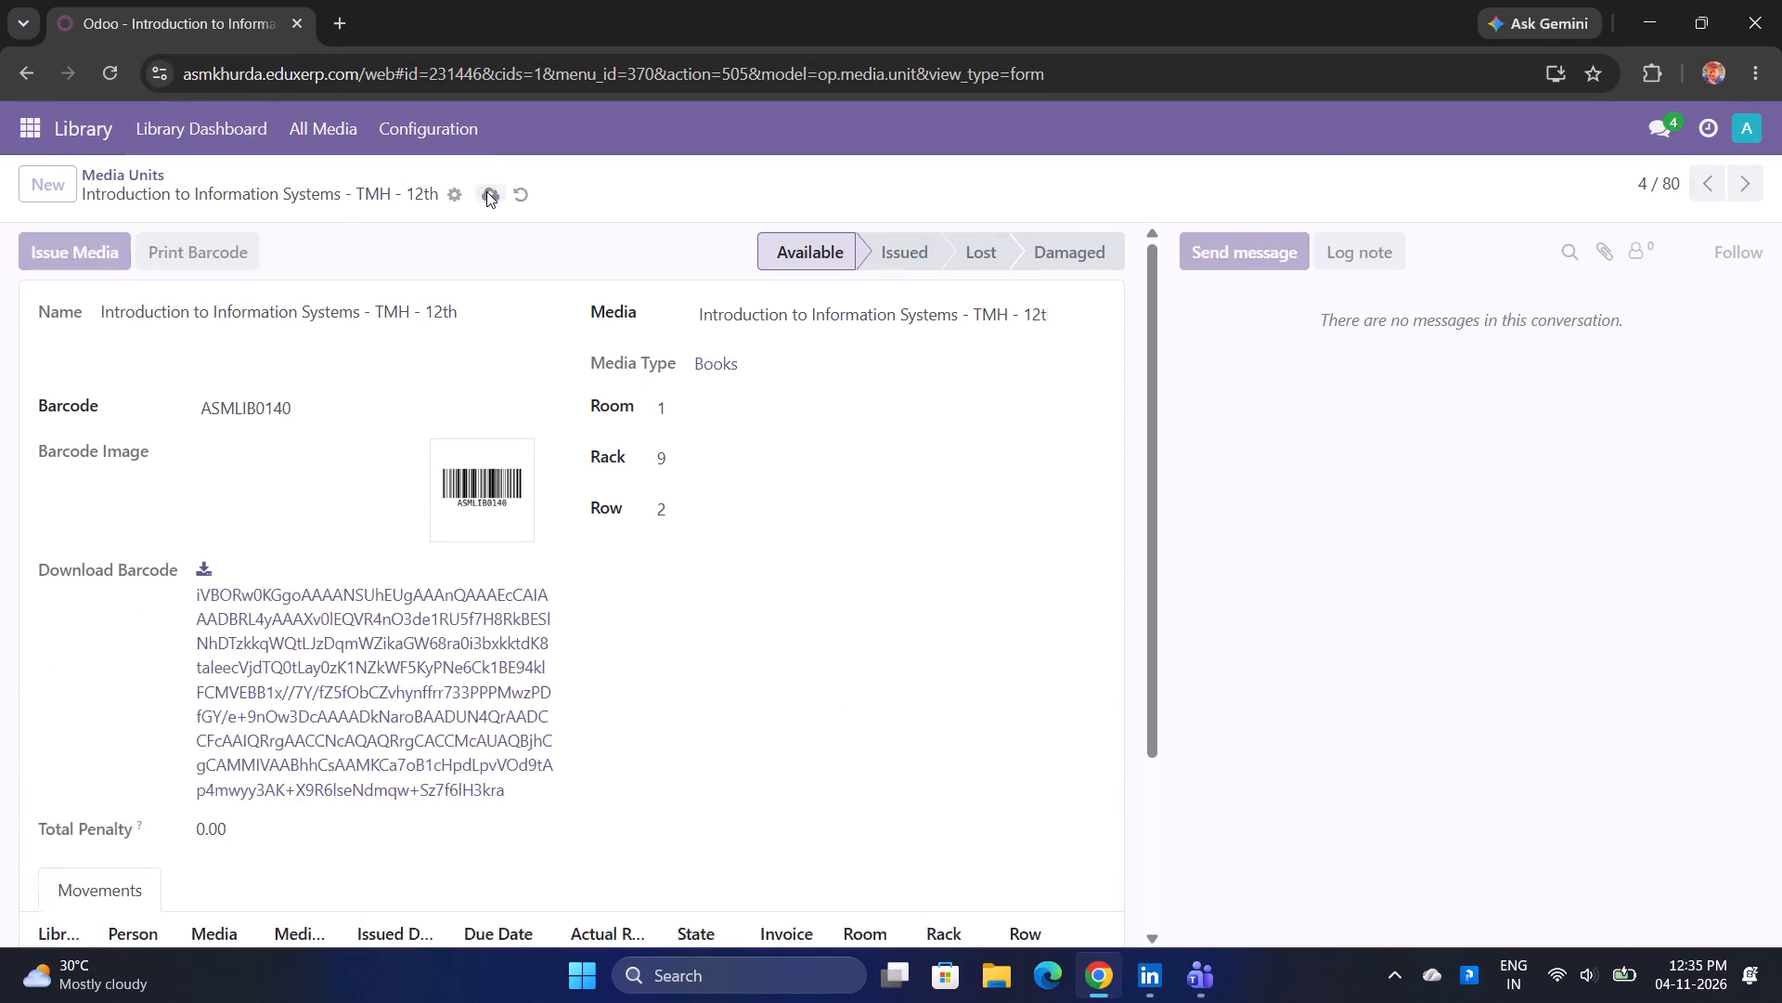
click(397, 423)
key(3)
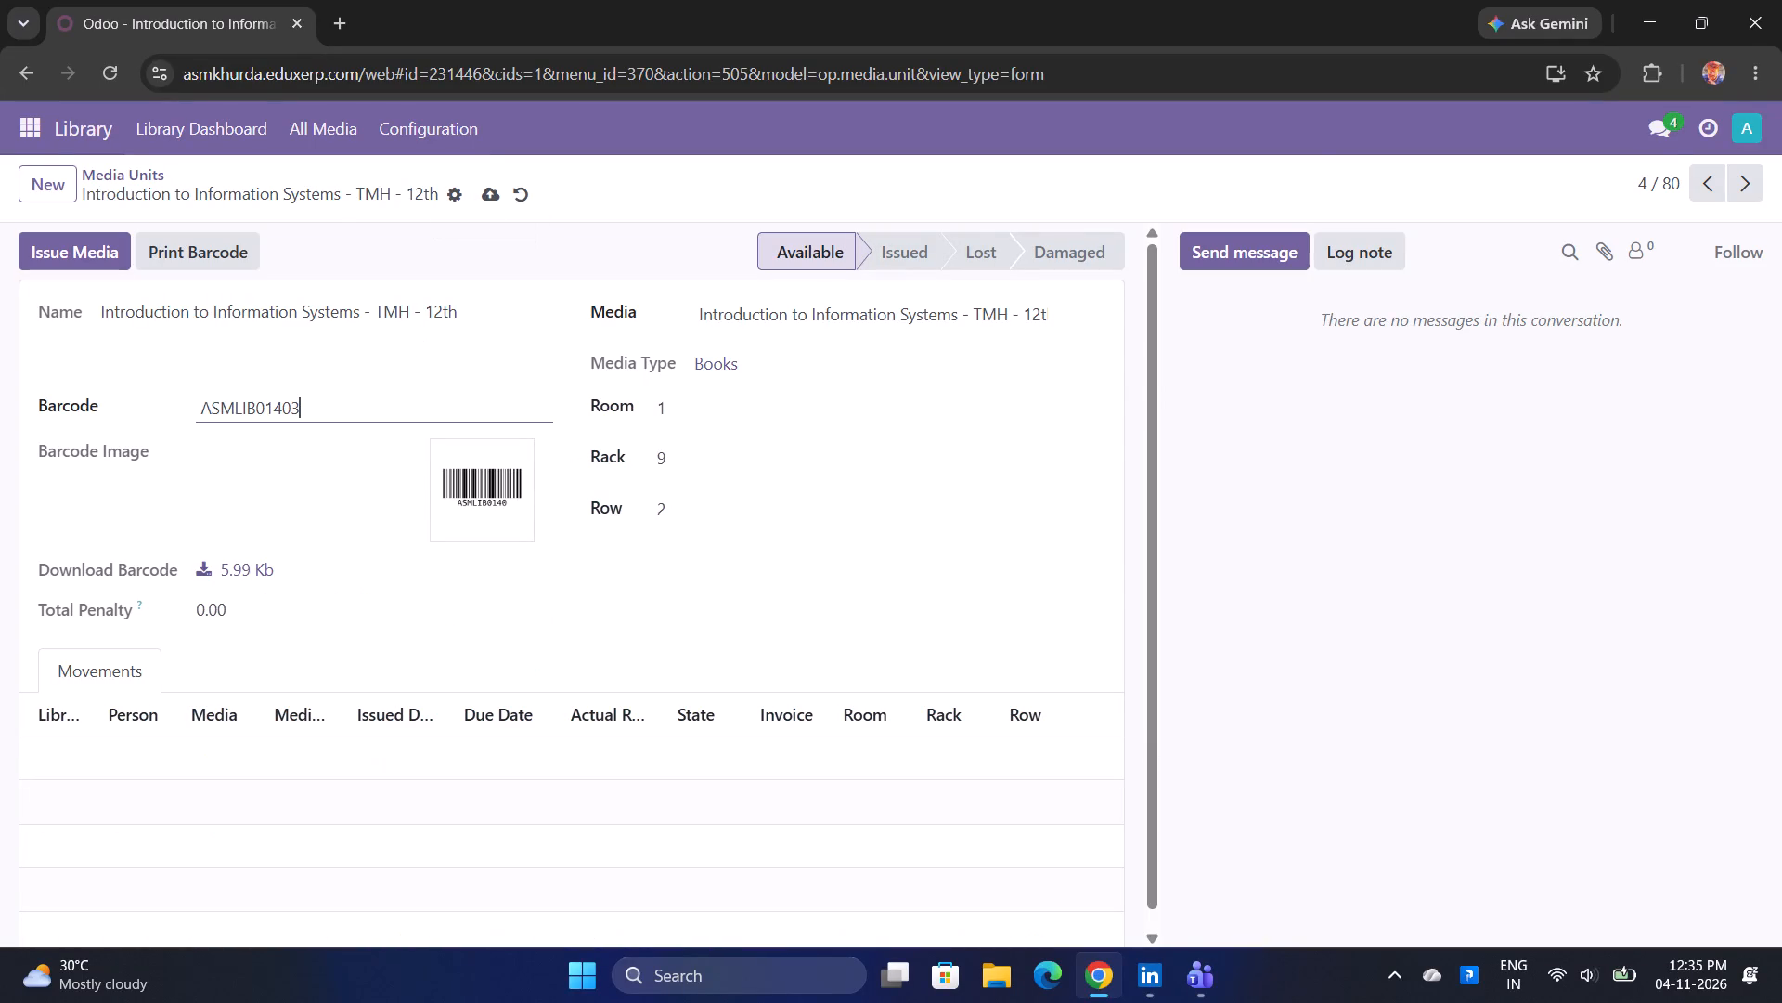
click(484, 189)
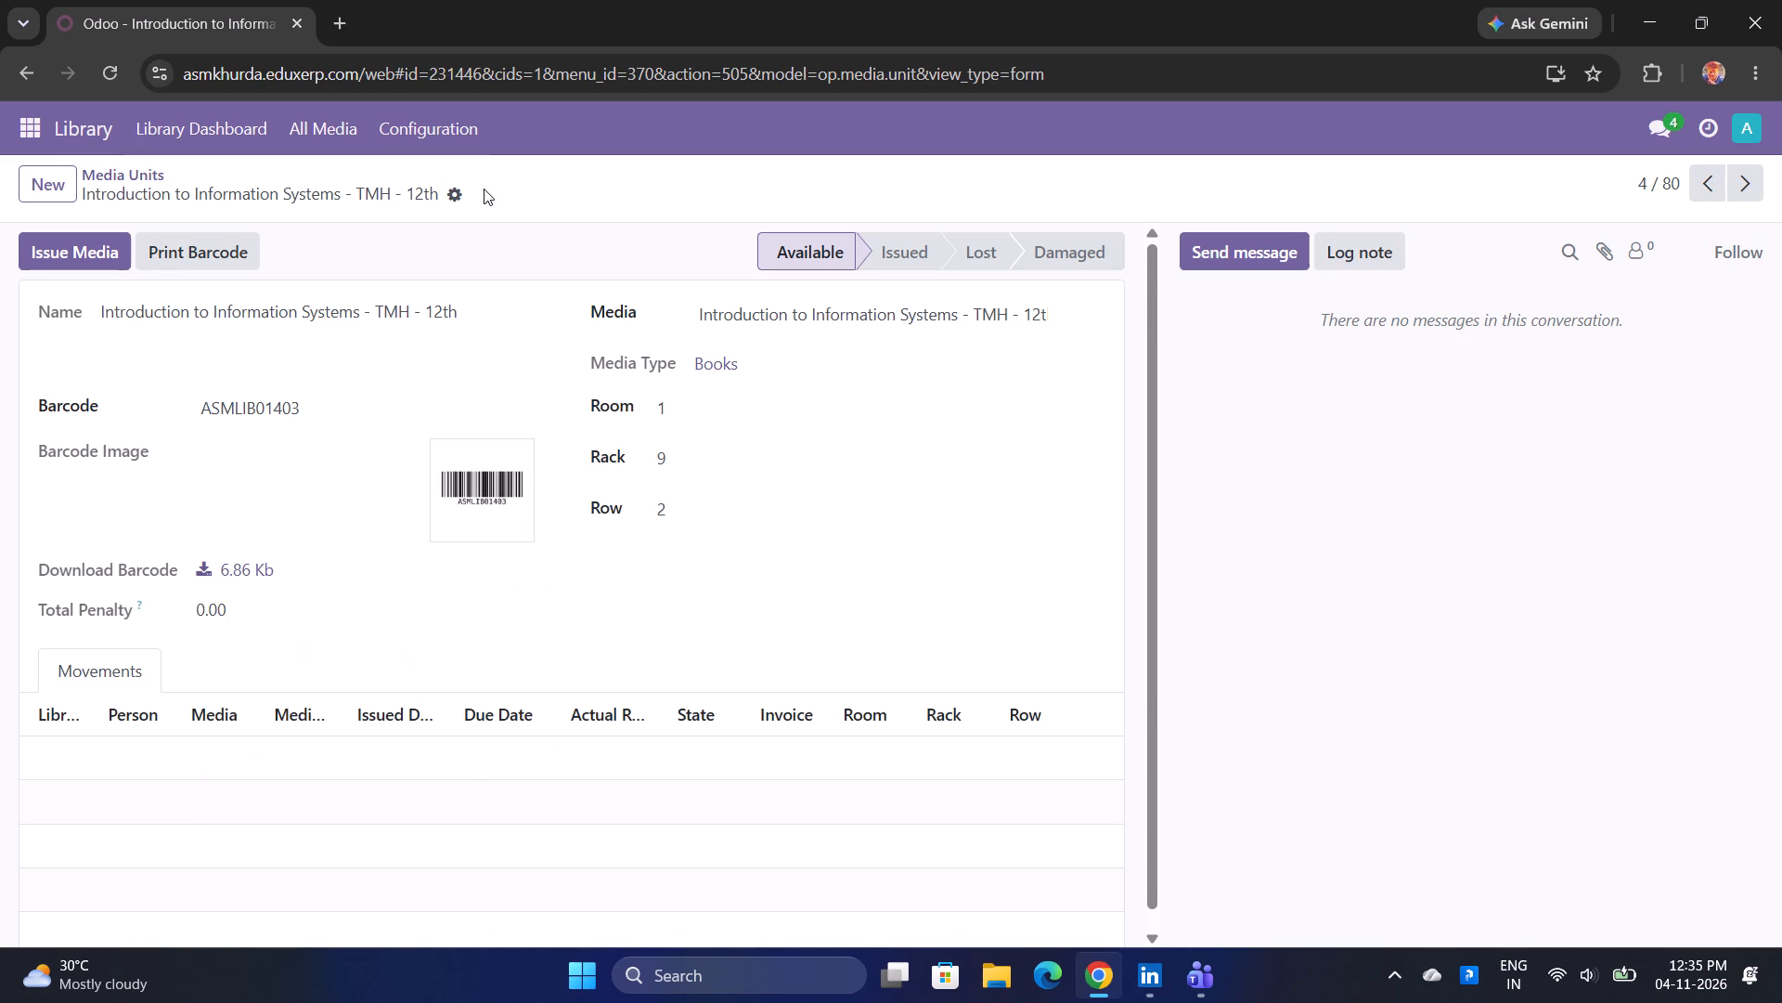
On the following media unit, save the barcode as ASMLIB0132, then restore it to ASMLIB01326 and save to regenerate its image.
click(1749, 183)
click(380, 420)
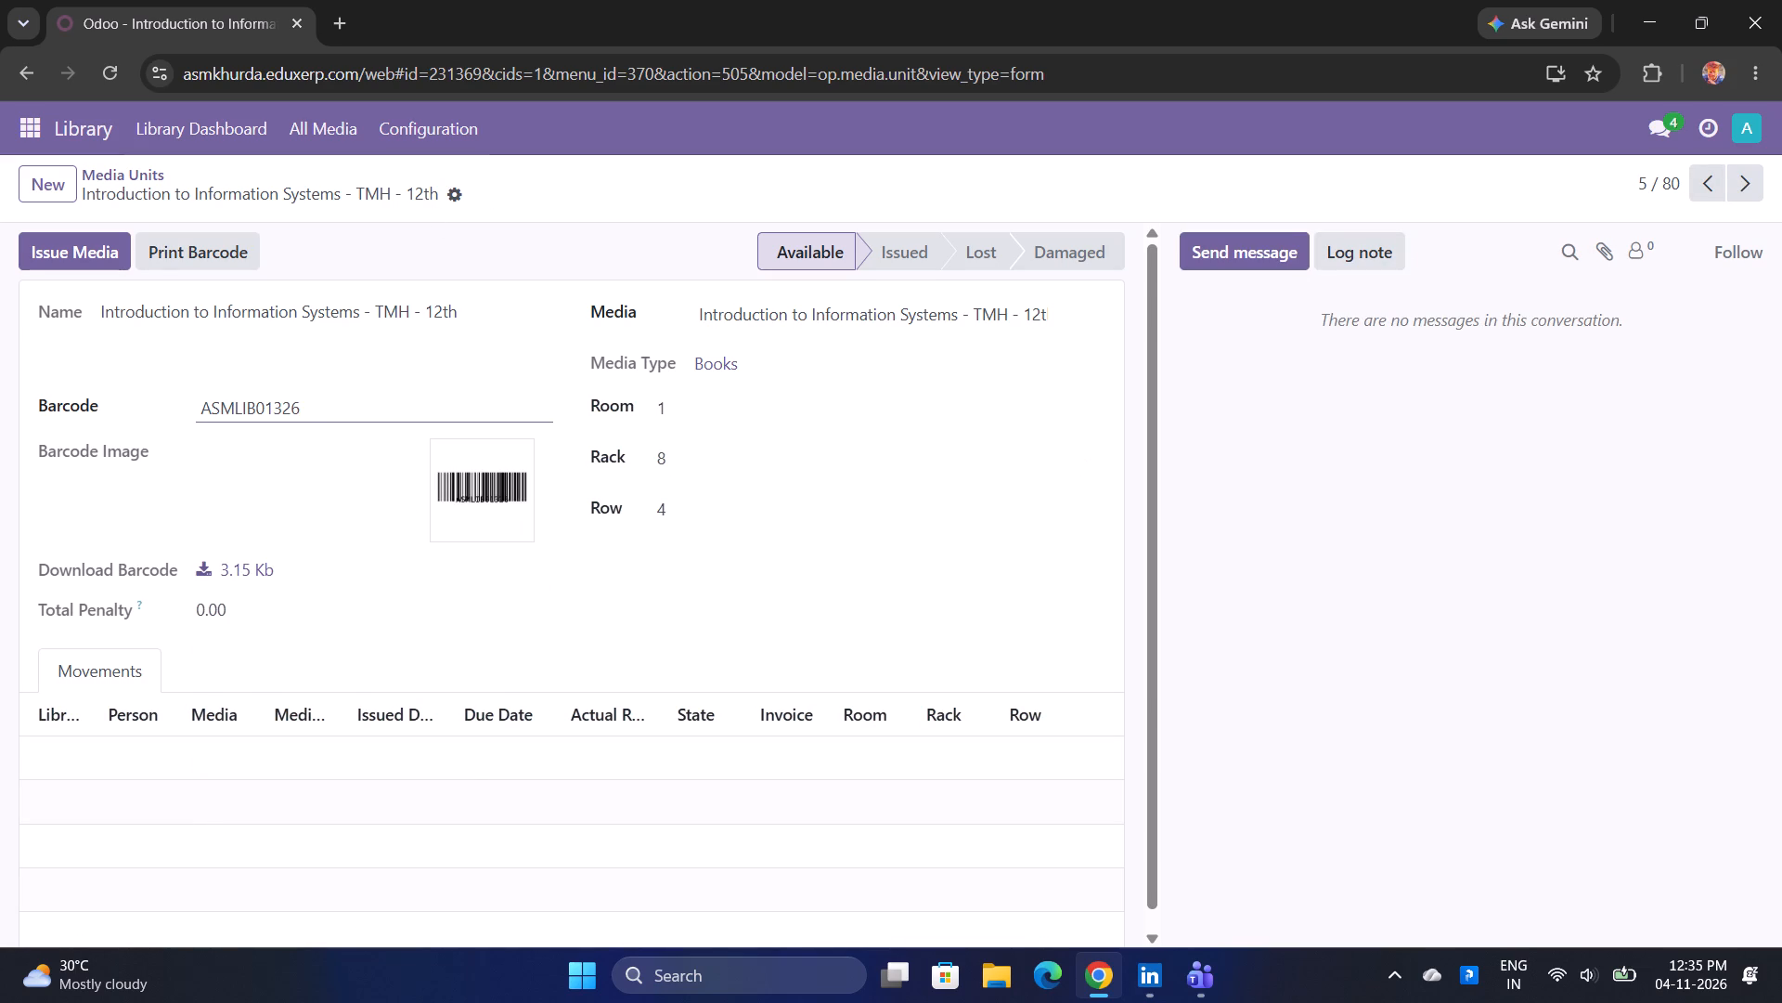
key(BackSpace)
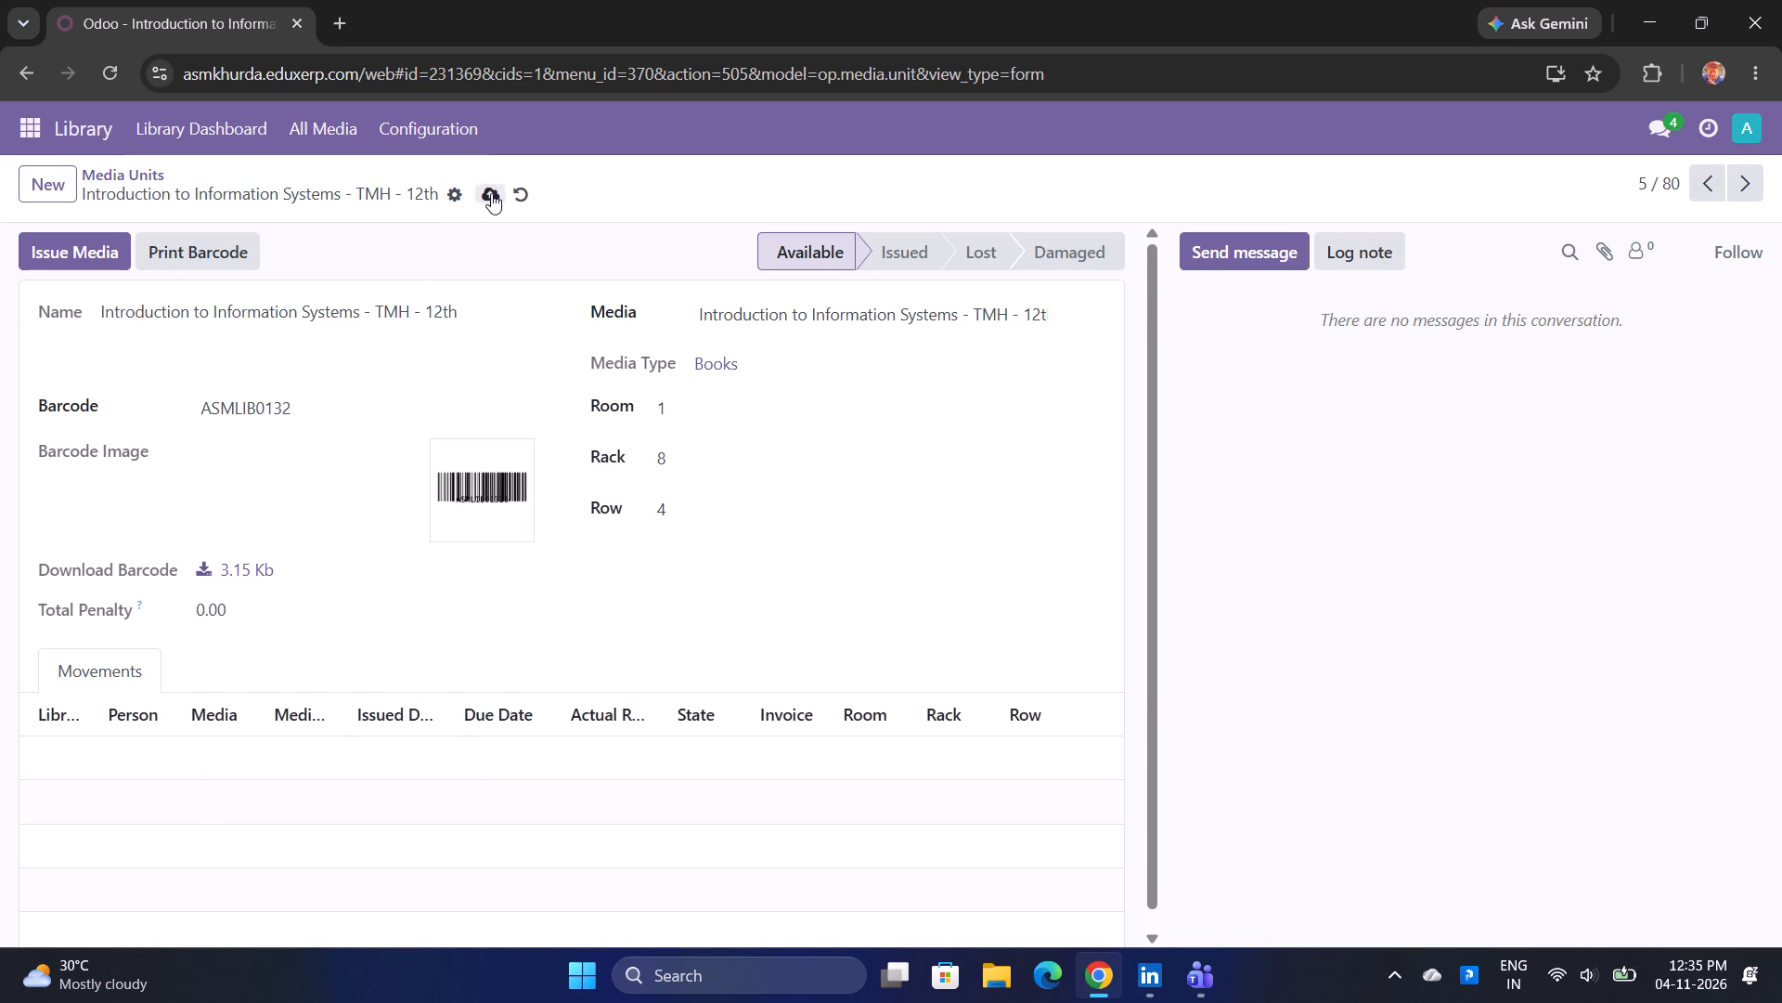
click(491, 193)
click(394, 401)
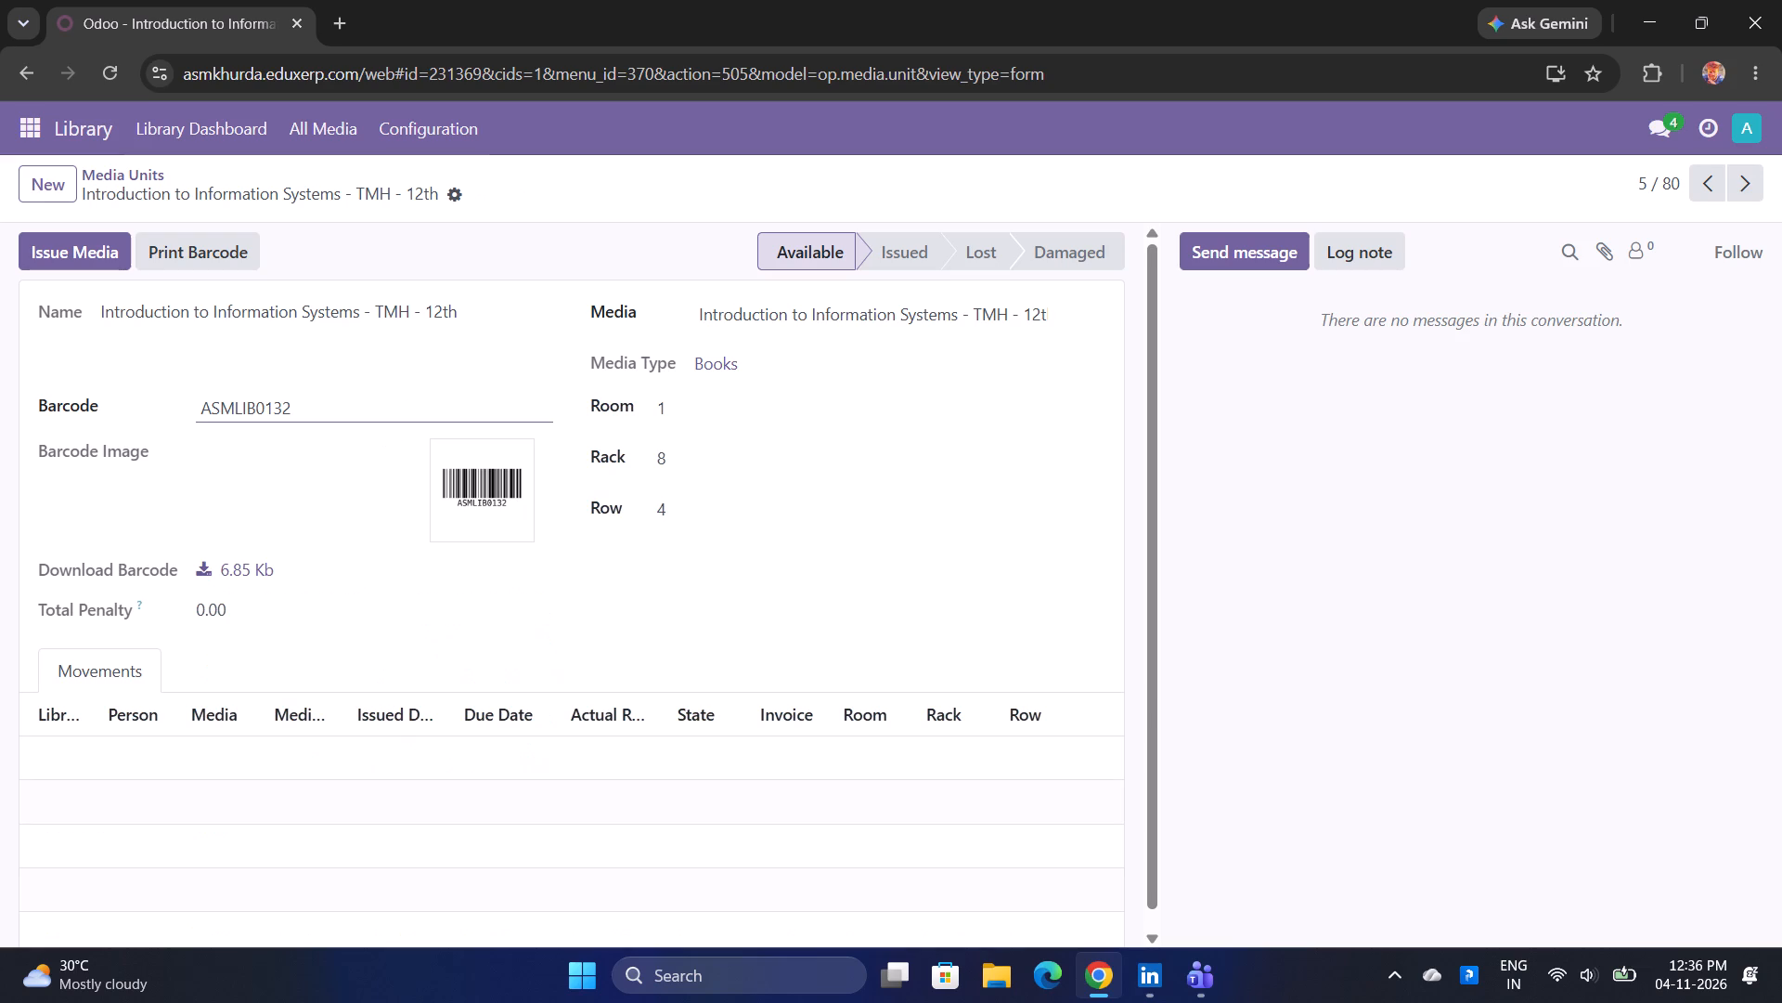
key(6)
click(481, 199)
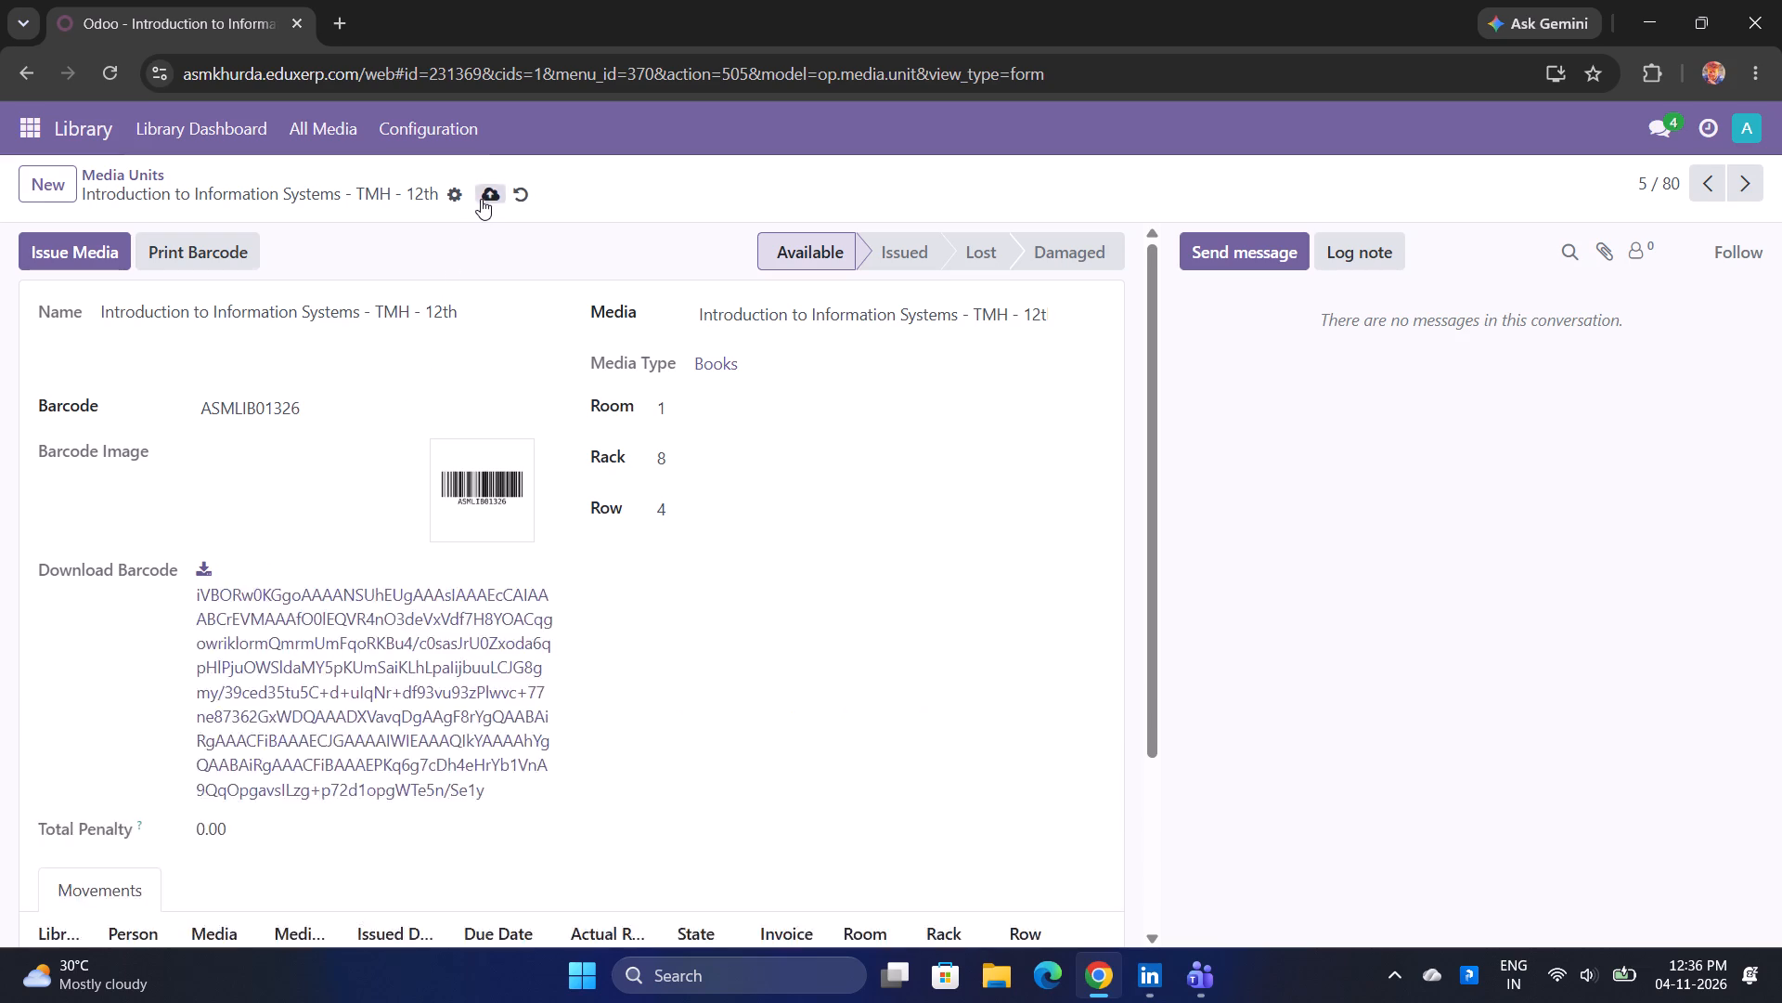
Go to the next media unit and regenerate its barcode image by saving ASMLIB0132, then re-saving the full code ASMLIB01325.
click(1744, 178)
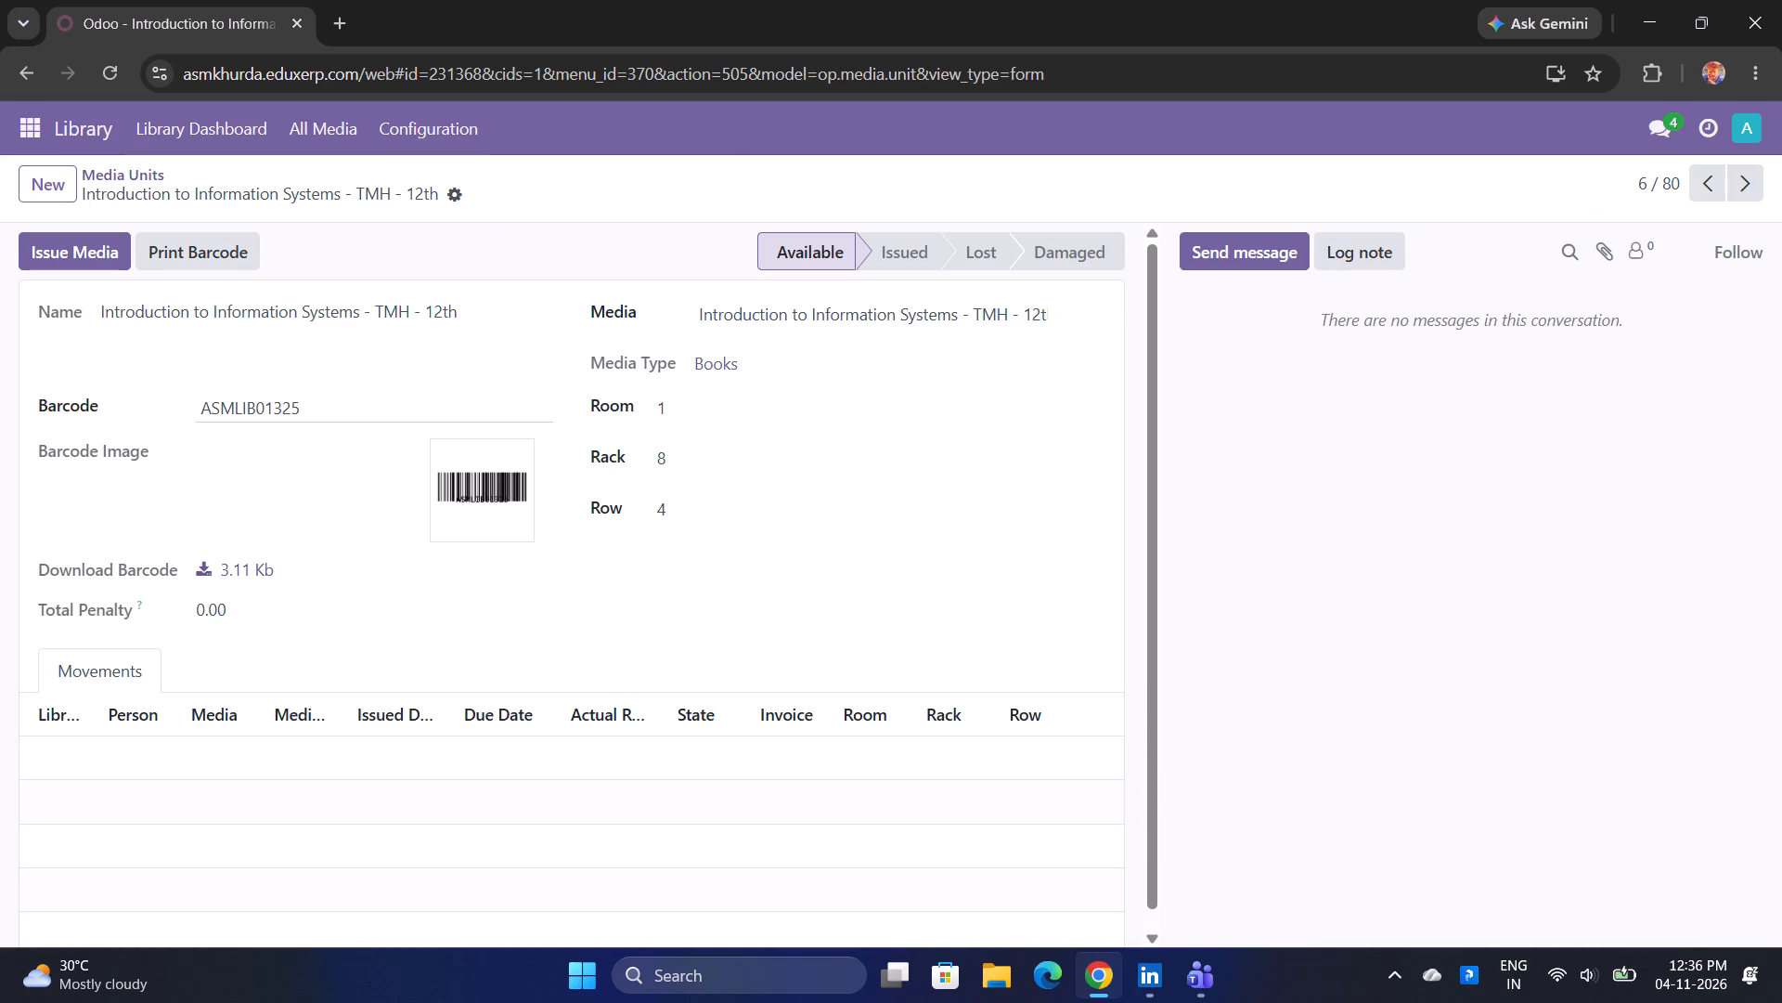
click(377, 400)
key(BackSpace)
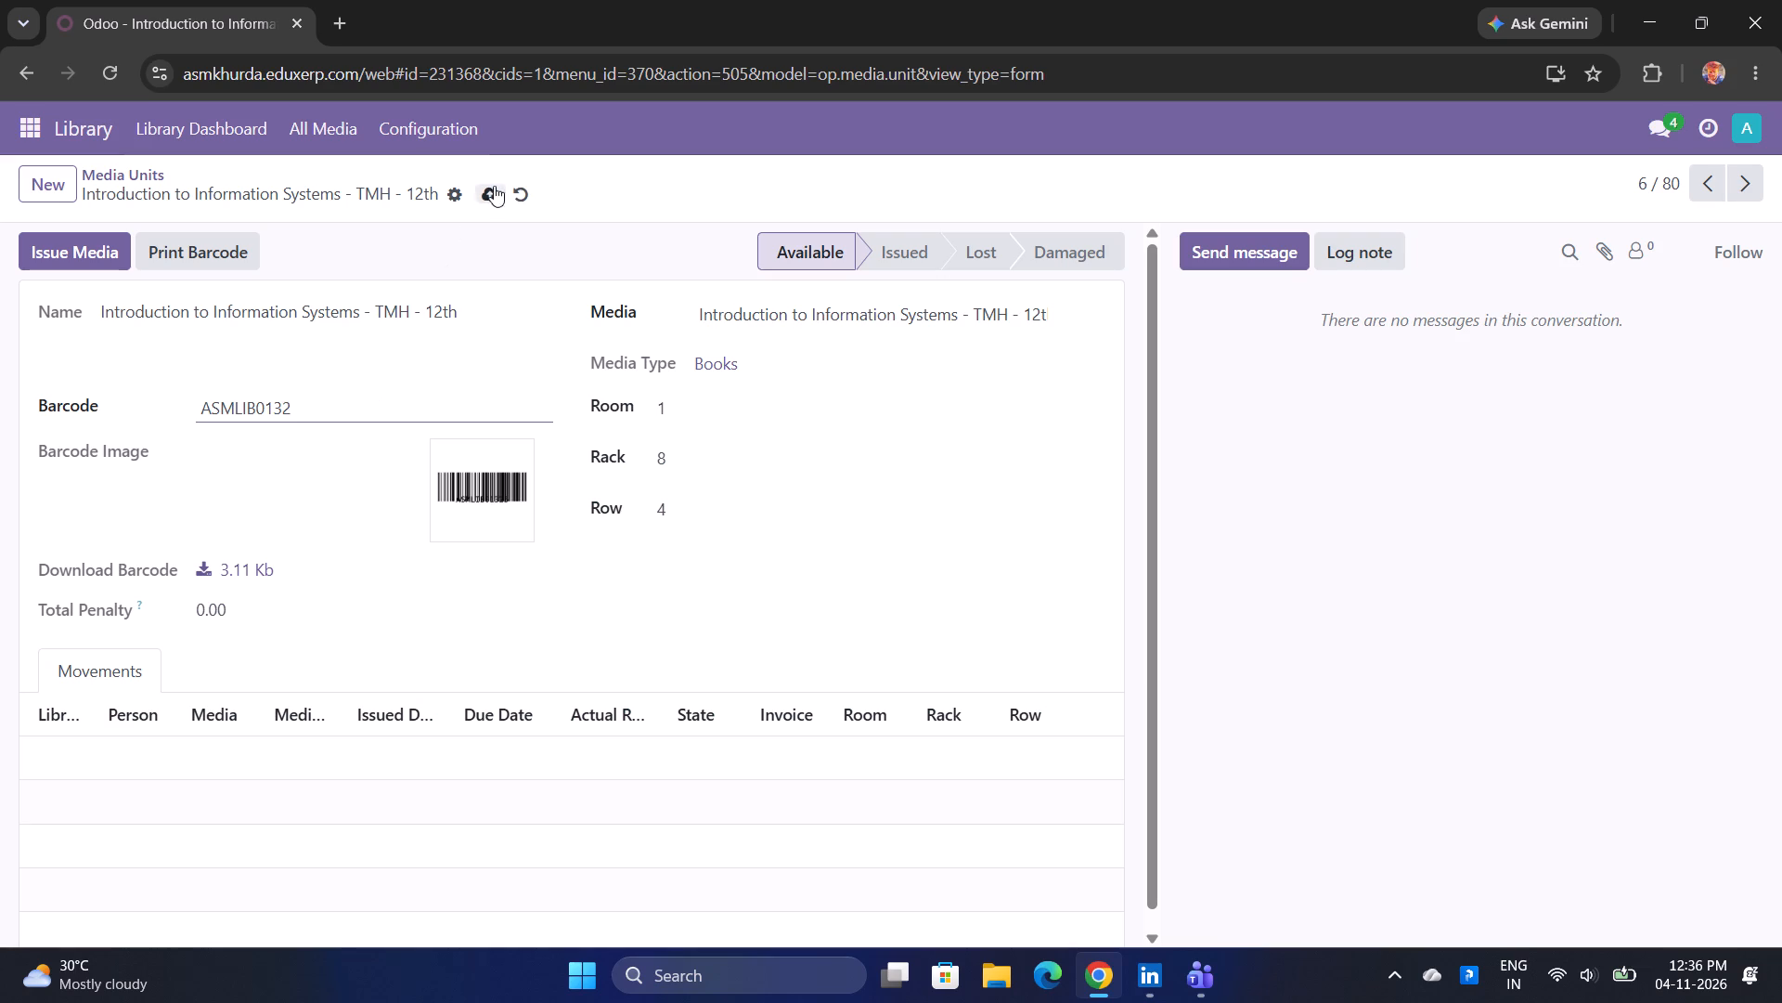
click(495, 186)
click(381, 396)
key(5)
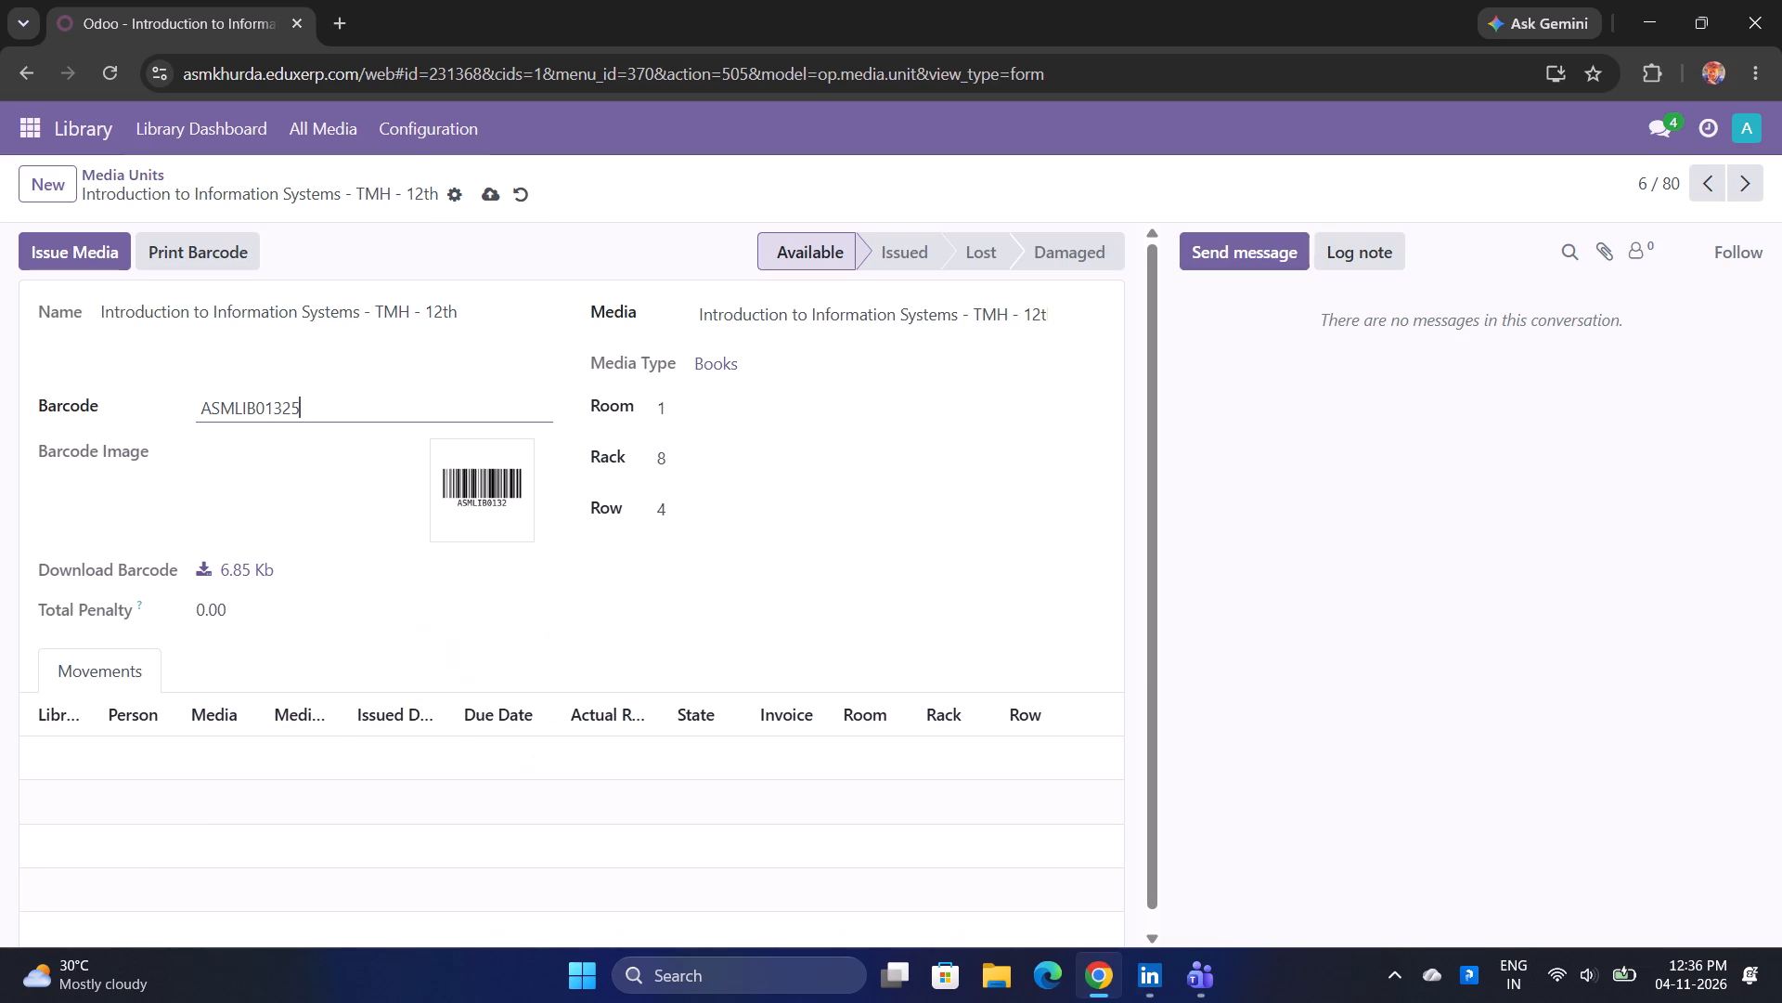
click(487, 189)
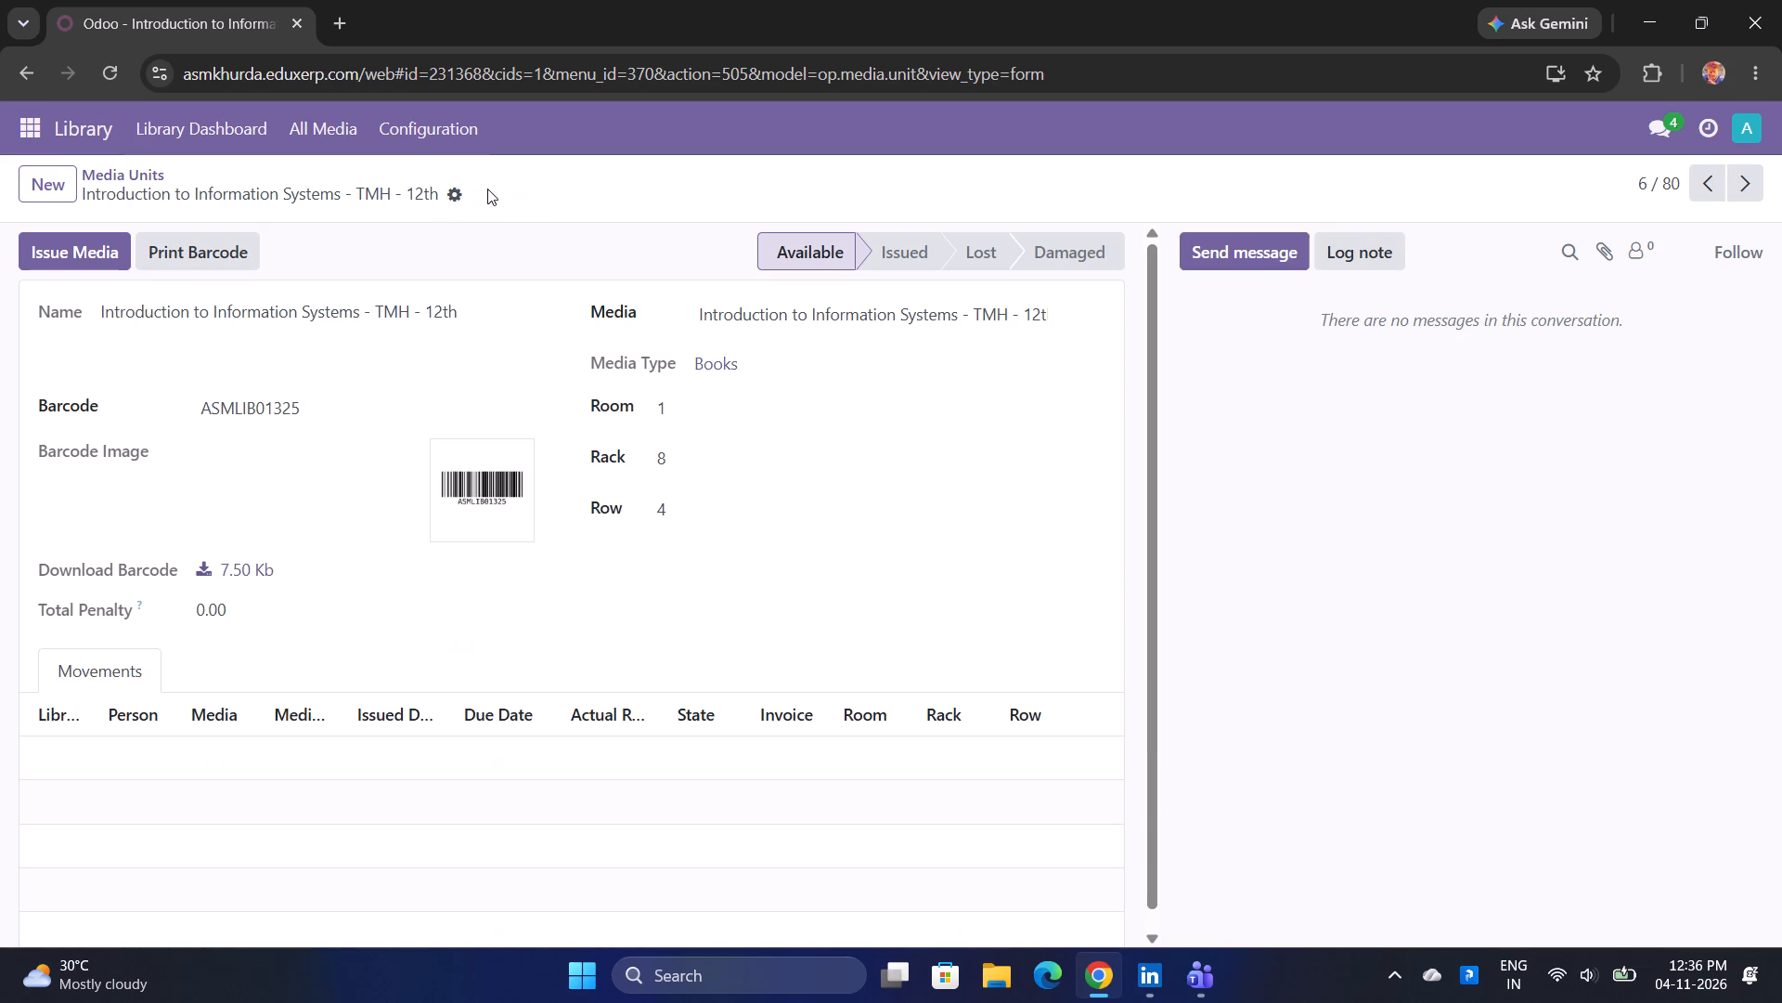
Advance one media unit and regenerate its barcode image by saving ASMLIB0132, then re-saving the full code ASMLIB01324.
click(1749, 187)
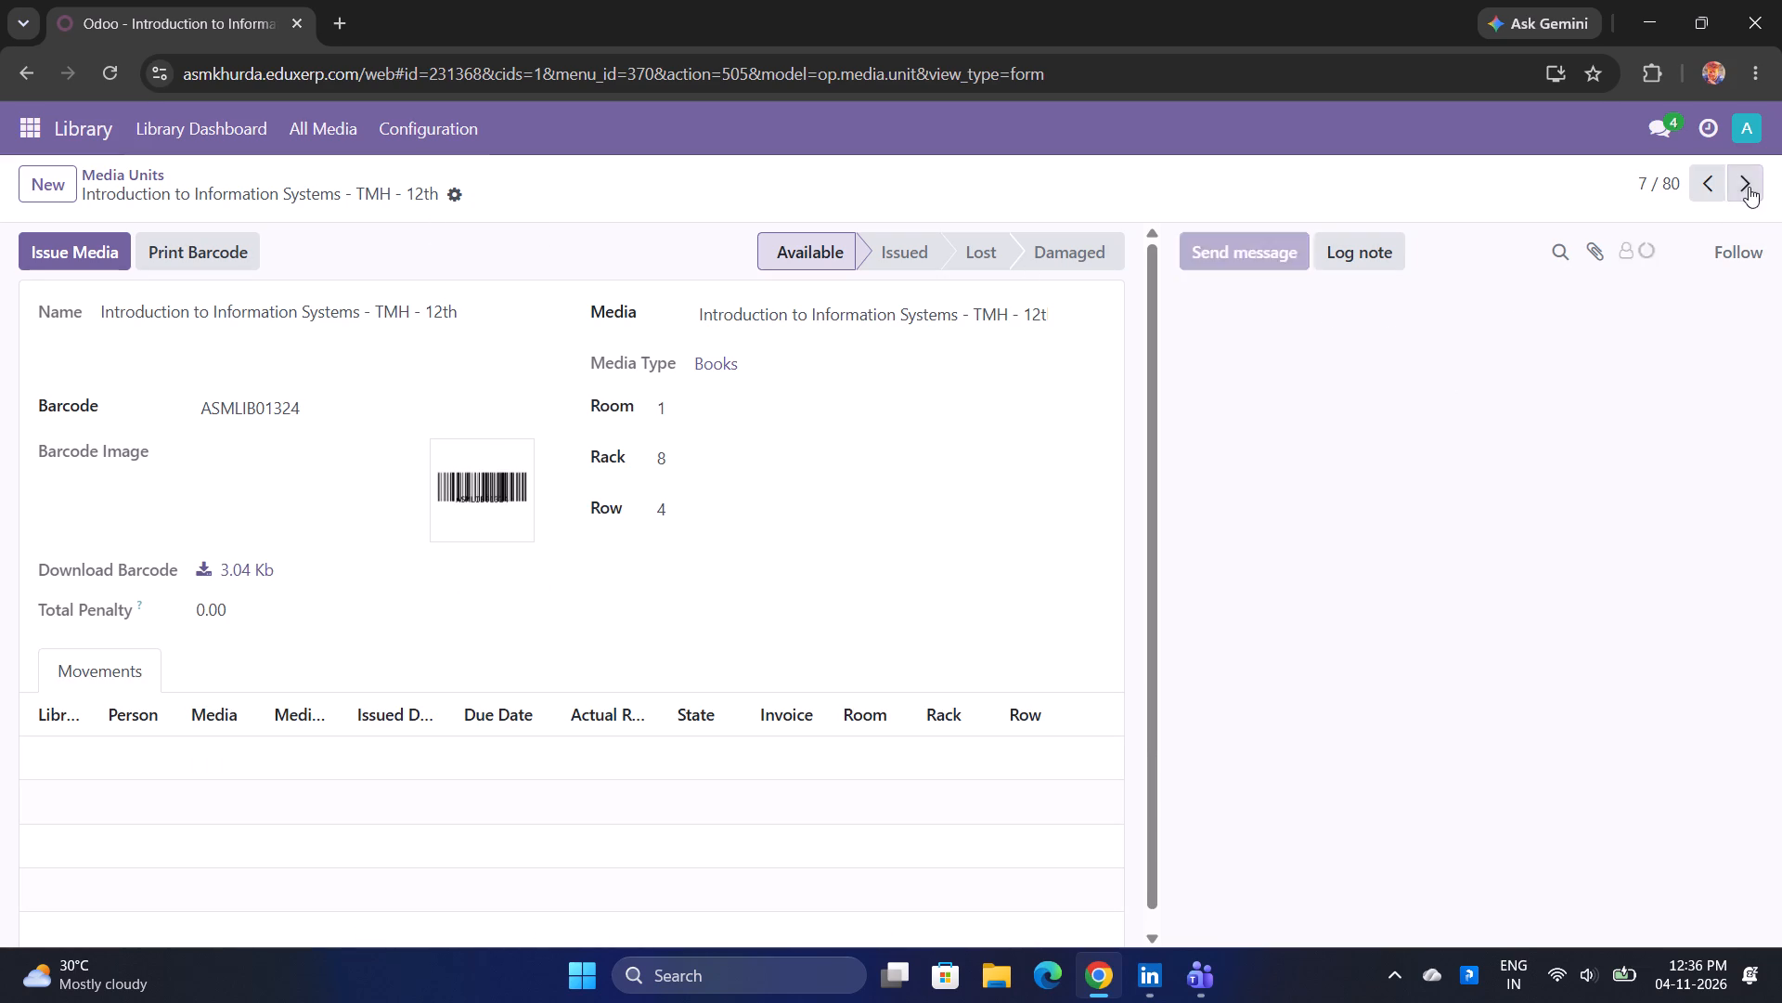
click(418, 393)
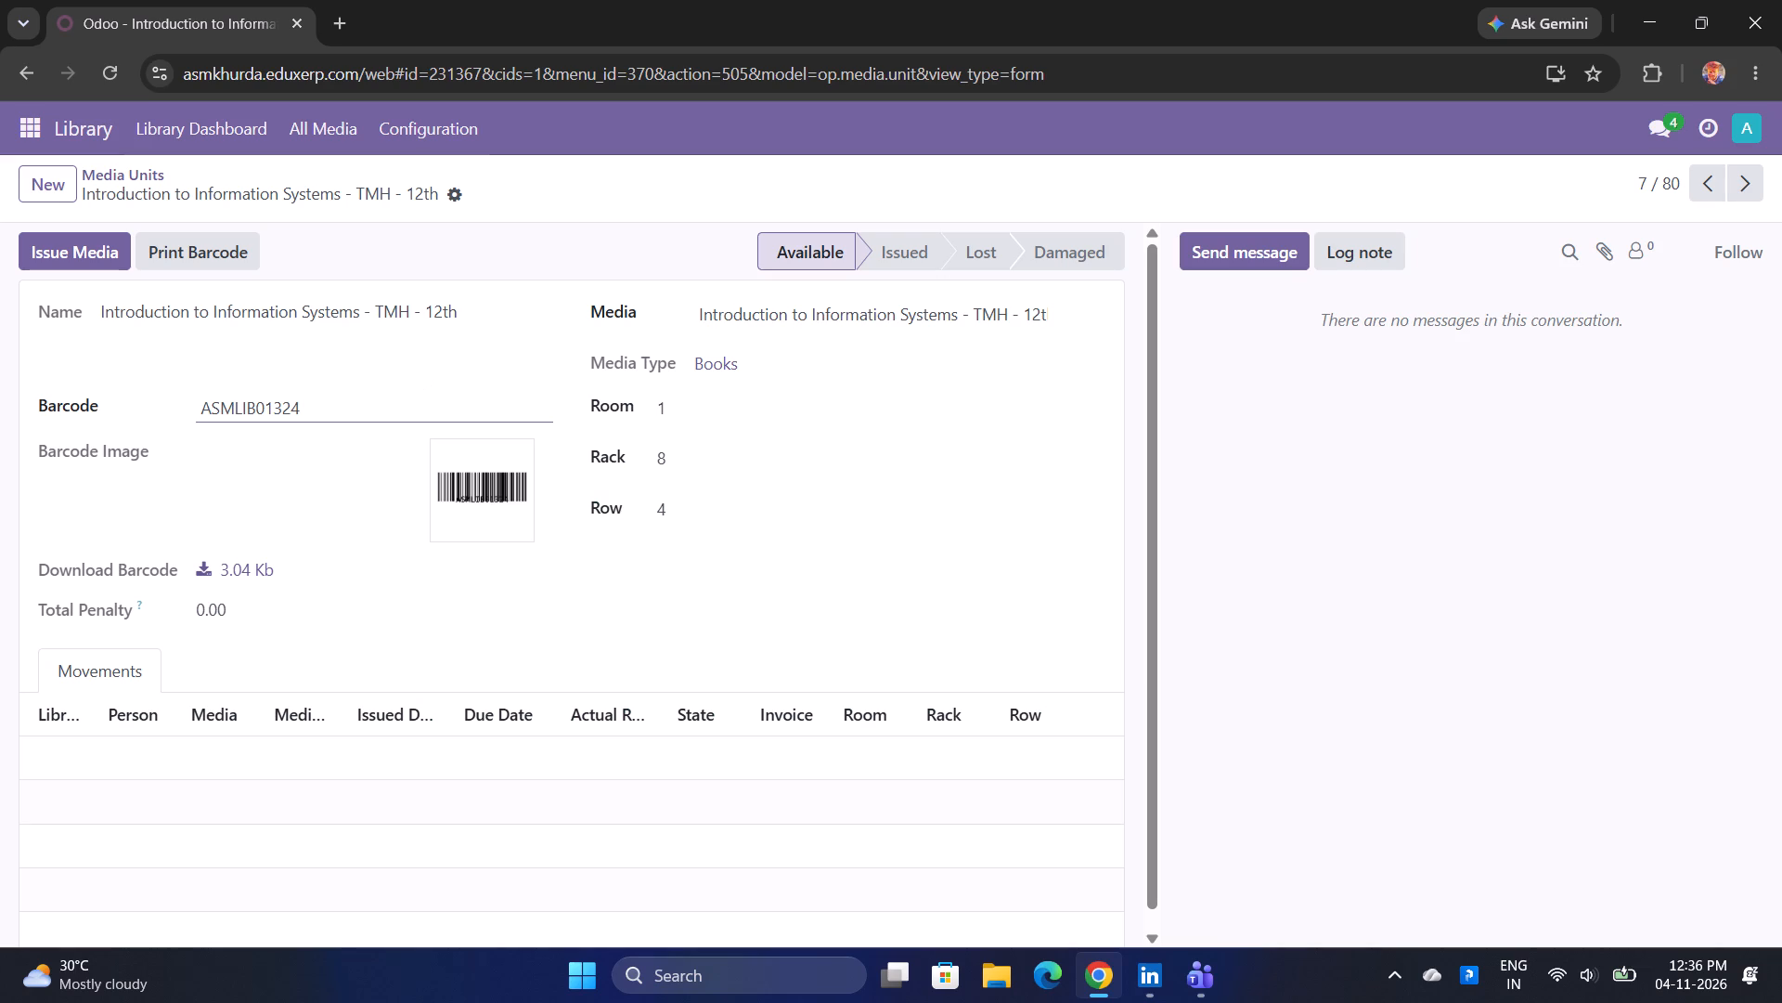
key(BackSpace)
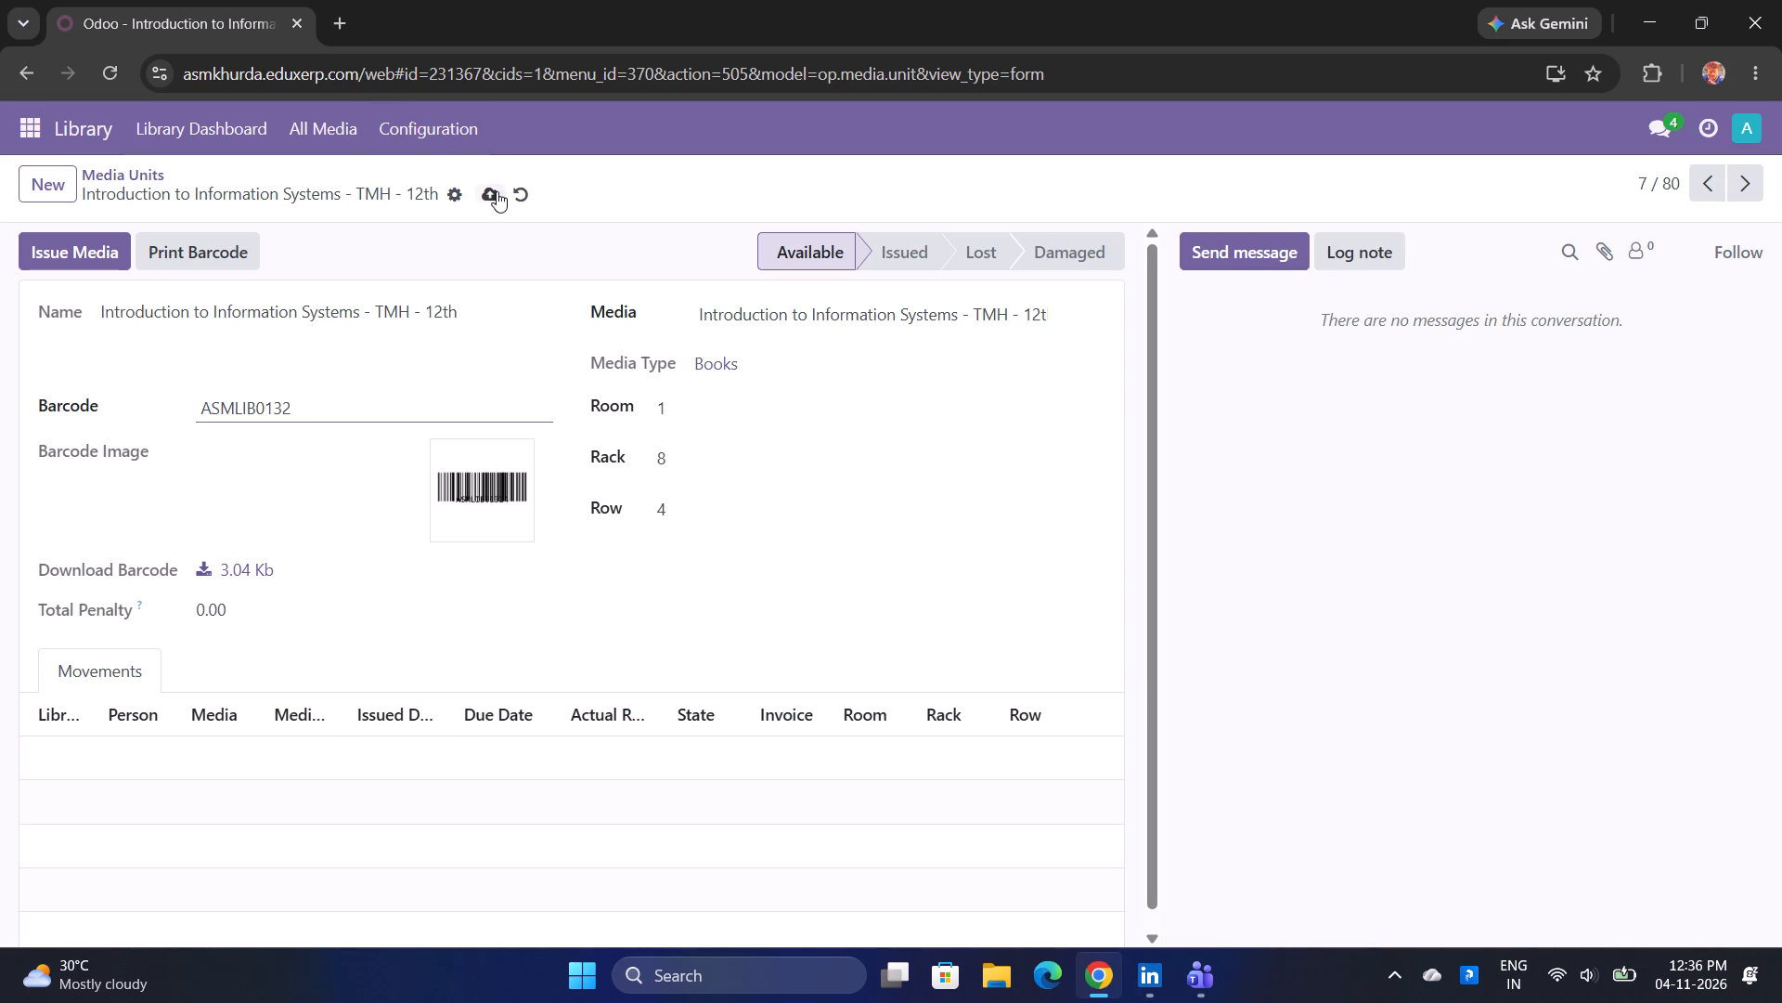
click(497, 191)
click(362, 416)
key(4)
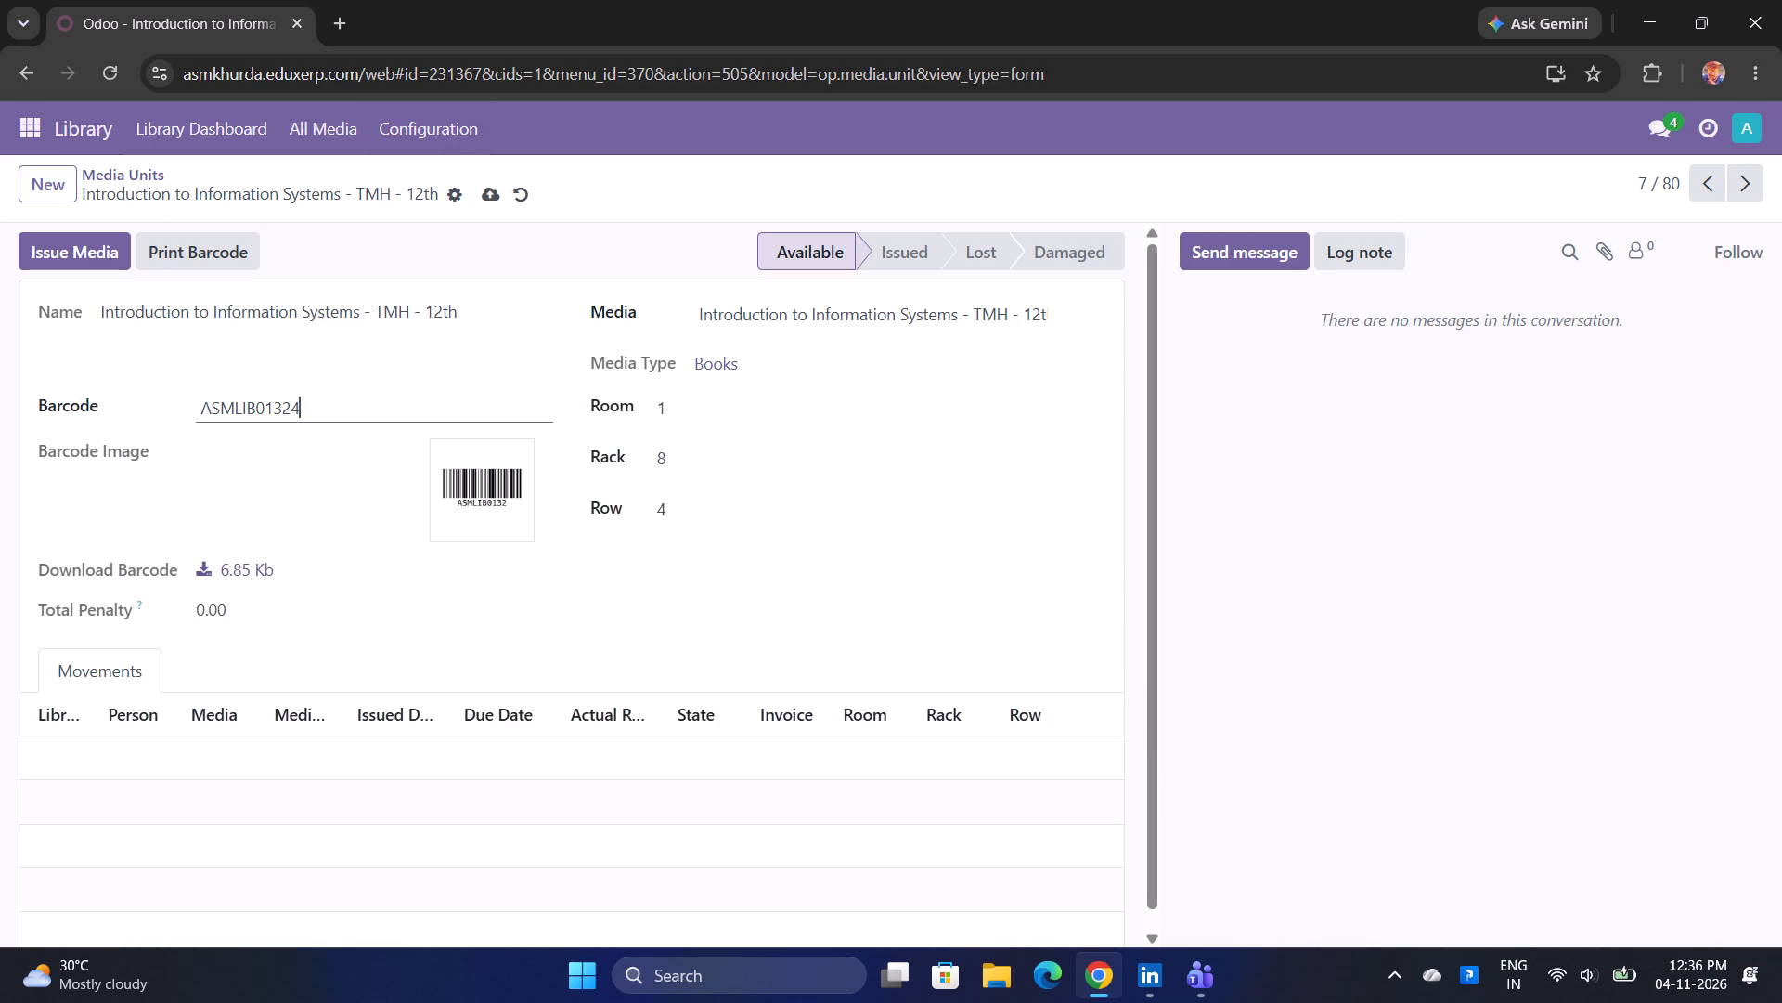
click(484, 193)
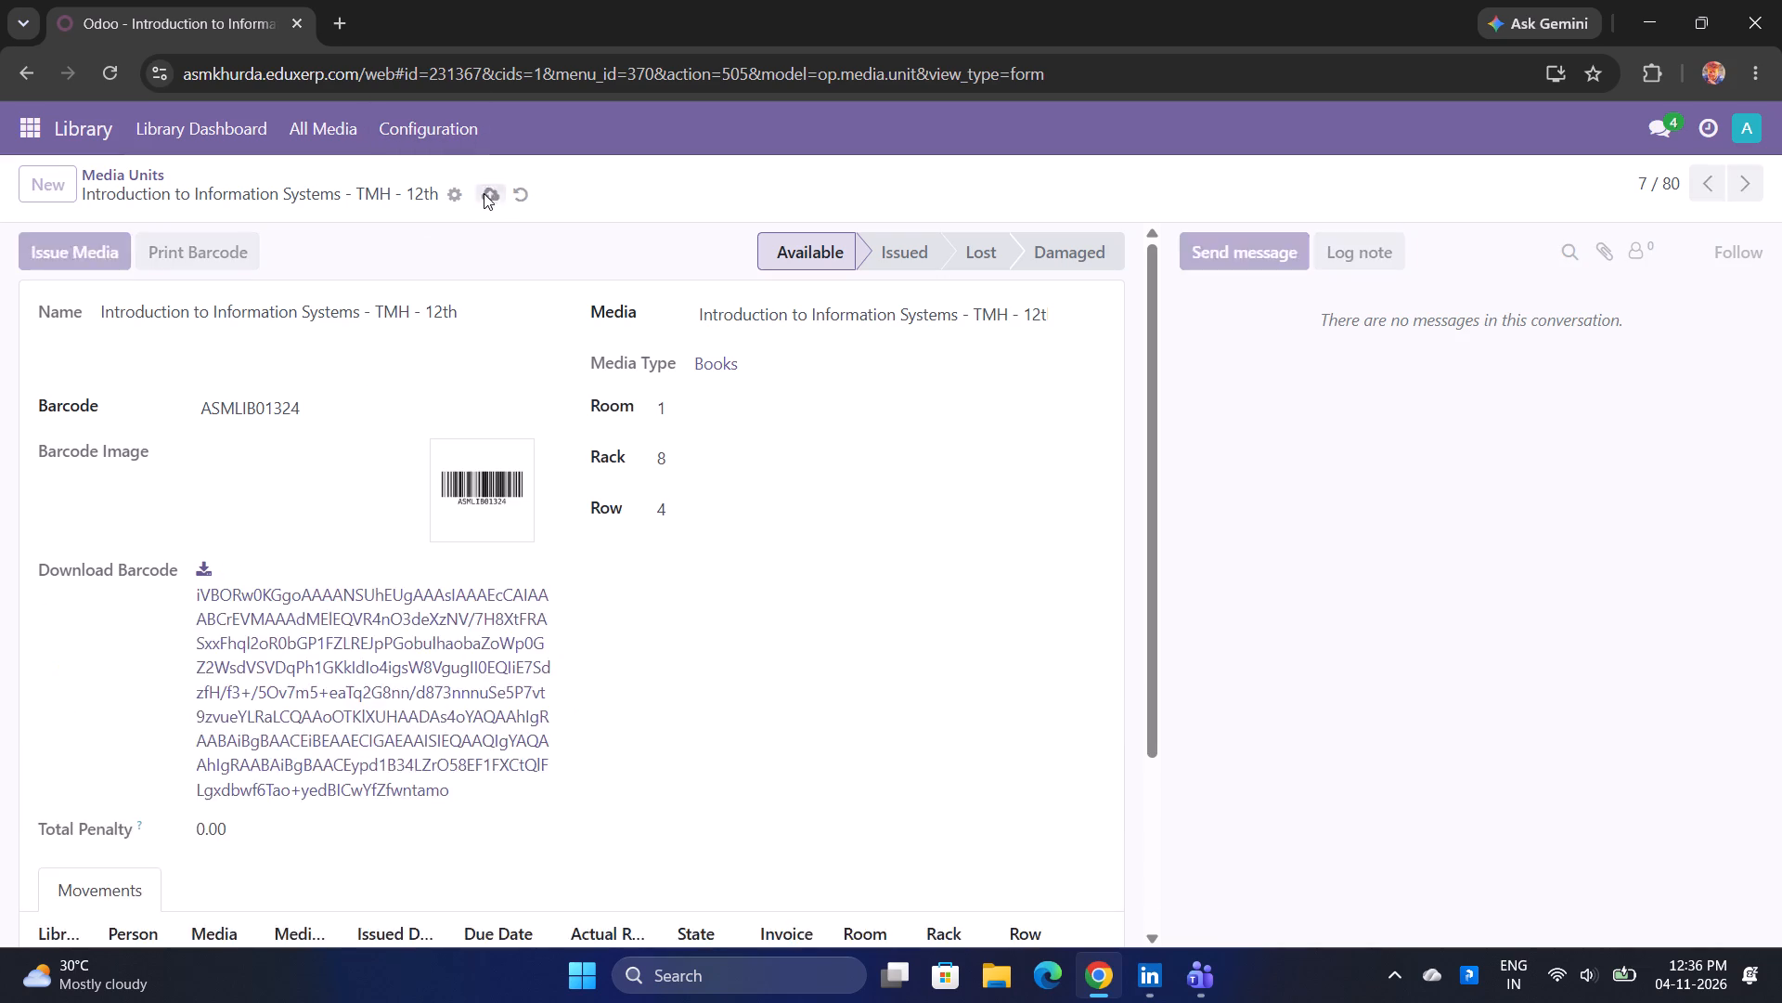
Skip the International Disaster Management unit and, on the Management Accounting unit after it, save barcode ASMLIB0038, then restore and save ASMLIB00387.
click(1744, 179)
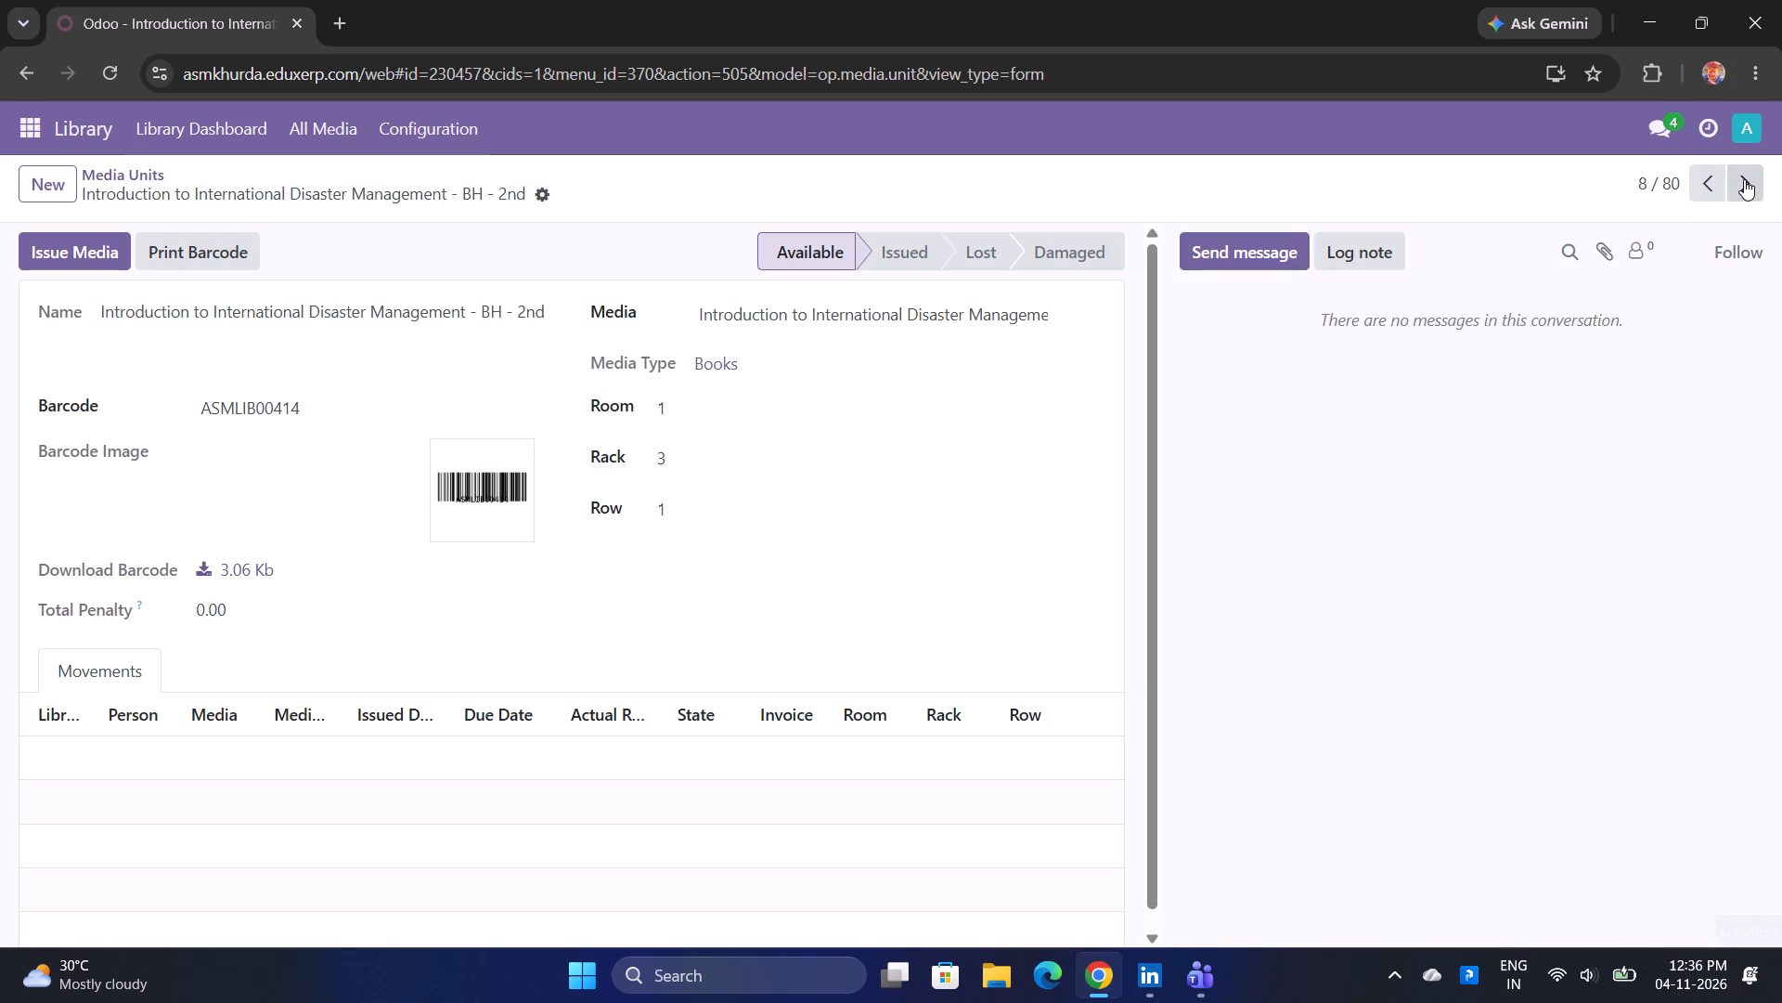
click(1744, 179)
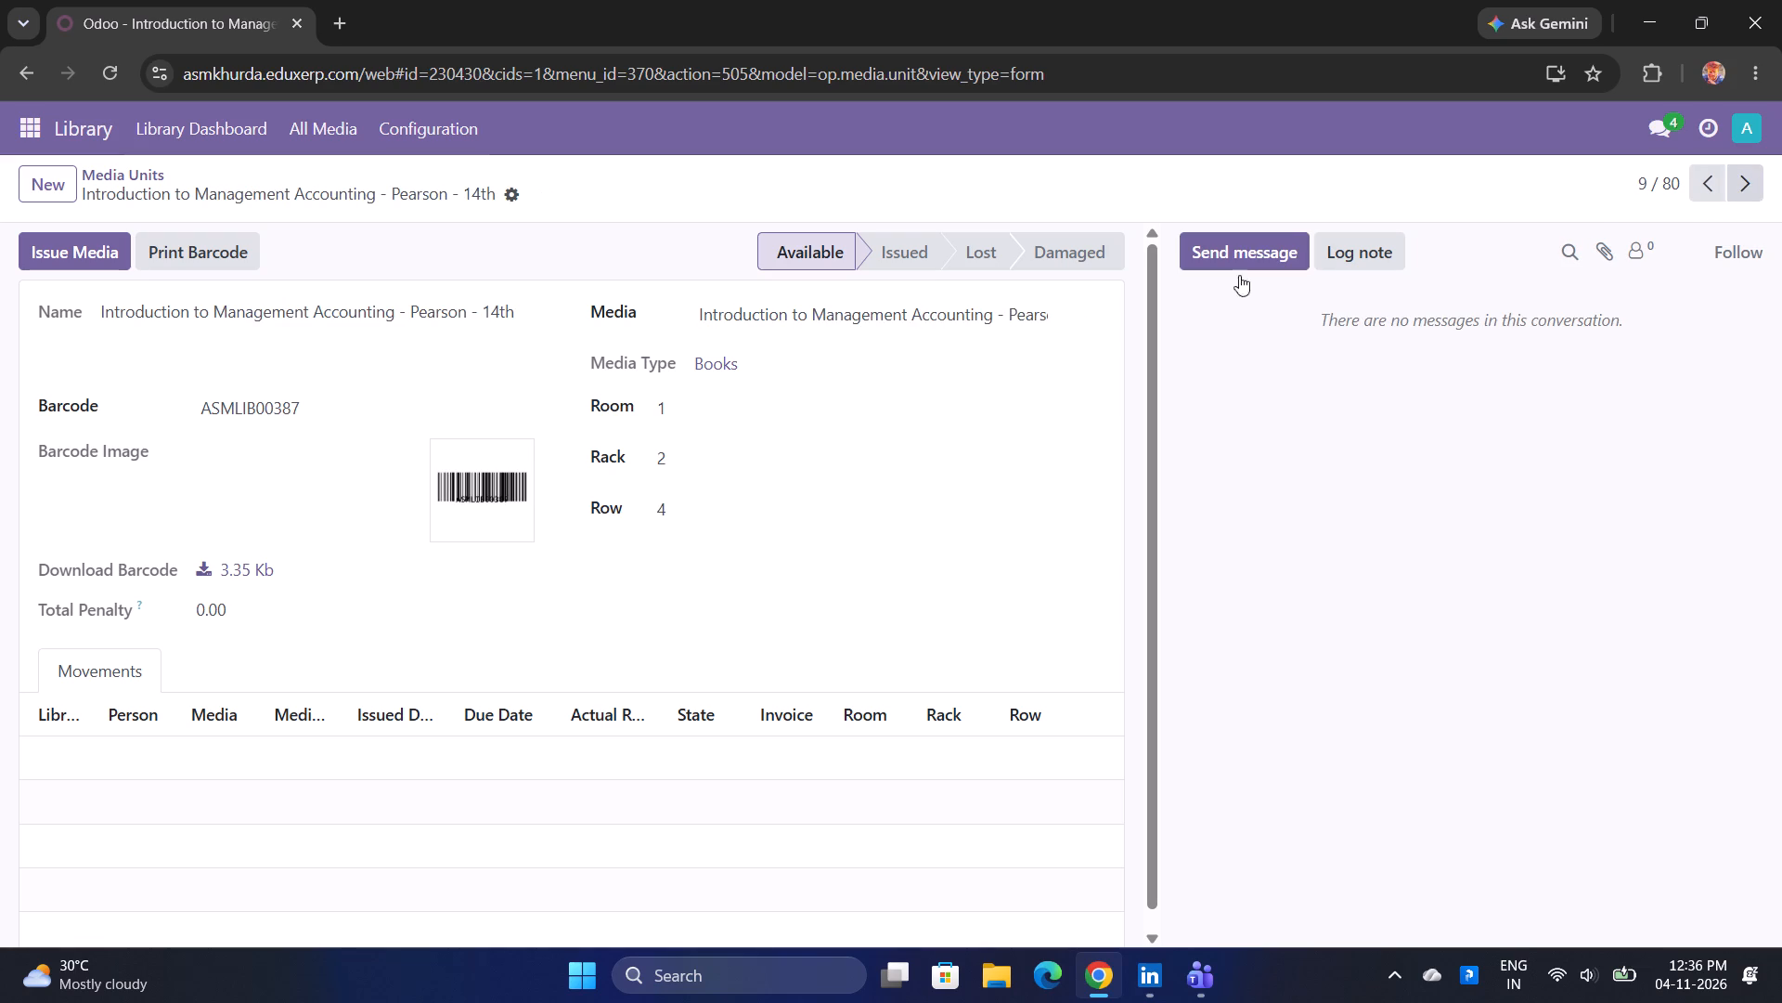
click(312, 412)
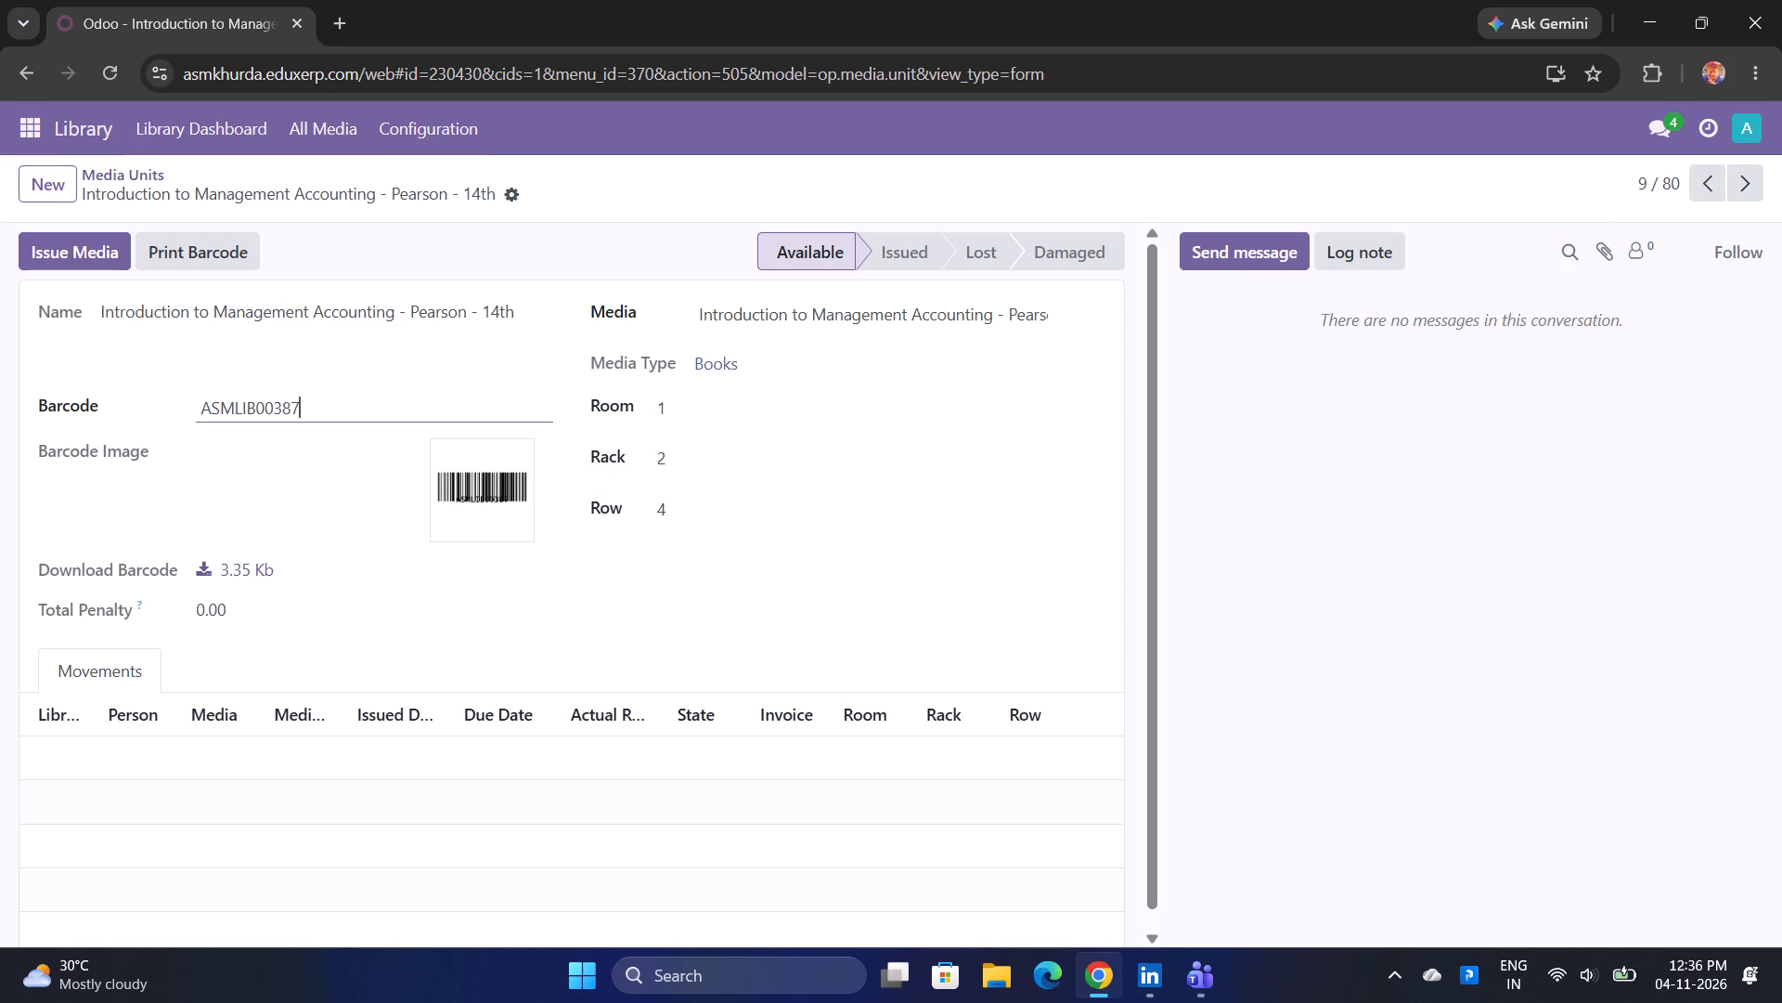
key(BackSpace)
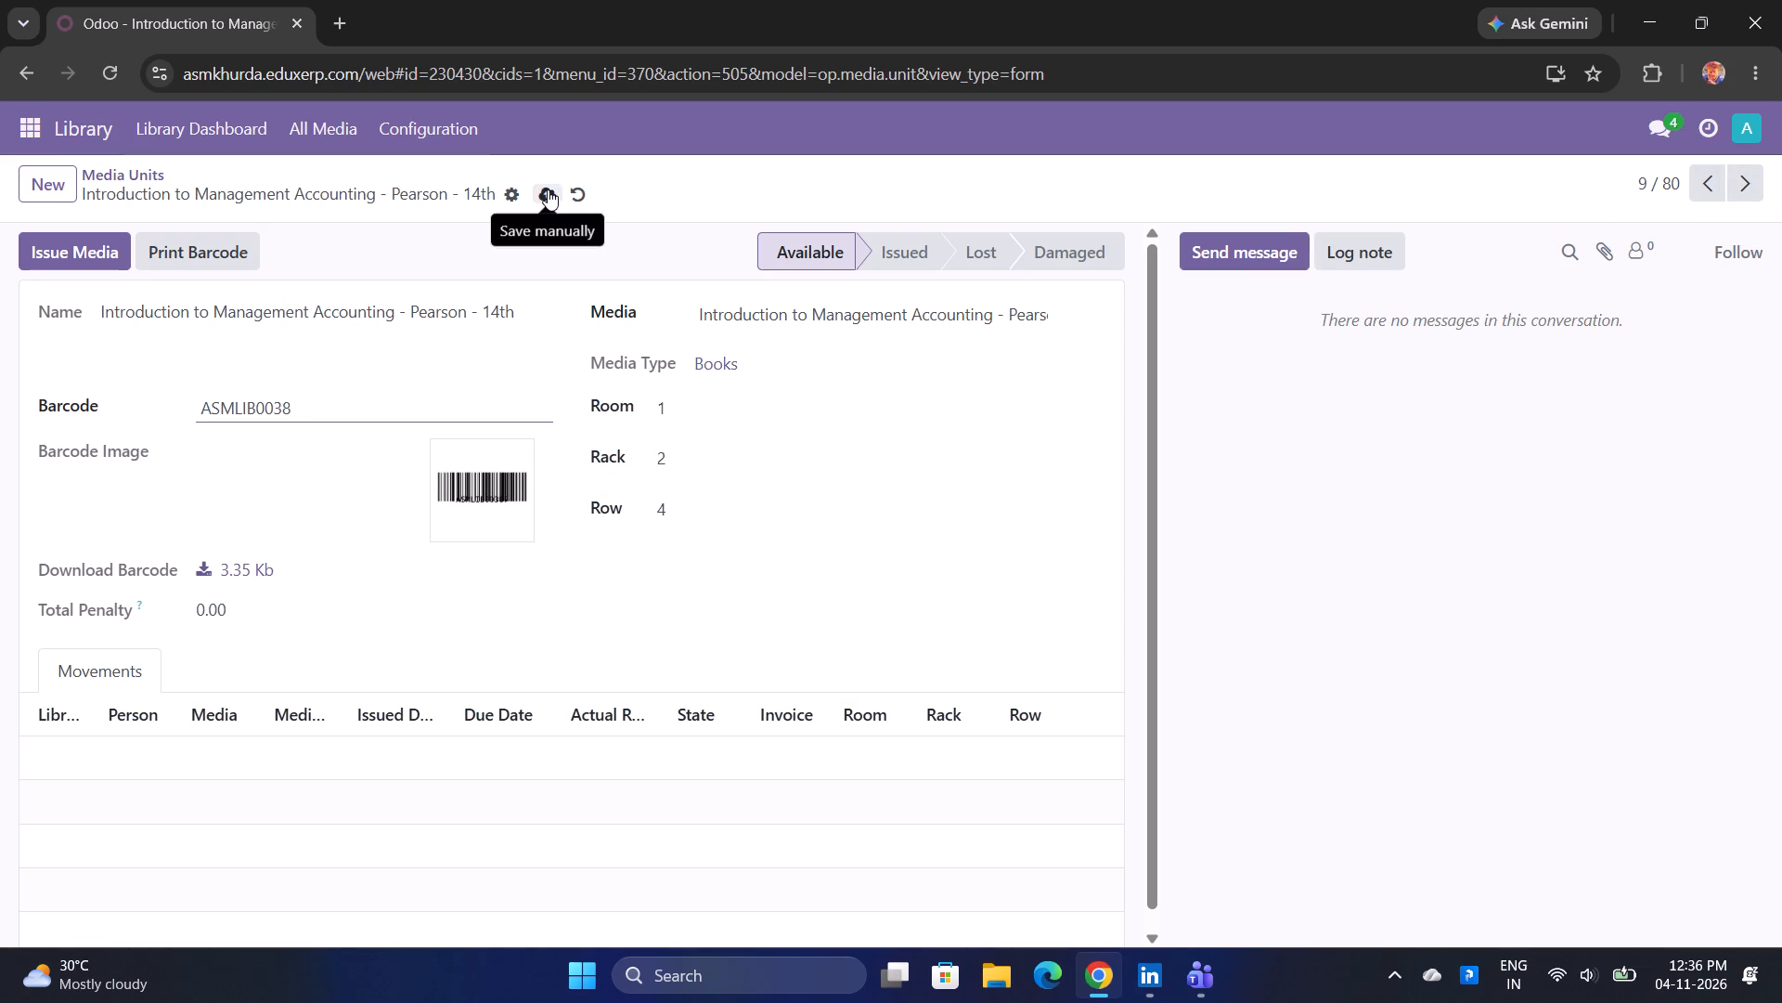
click(548, 189)
click(349, 416)
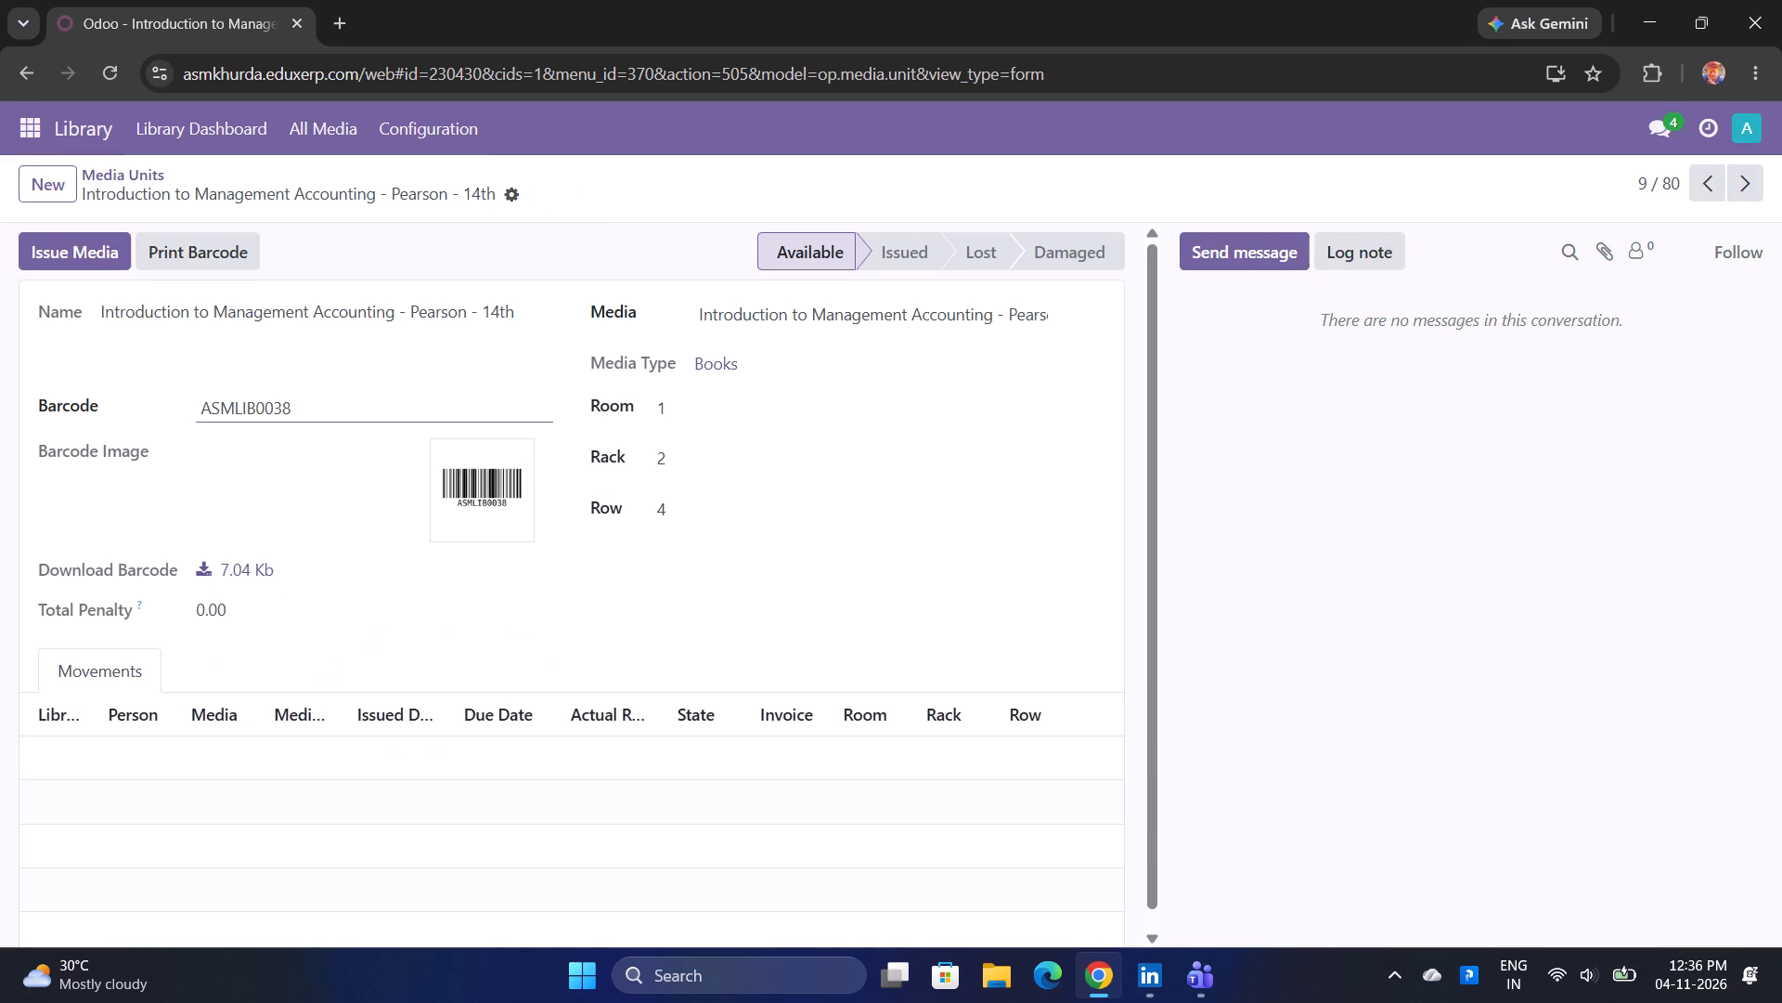
key(7)
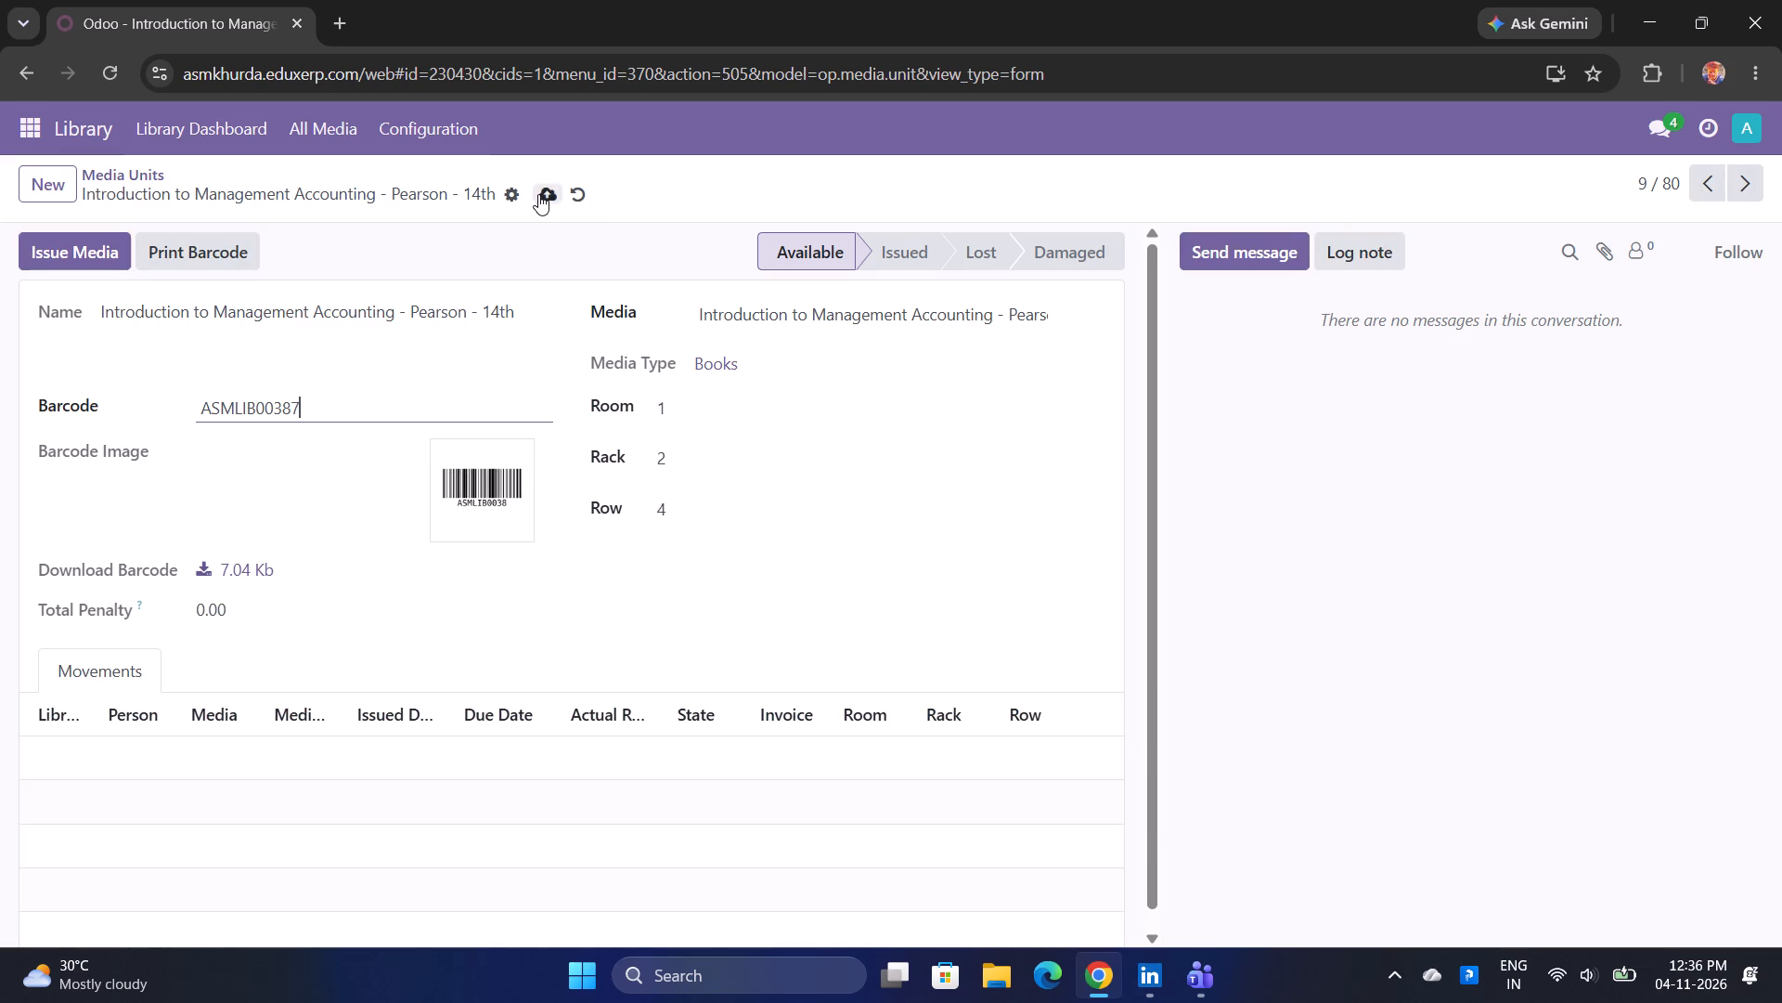
click(538, 194)
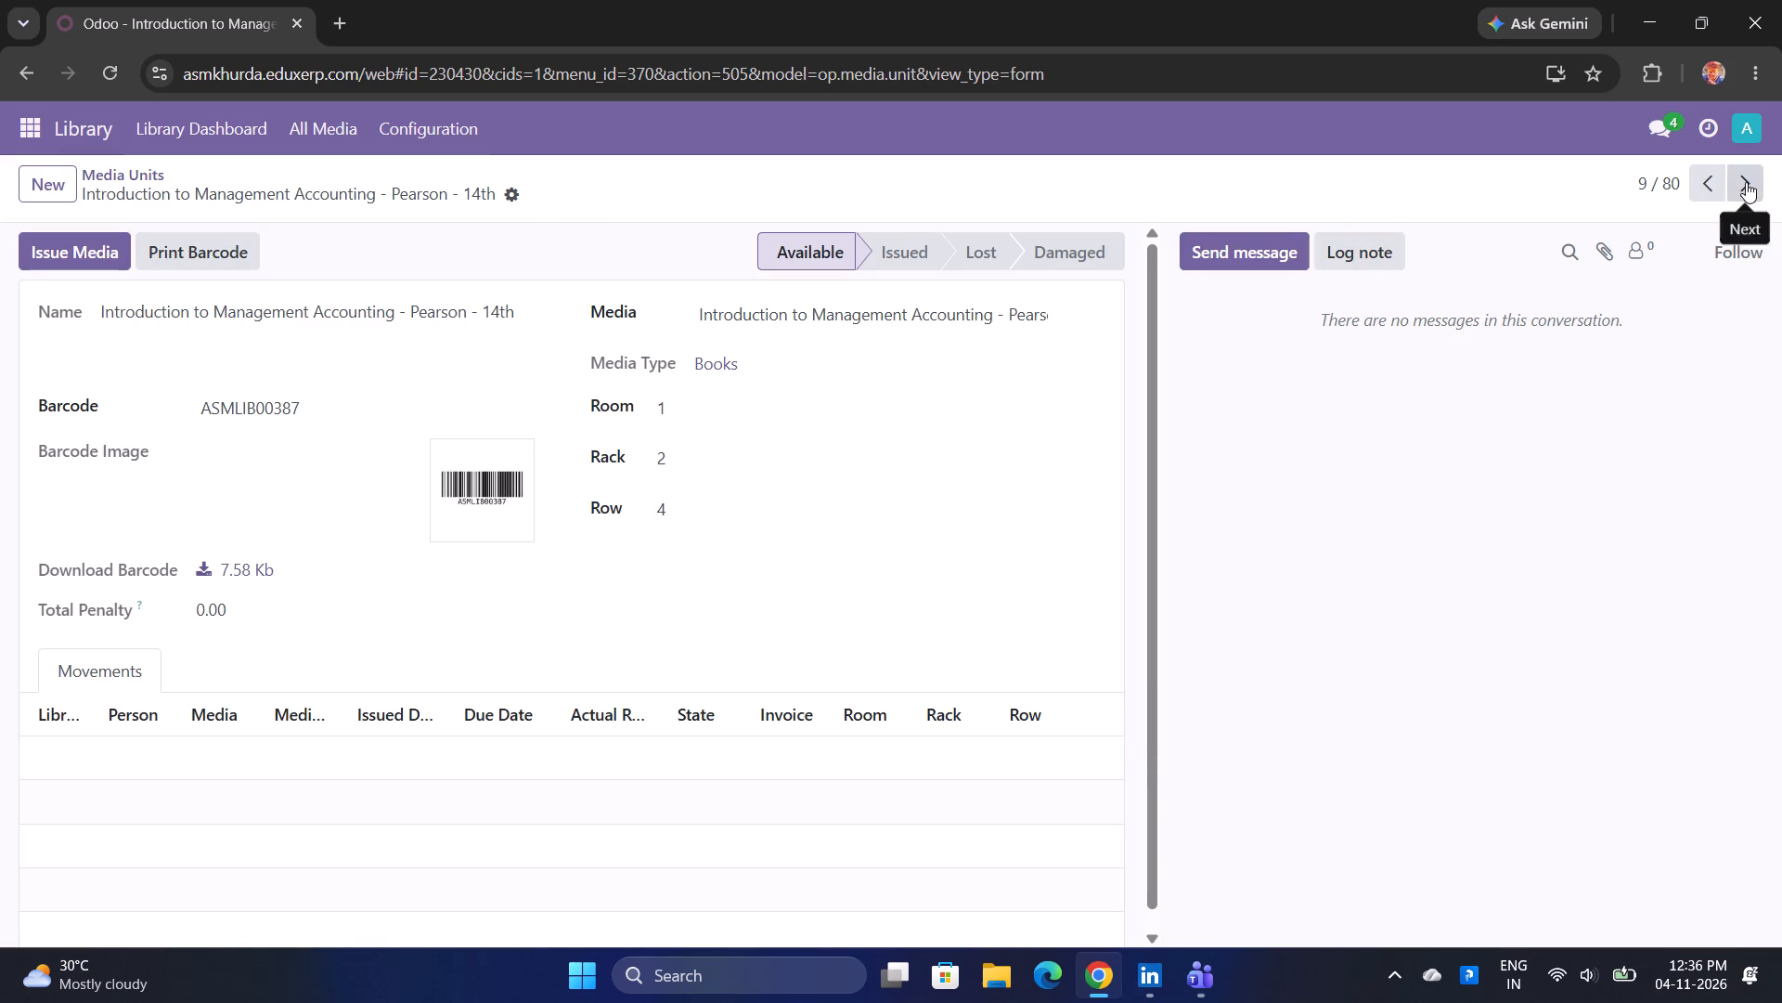
On the next Introduction to Management Accounting unit, save the barcode as ASMLIB0013, then restore it to ASMLIB00130 and save again.
click(1746, 182)
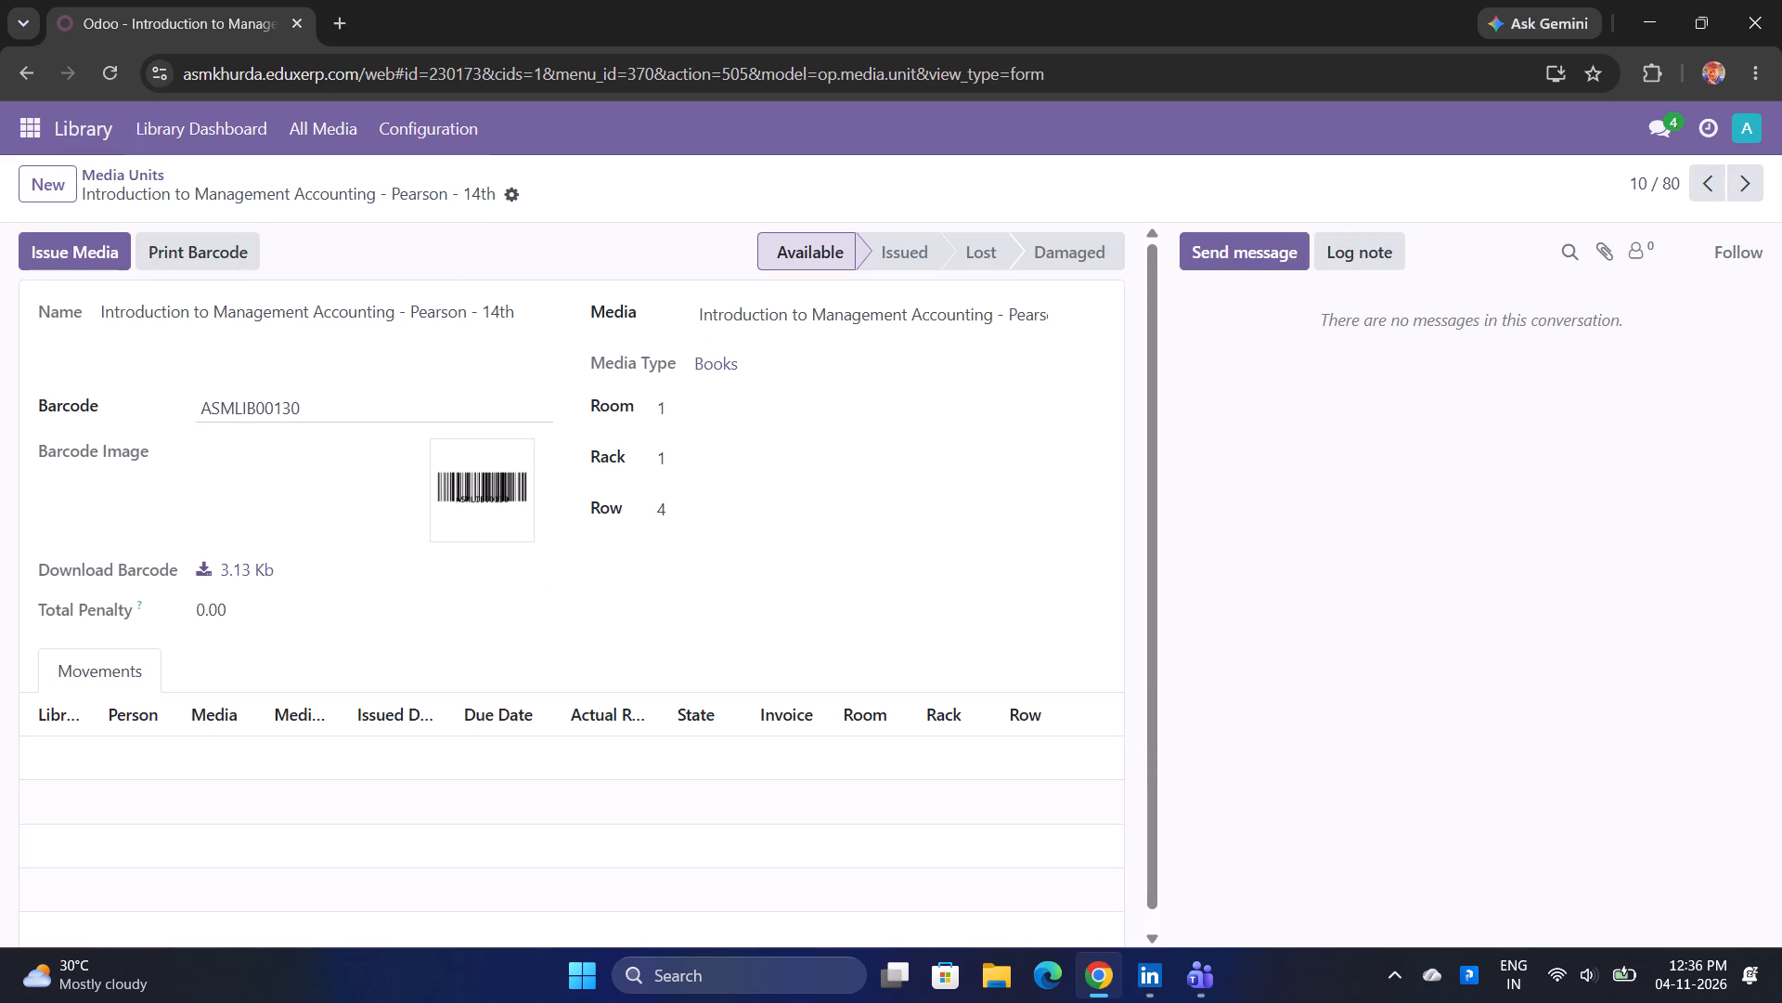
click(448, 394)
key(BackSpace)
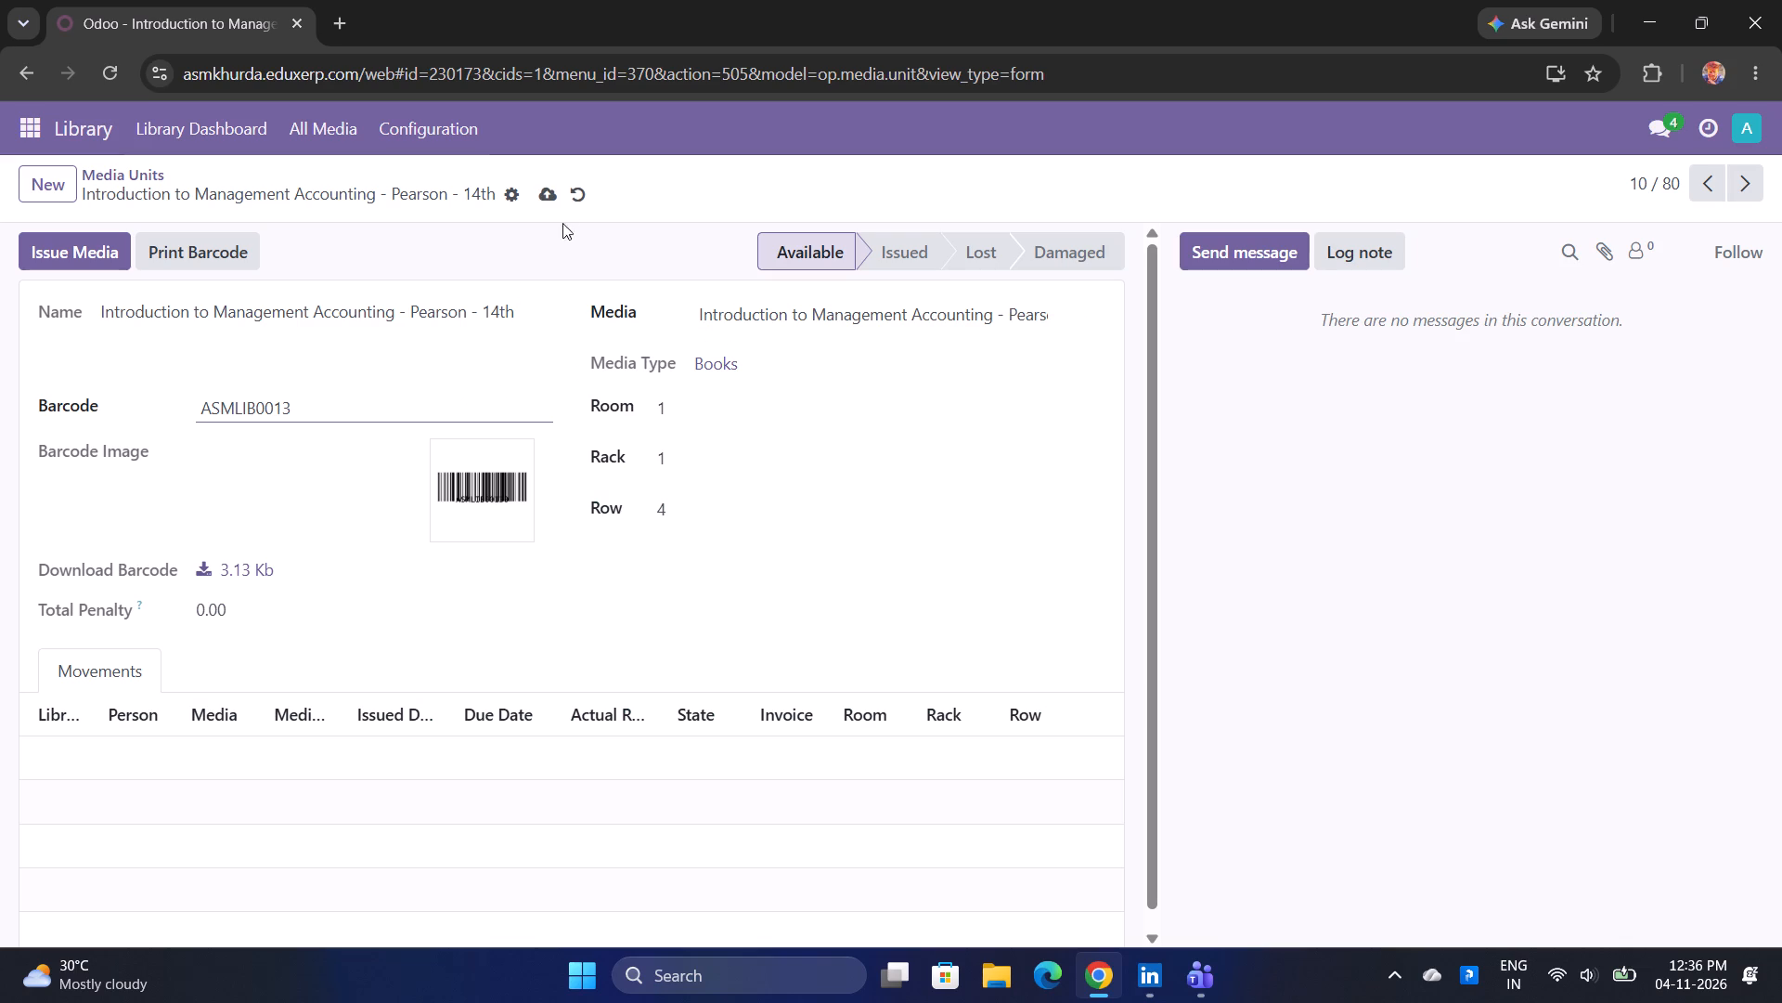
click(554, 191)
click(372, 420)
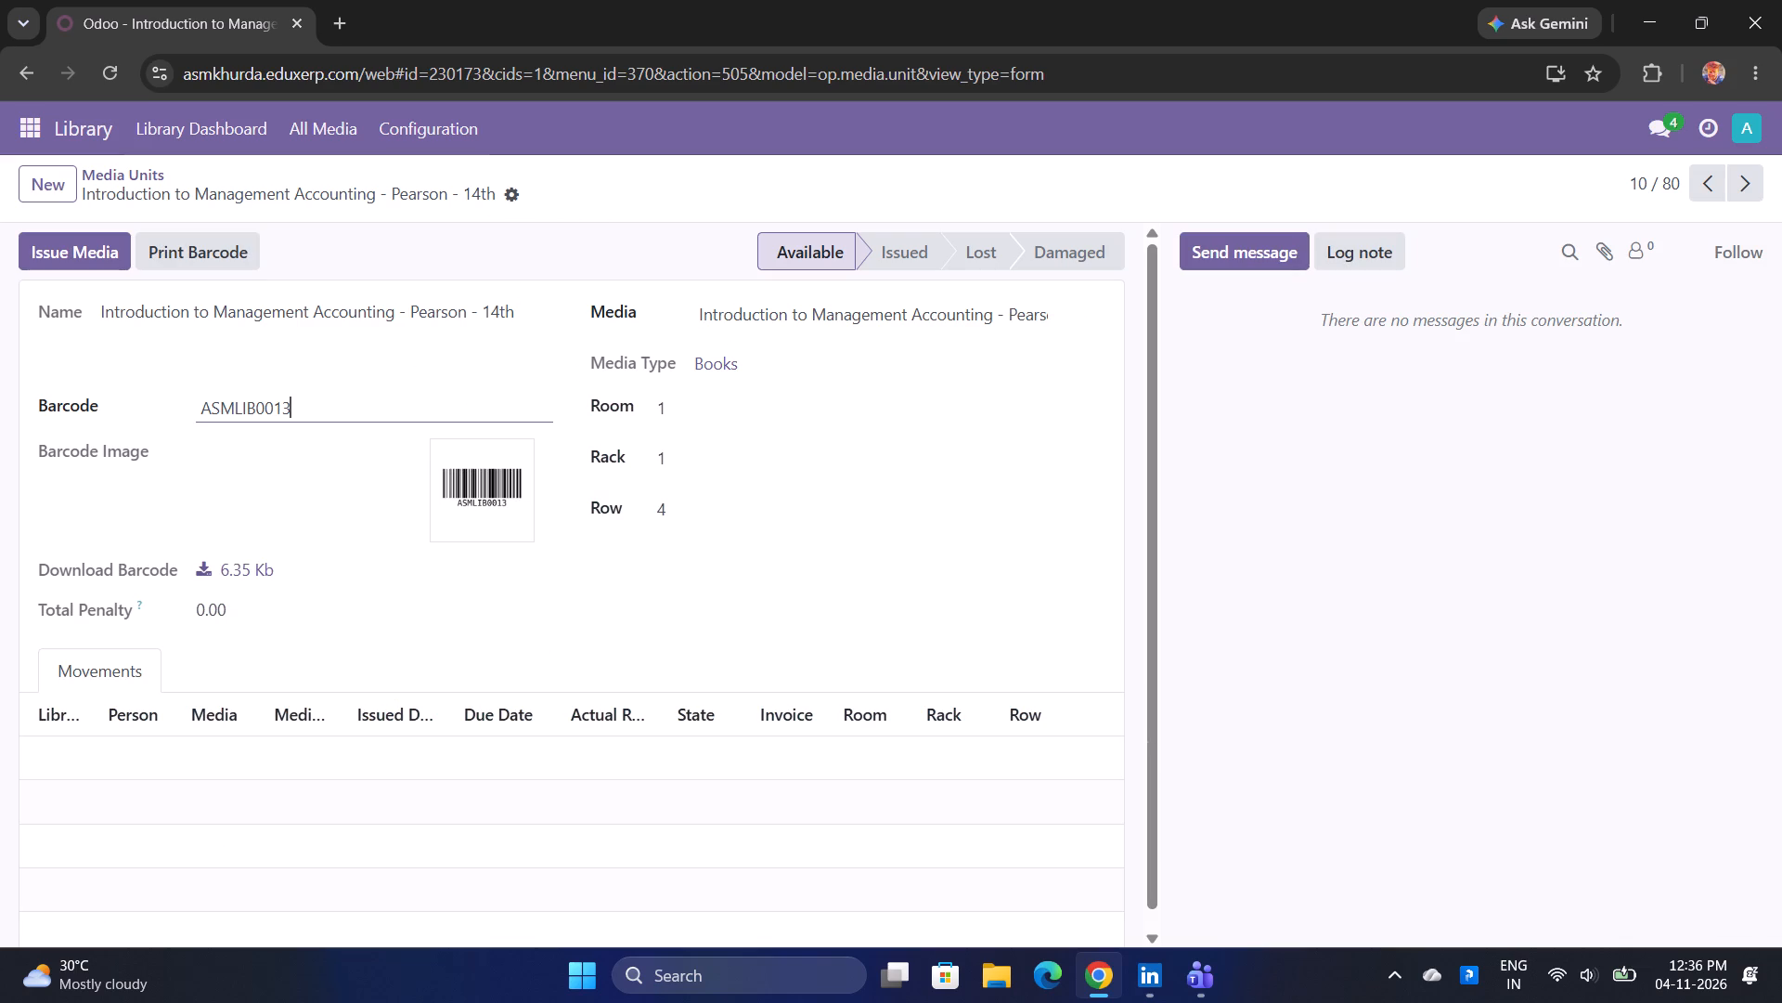
key(0)
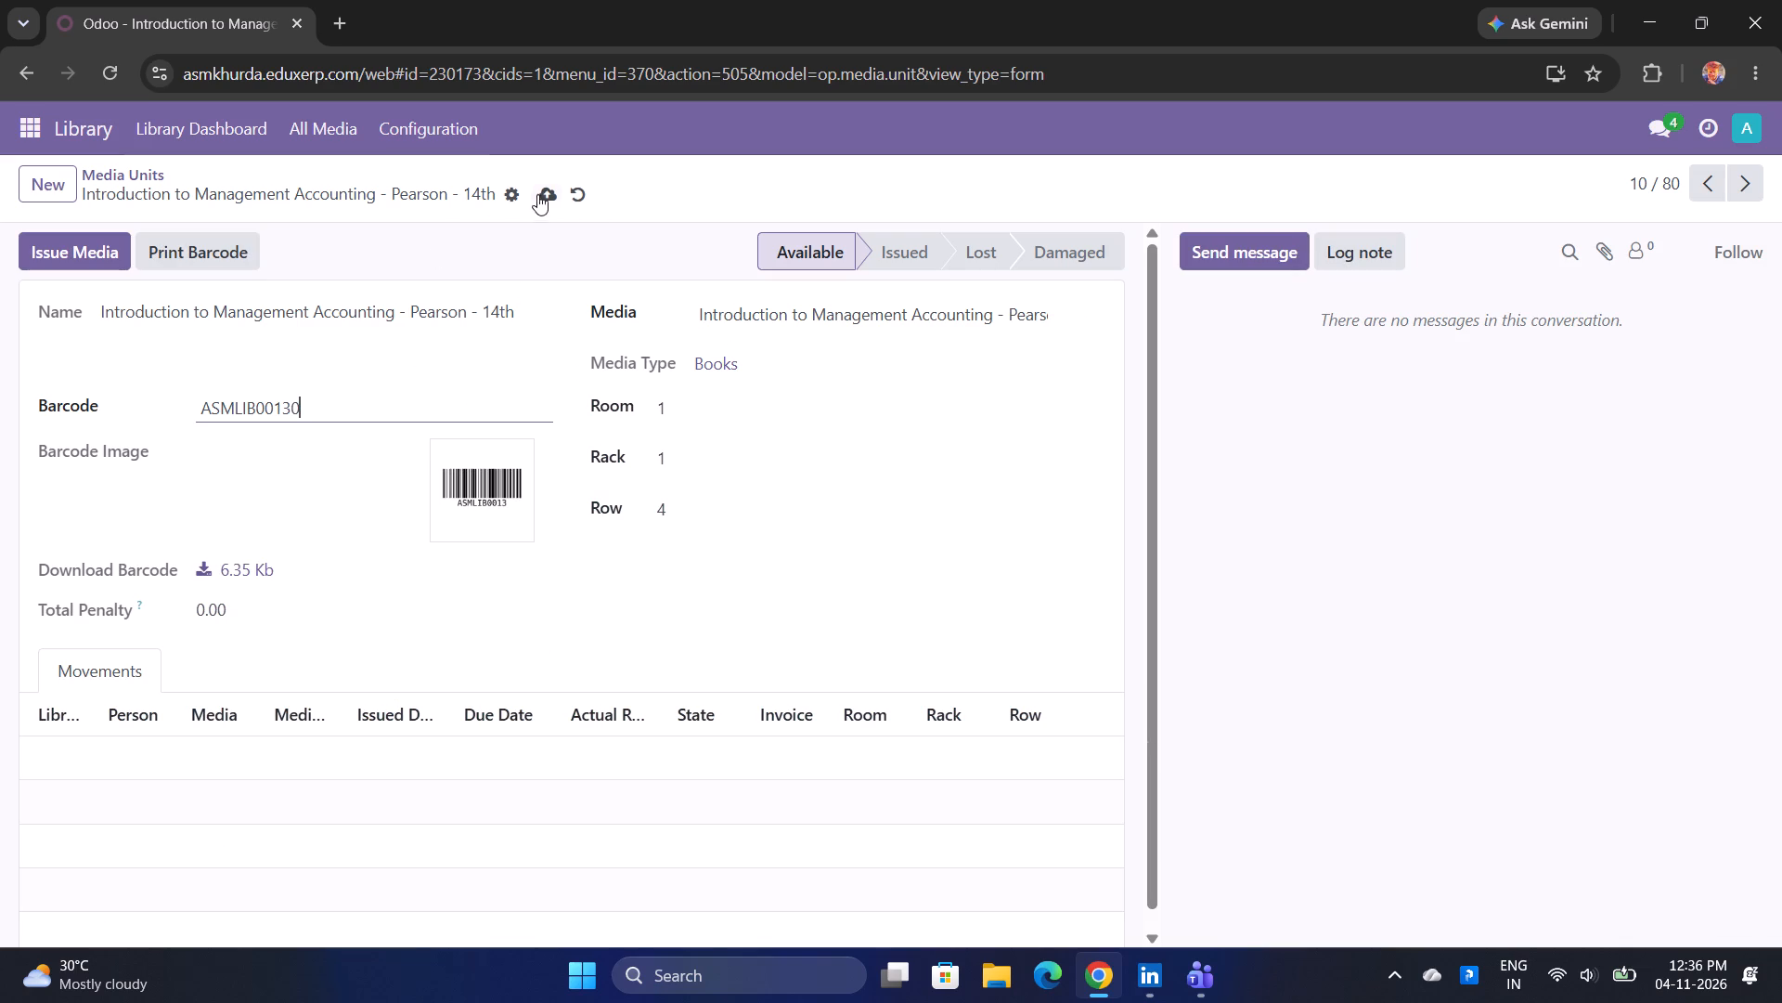
click(546, 188)
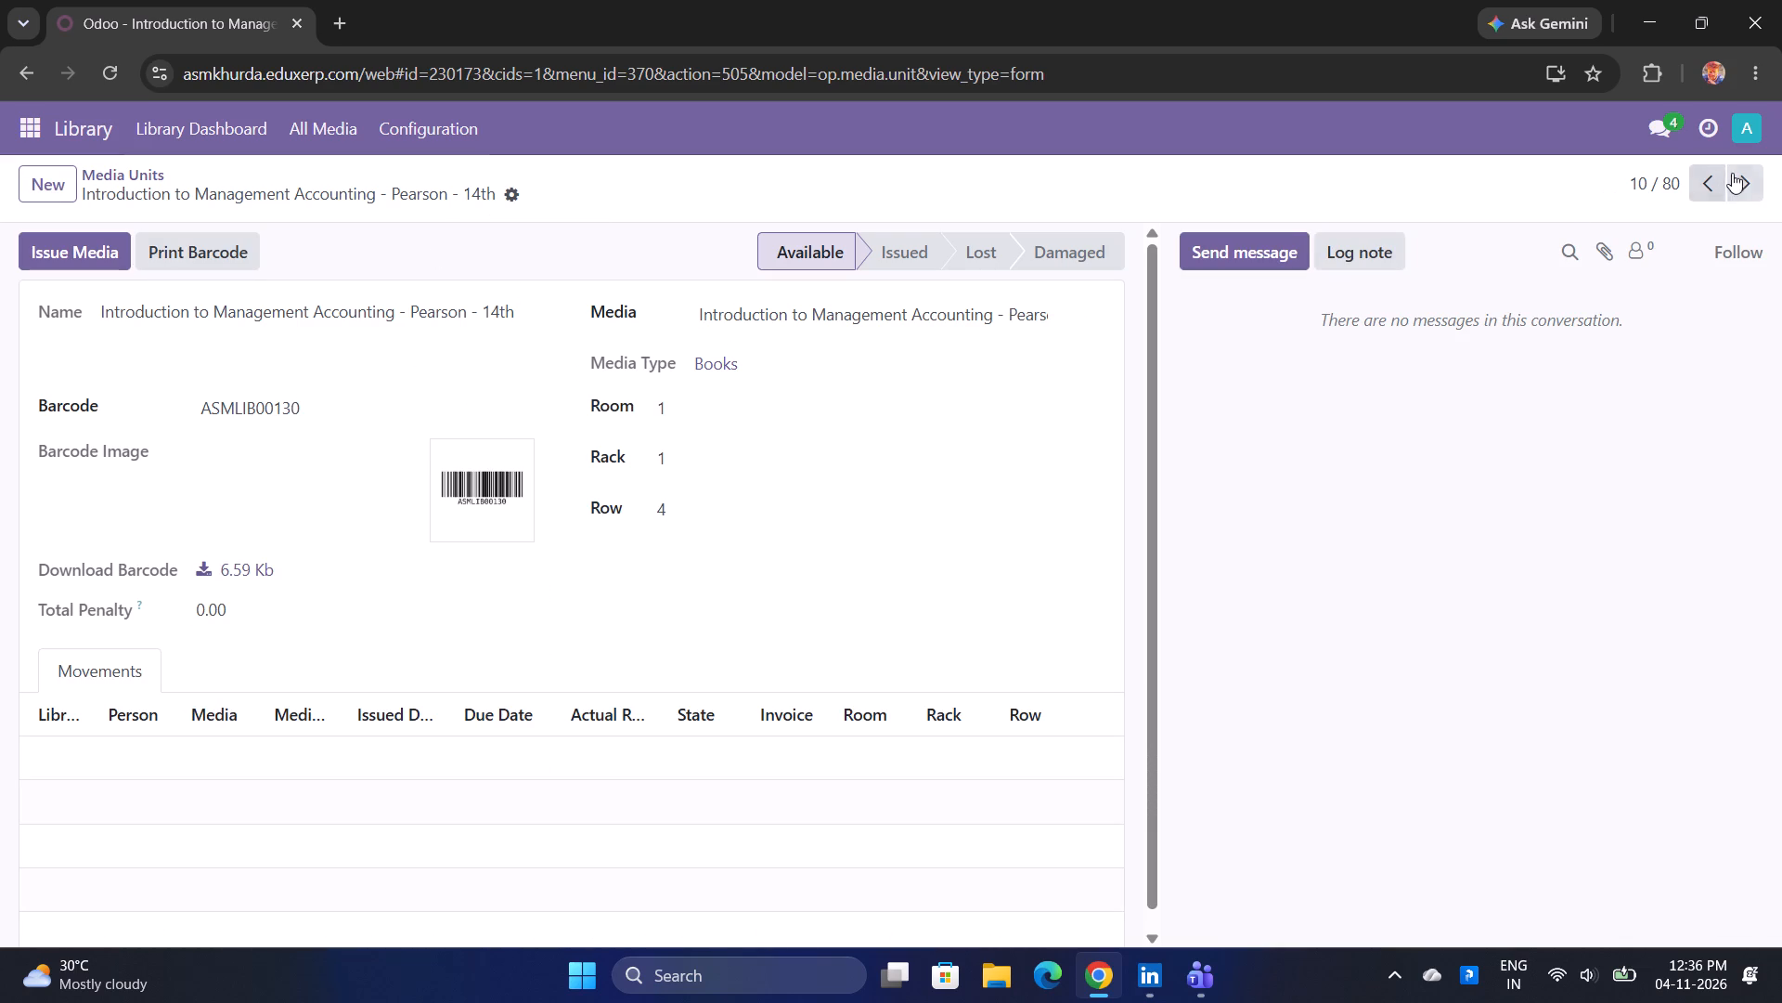
On the Introduction to Management Science unit, save the barcode as ASMLIB0115, then restore it to ASMLIB01157 and save again.
click(1742, 179)
click(434, 413)
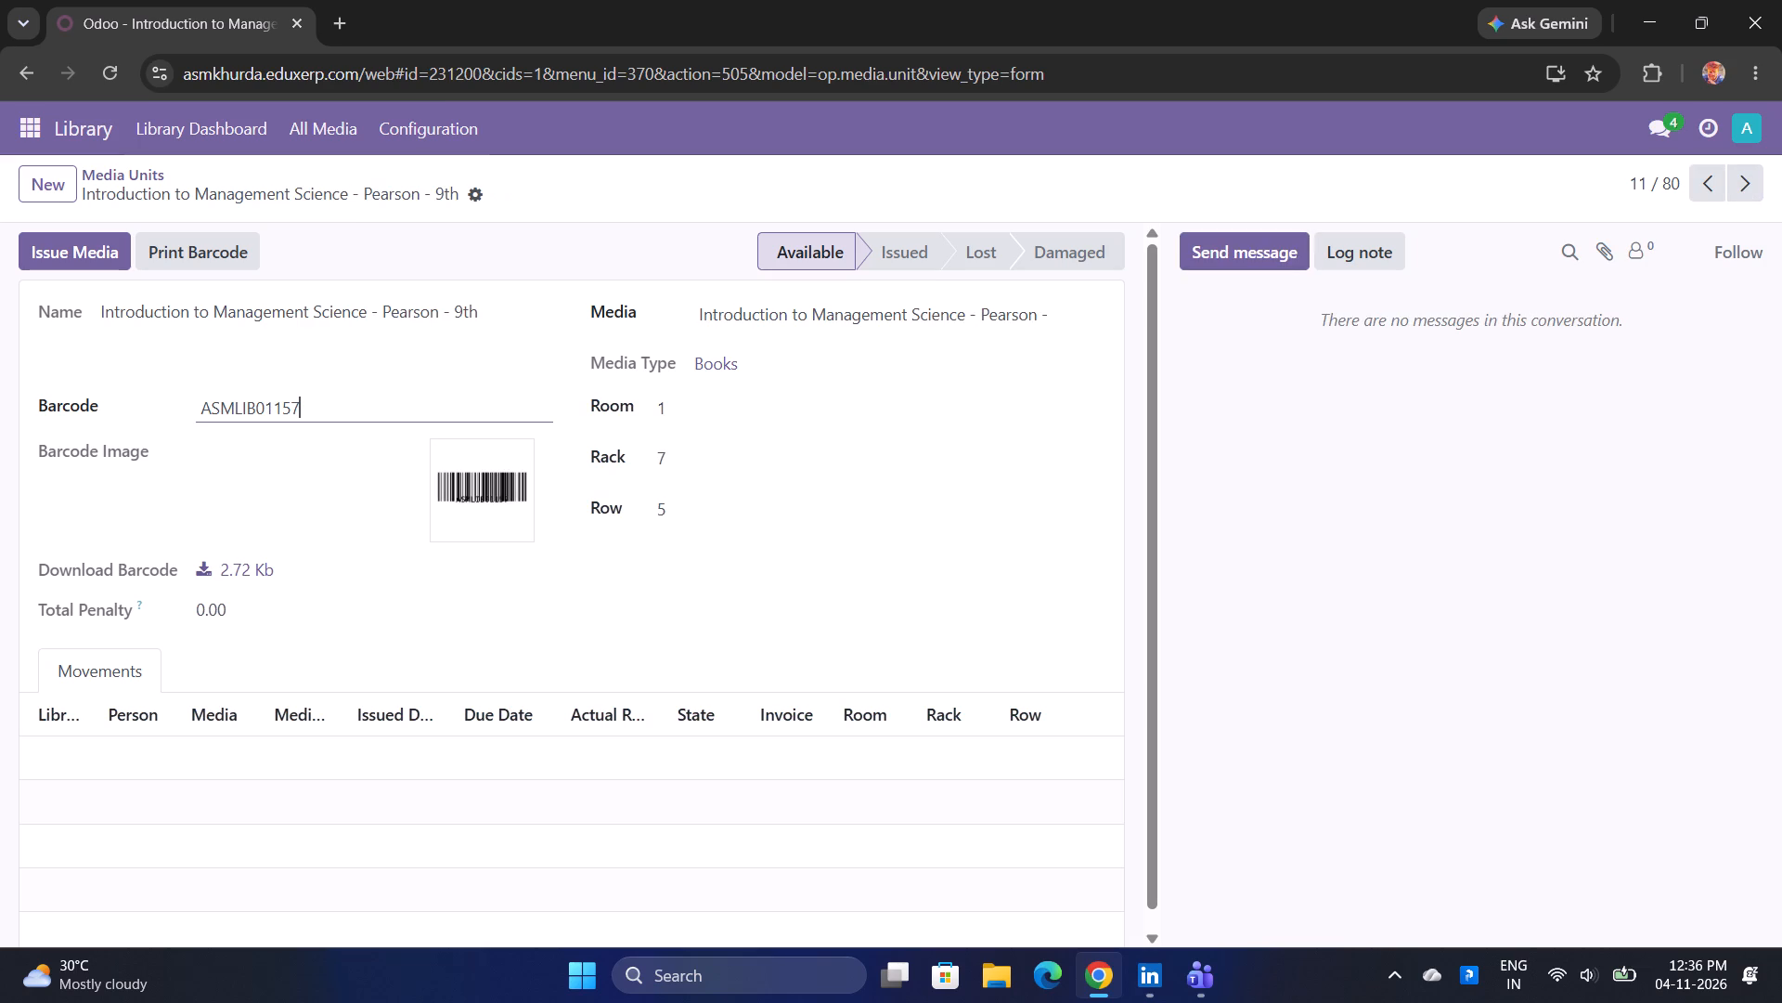
key(BackSpace)
click(508, 194)
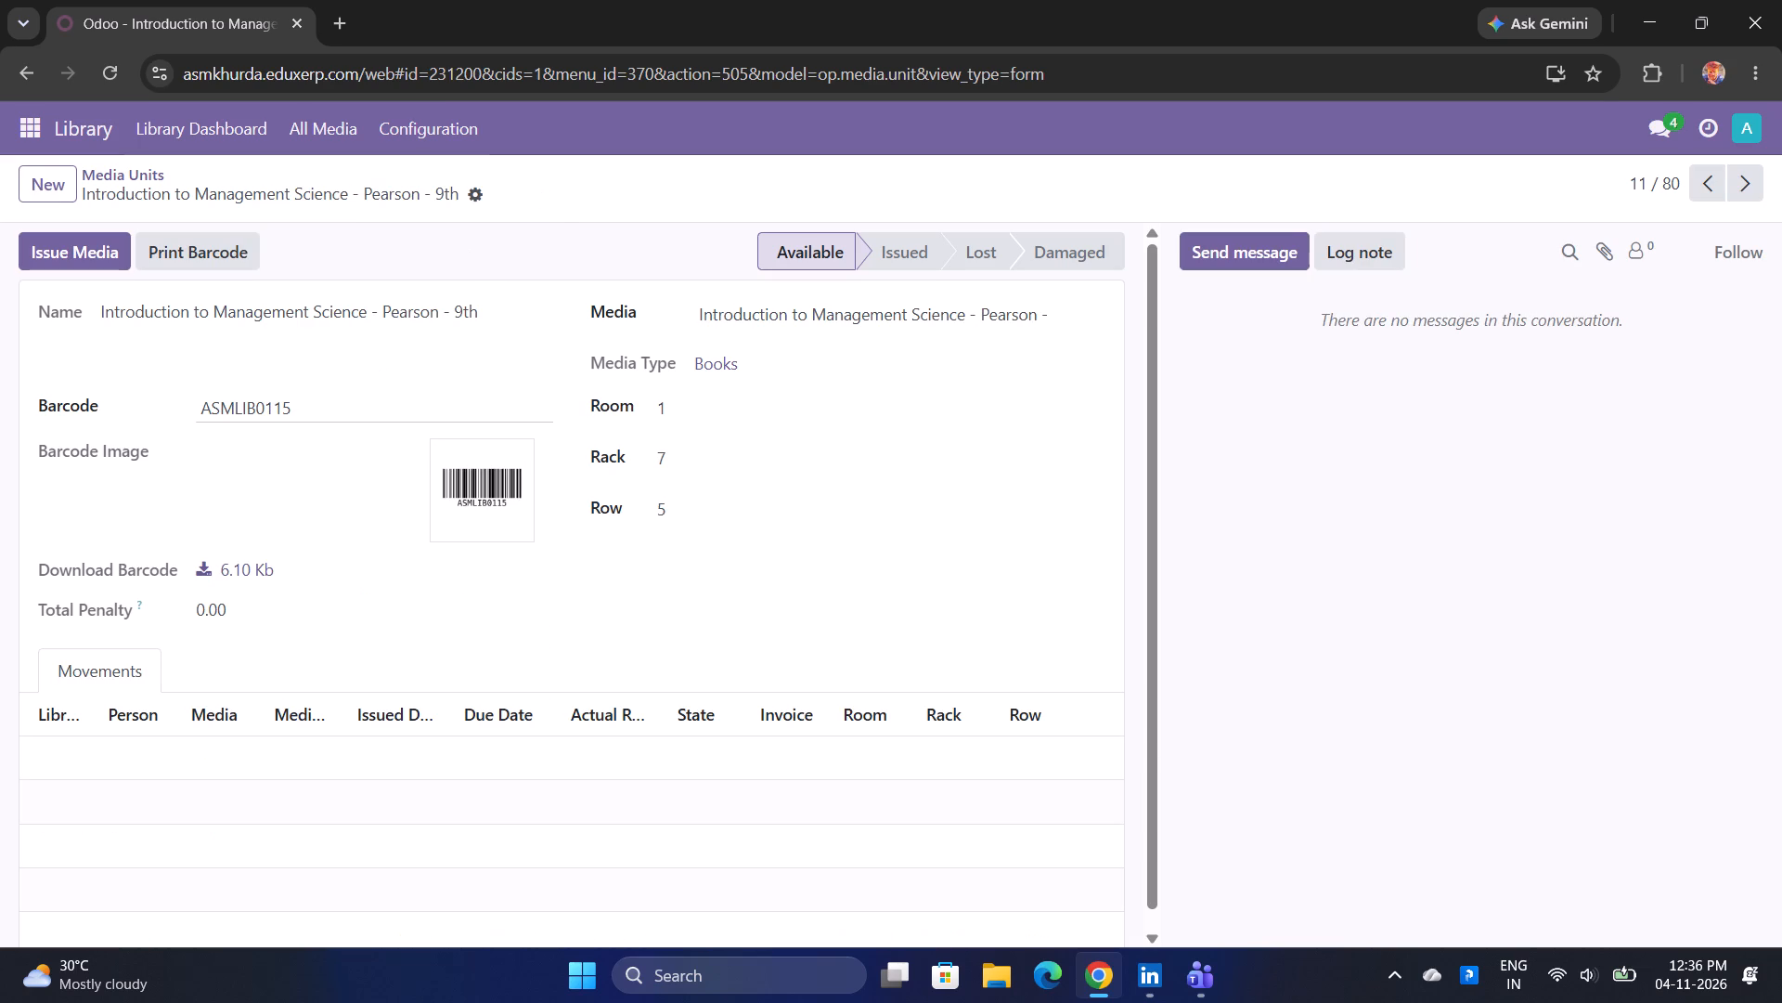
click(370, 410)
key(7)
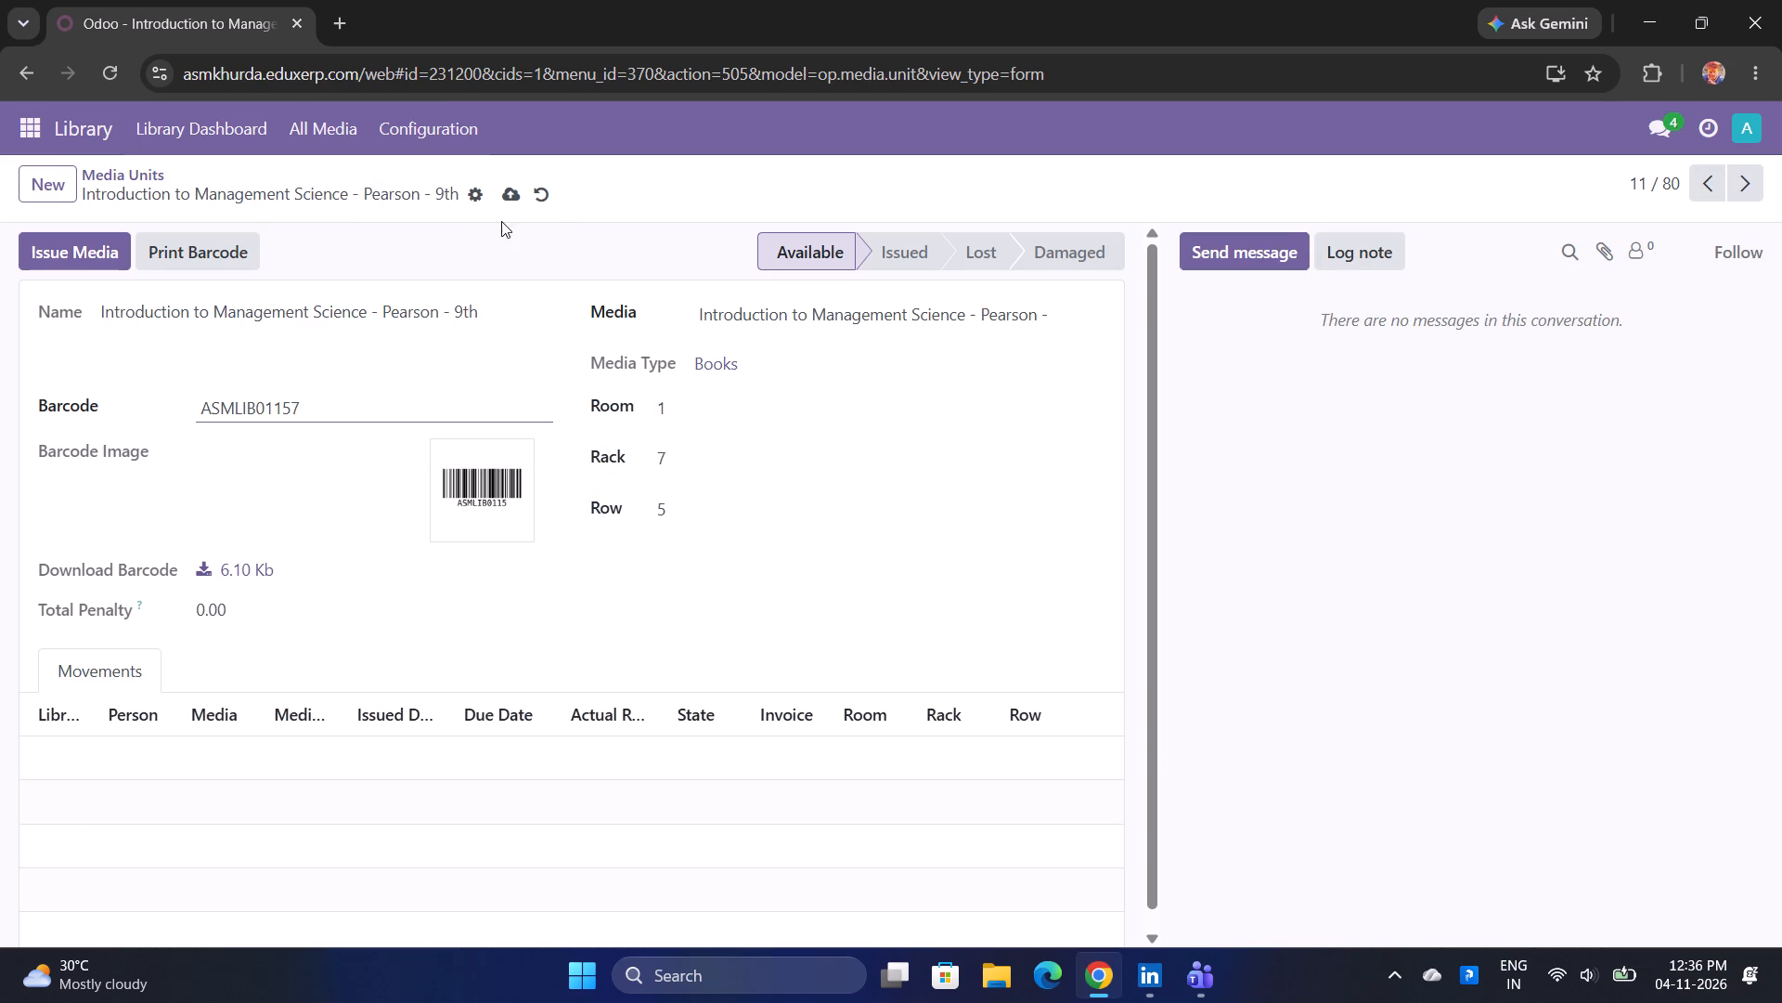
click(506, 189)
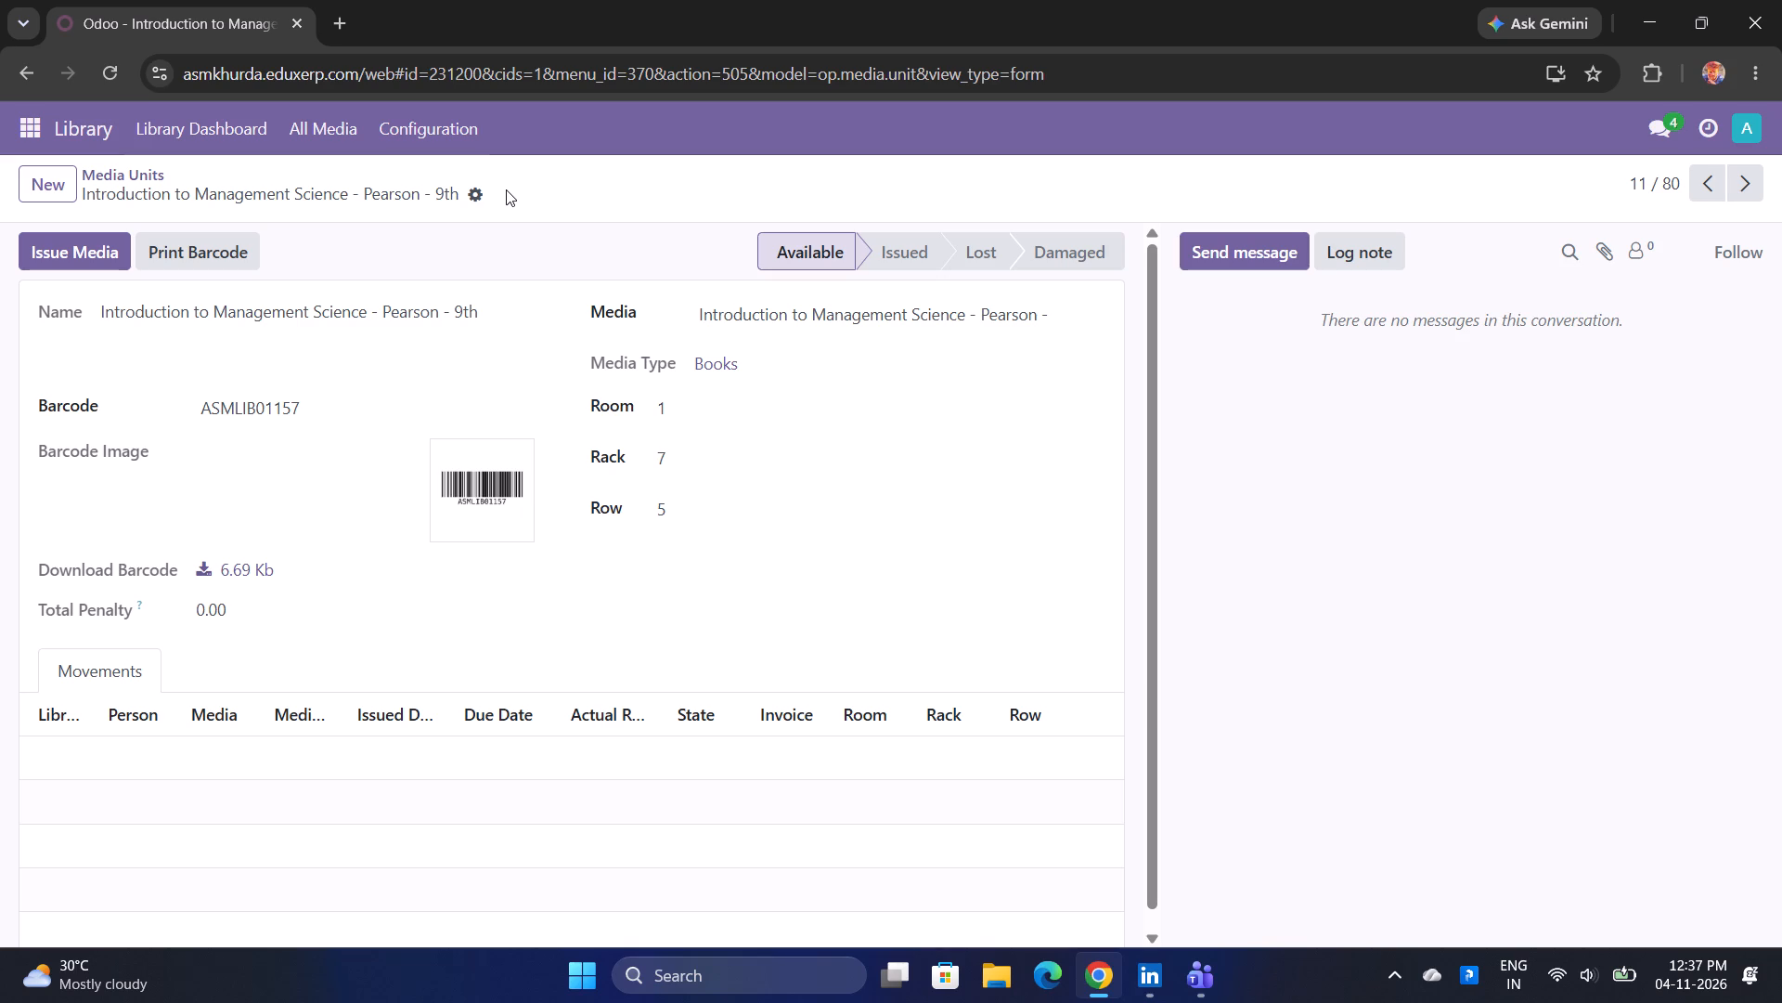
On the next unit, Introduction to Micromachining, save the barcode as ASMLIB0076, then restore it to ASMLIB00769 and save again.
click(1763, 186)
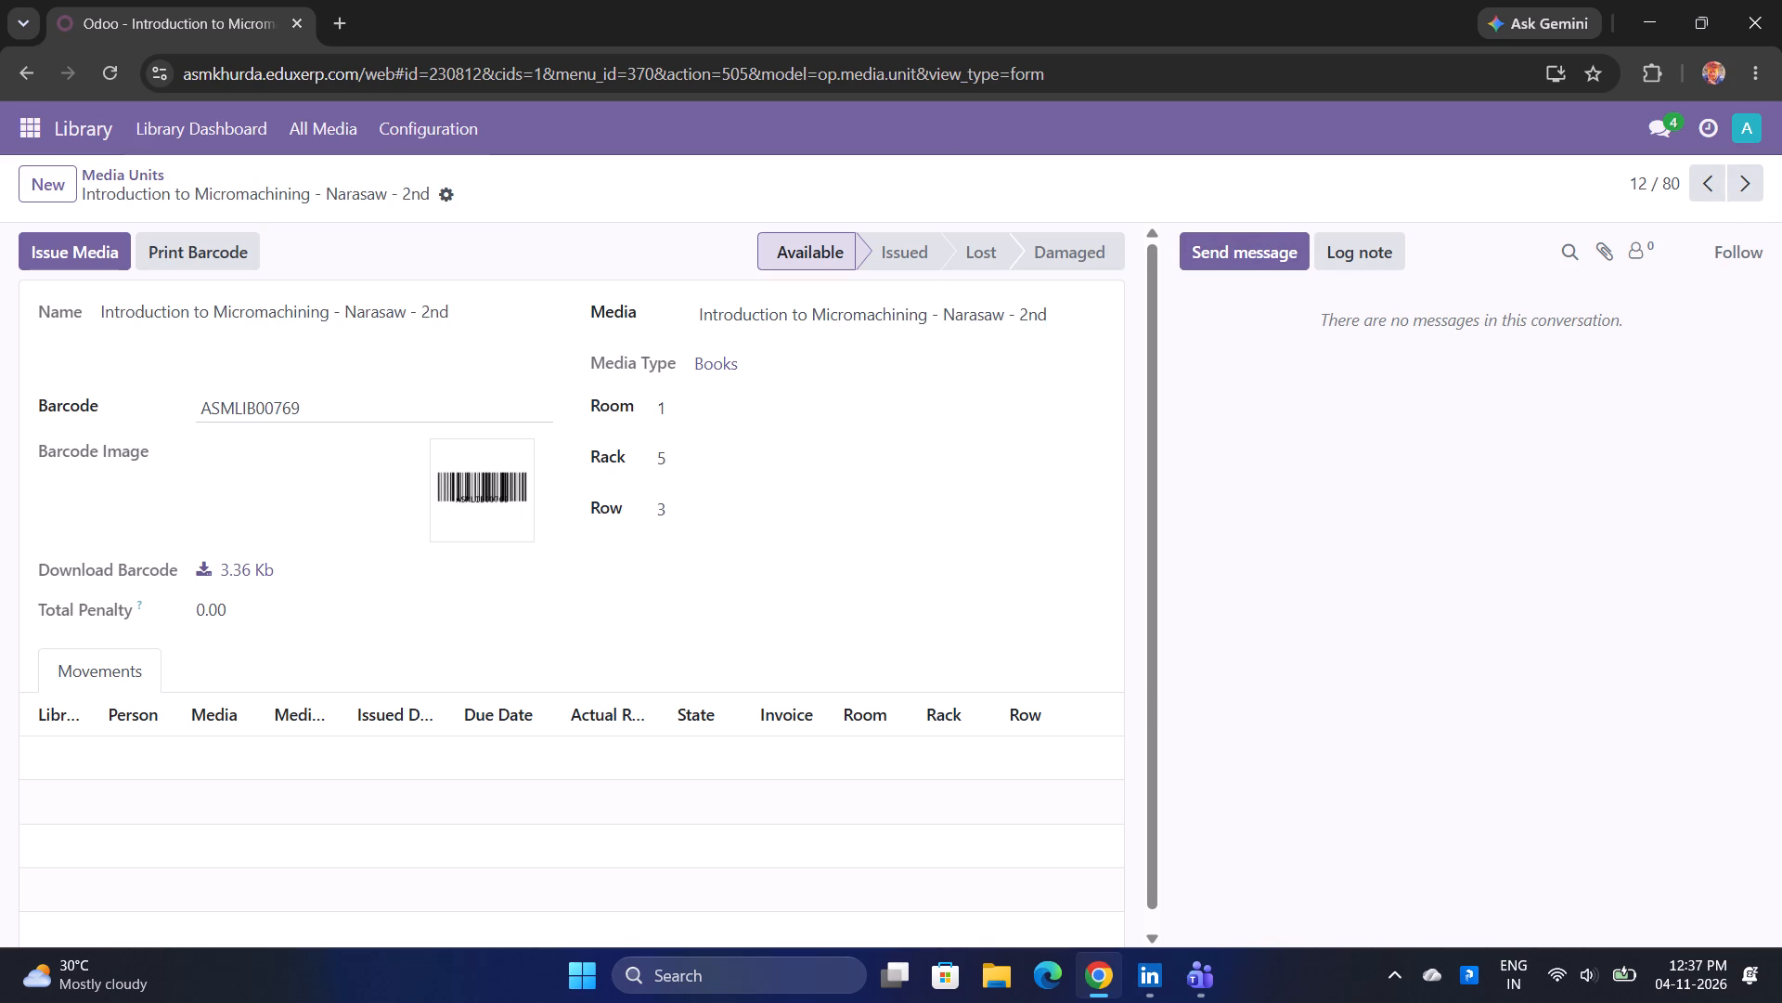
click(438, 404)
key(BackSpace)
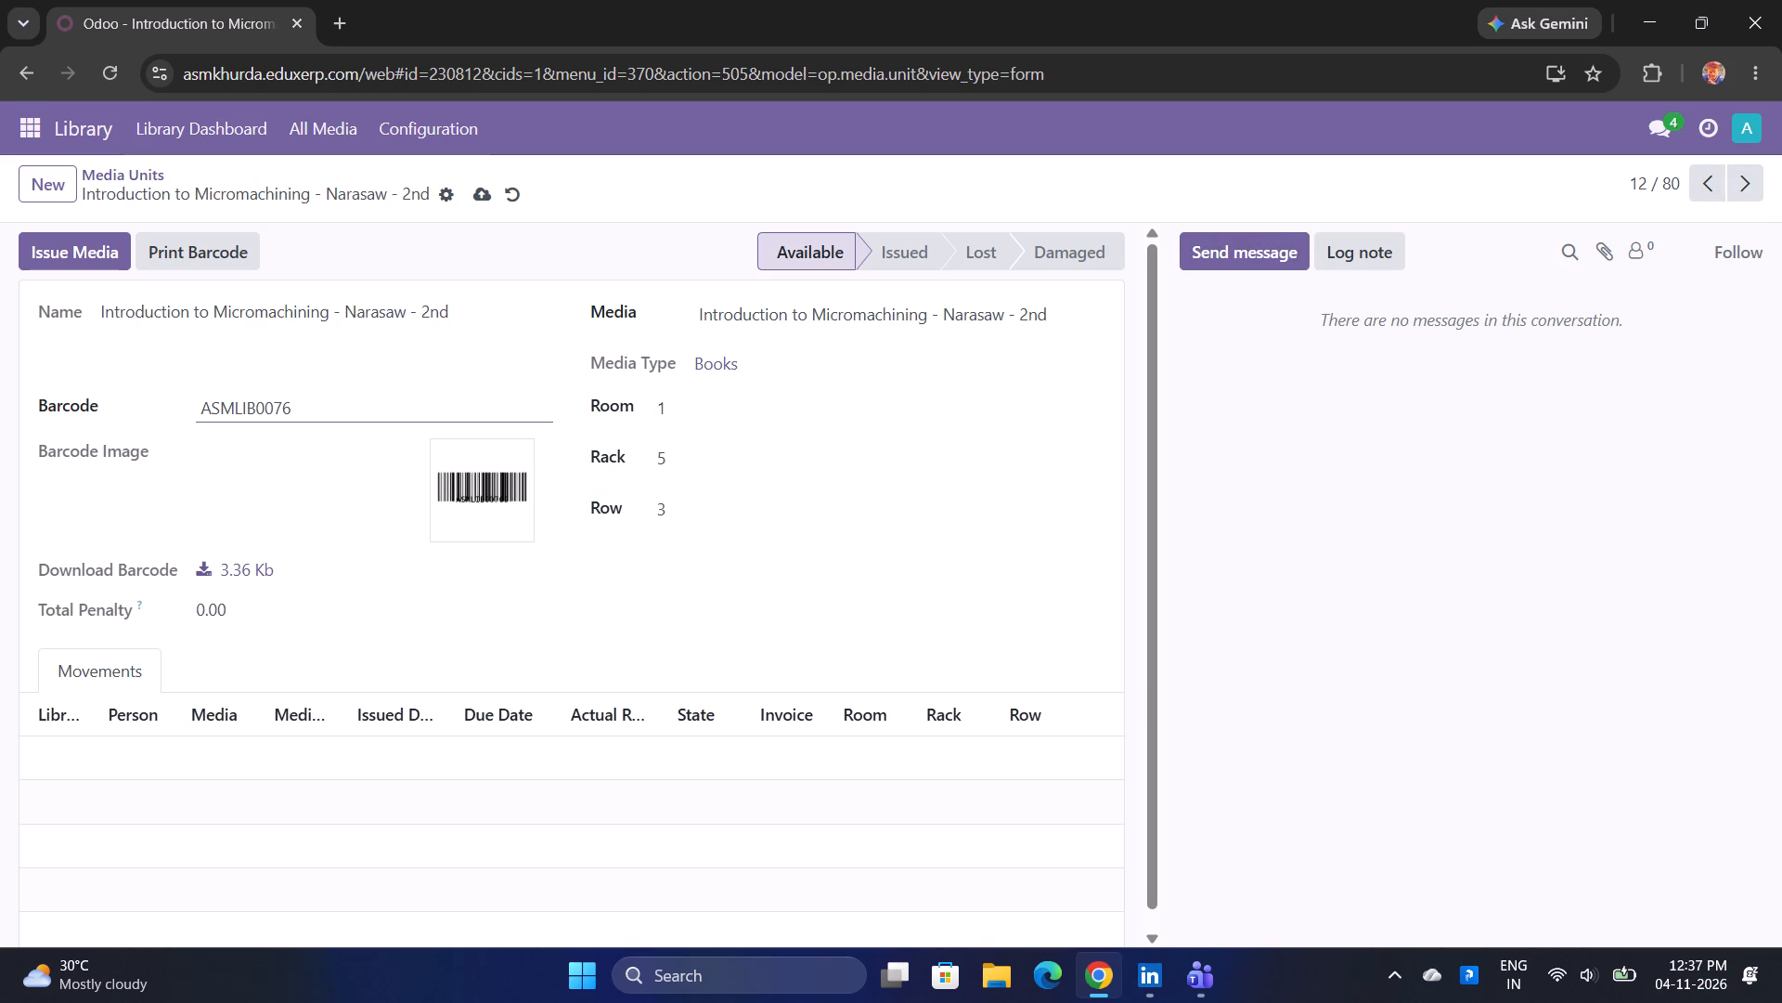
click(473, 187)
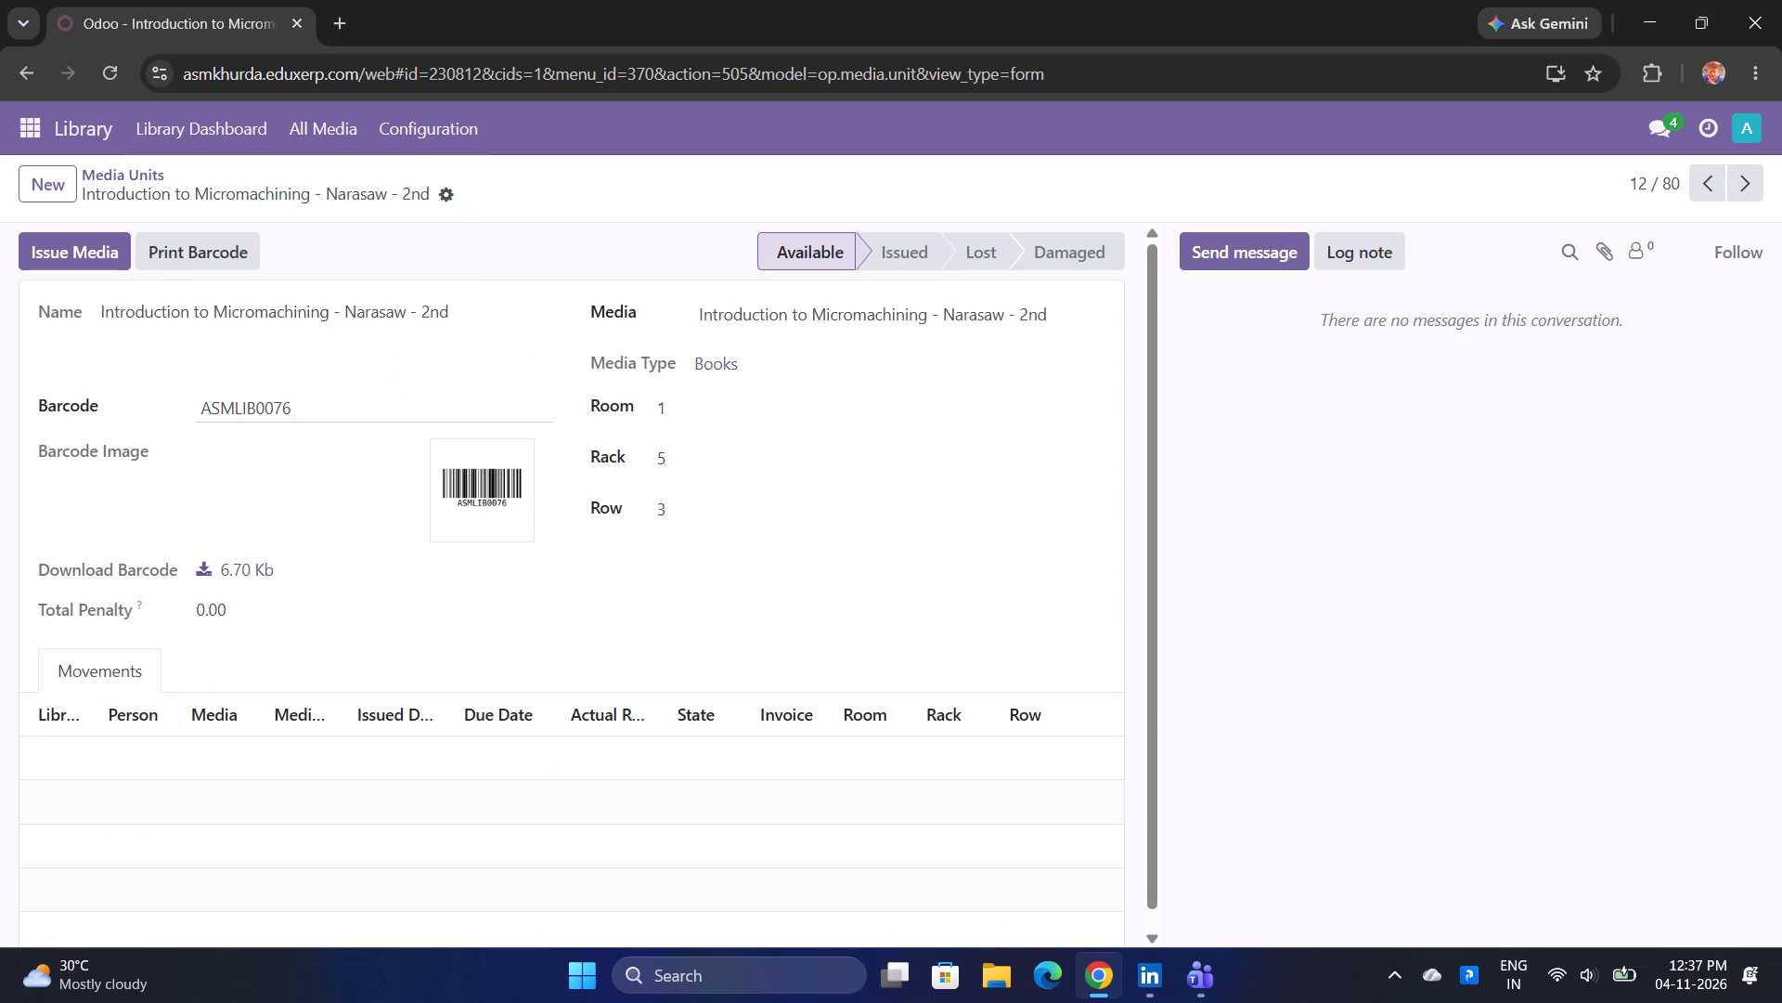
click(382, 408)
key(9)
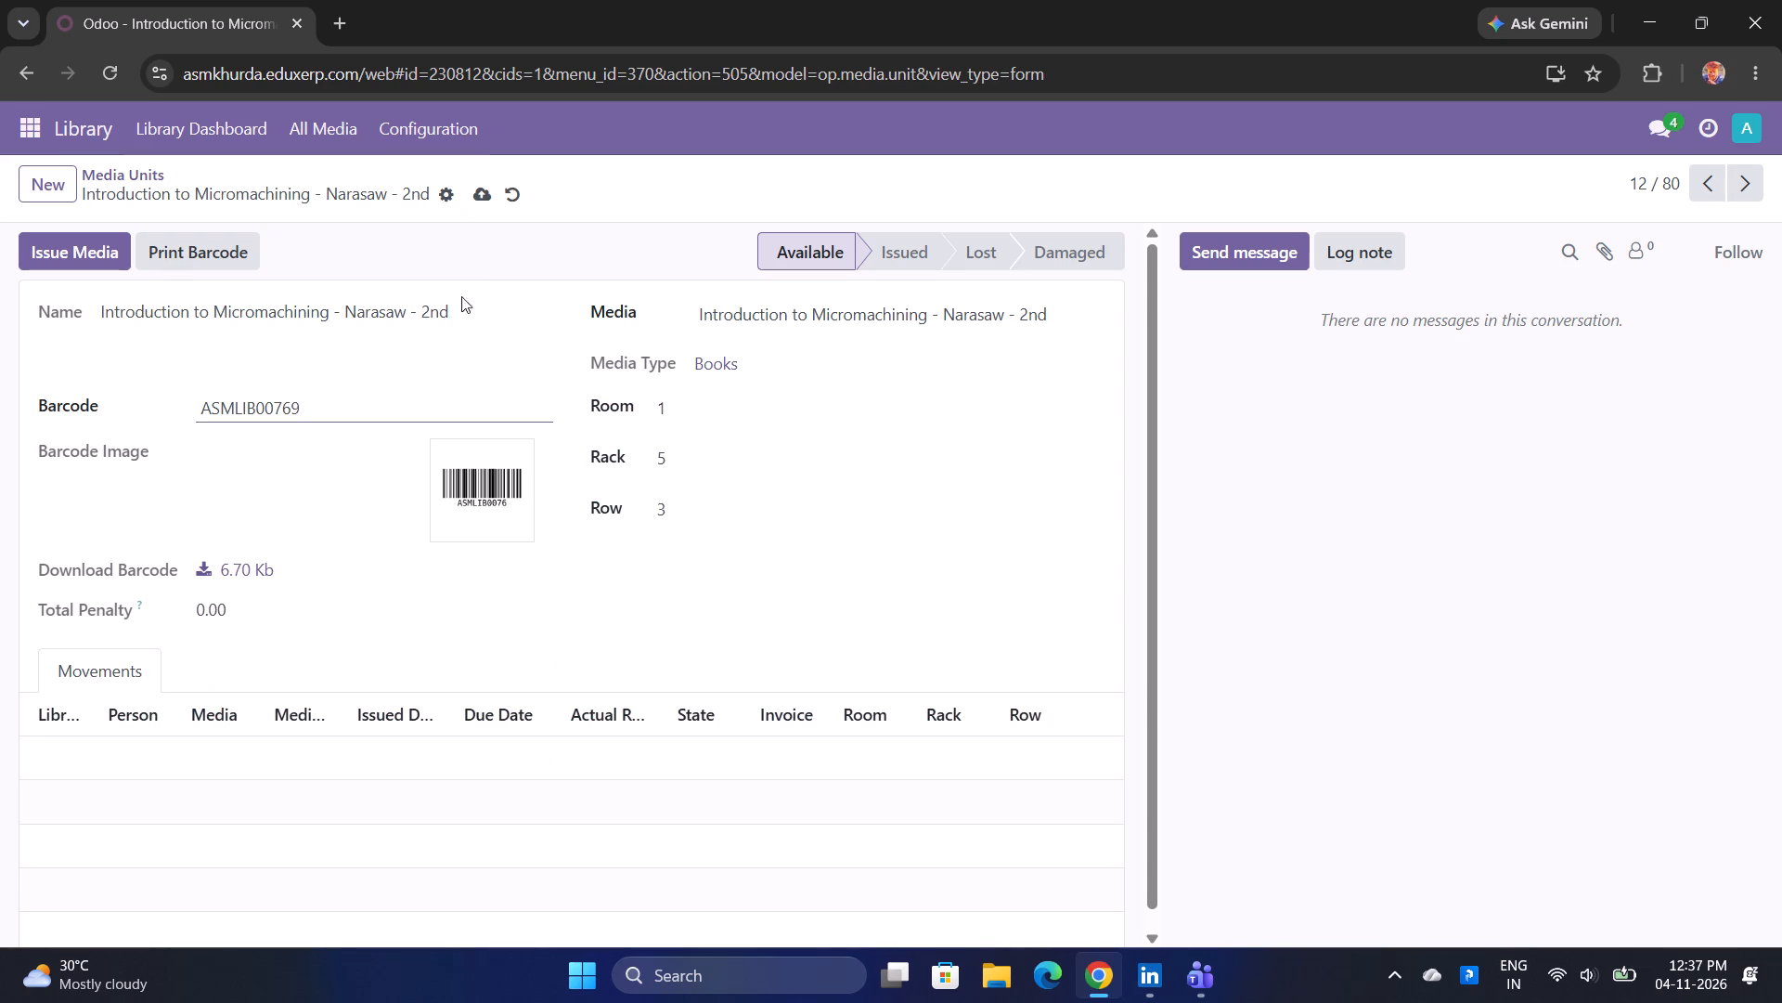
click(480, 182)
click(480, 191)
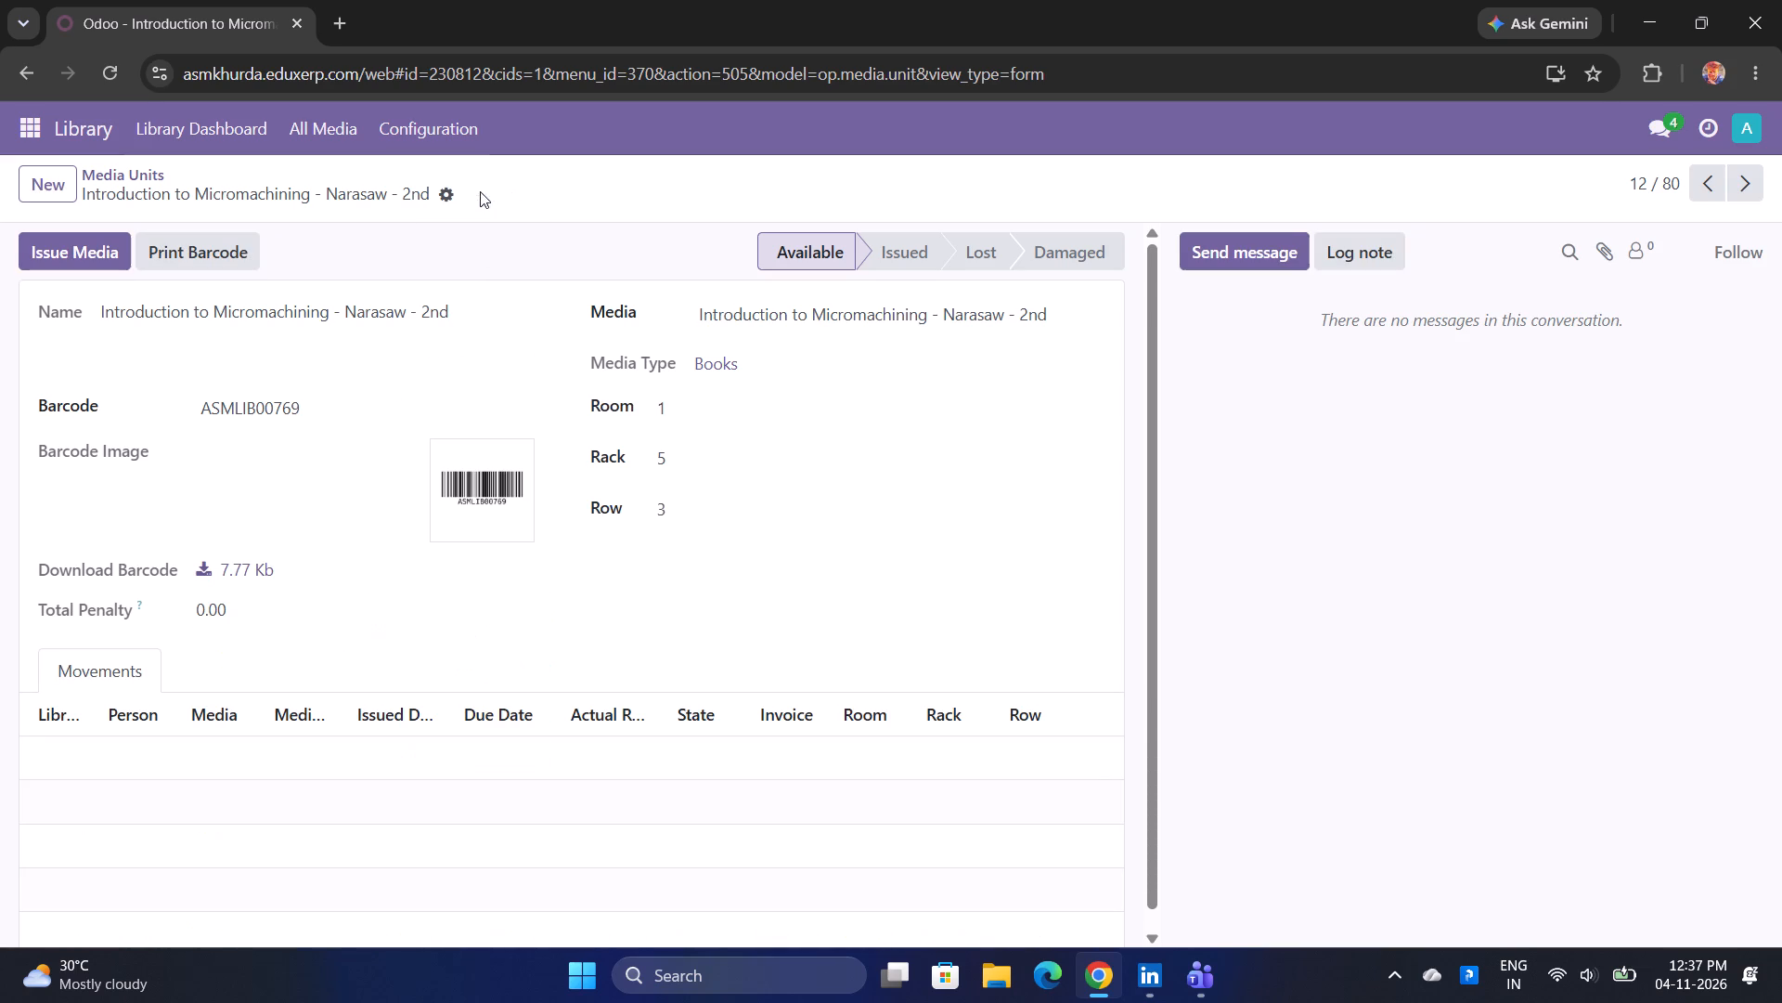
On the next Introduction to Operations Research unit, try saving the barcode as ASMLIB0144, then restore it to ASMLIB01445 and save.
click(1740, 176)
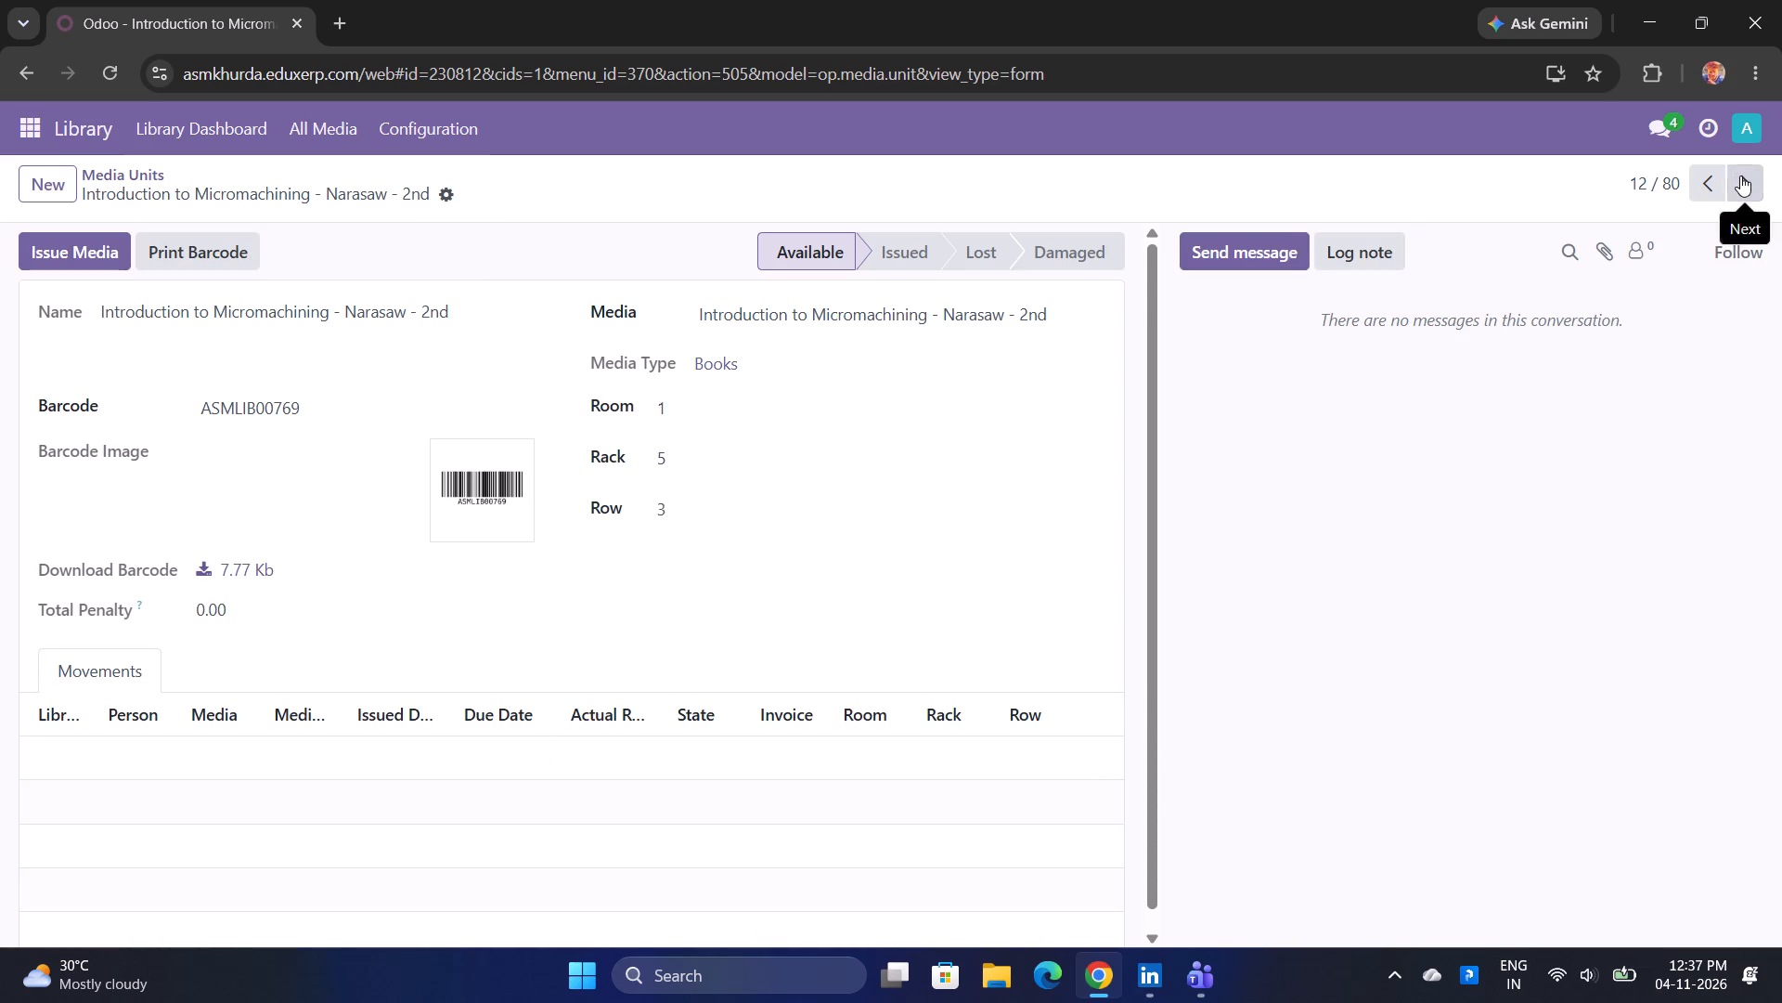
click(442, 404)
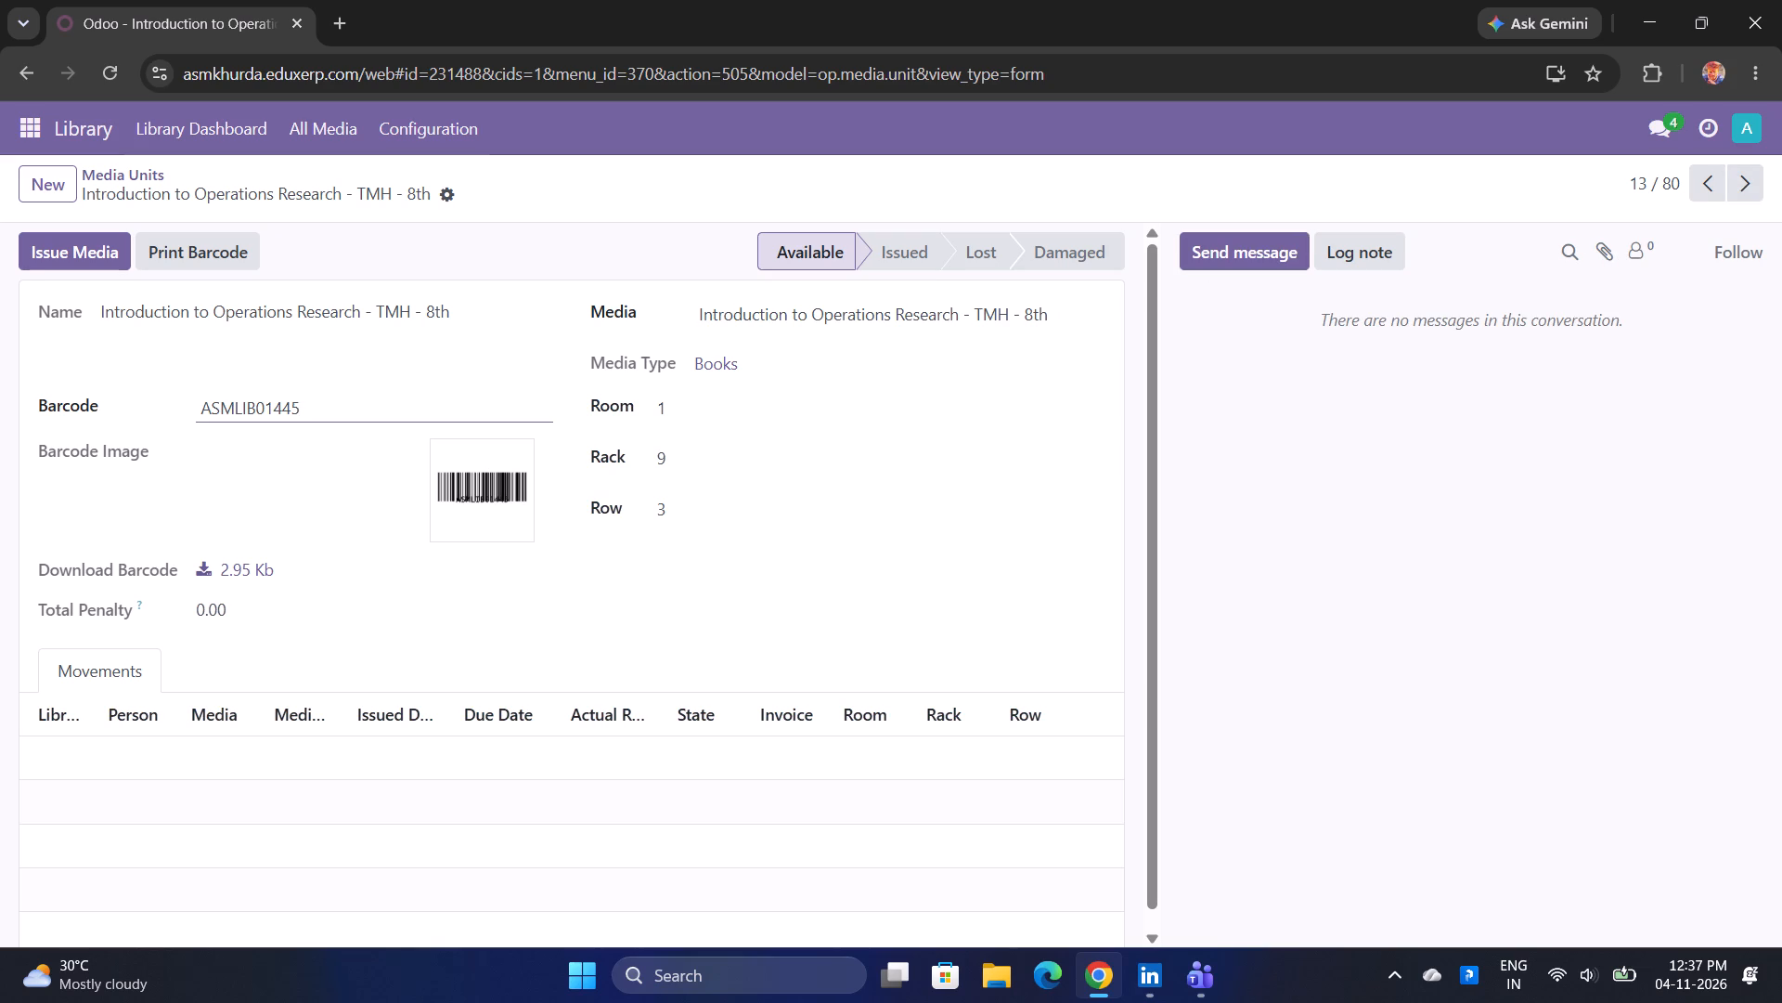
key(BackSpace)
click(481, 191)
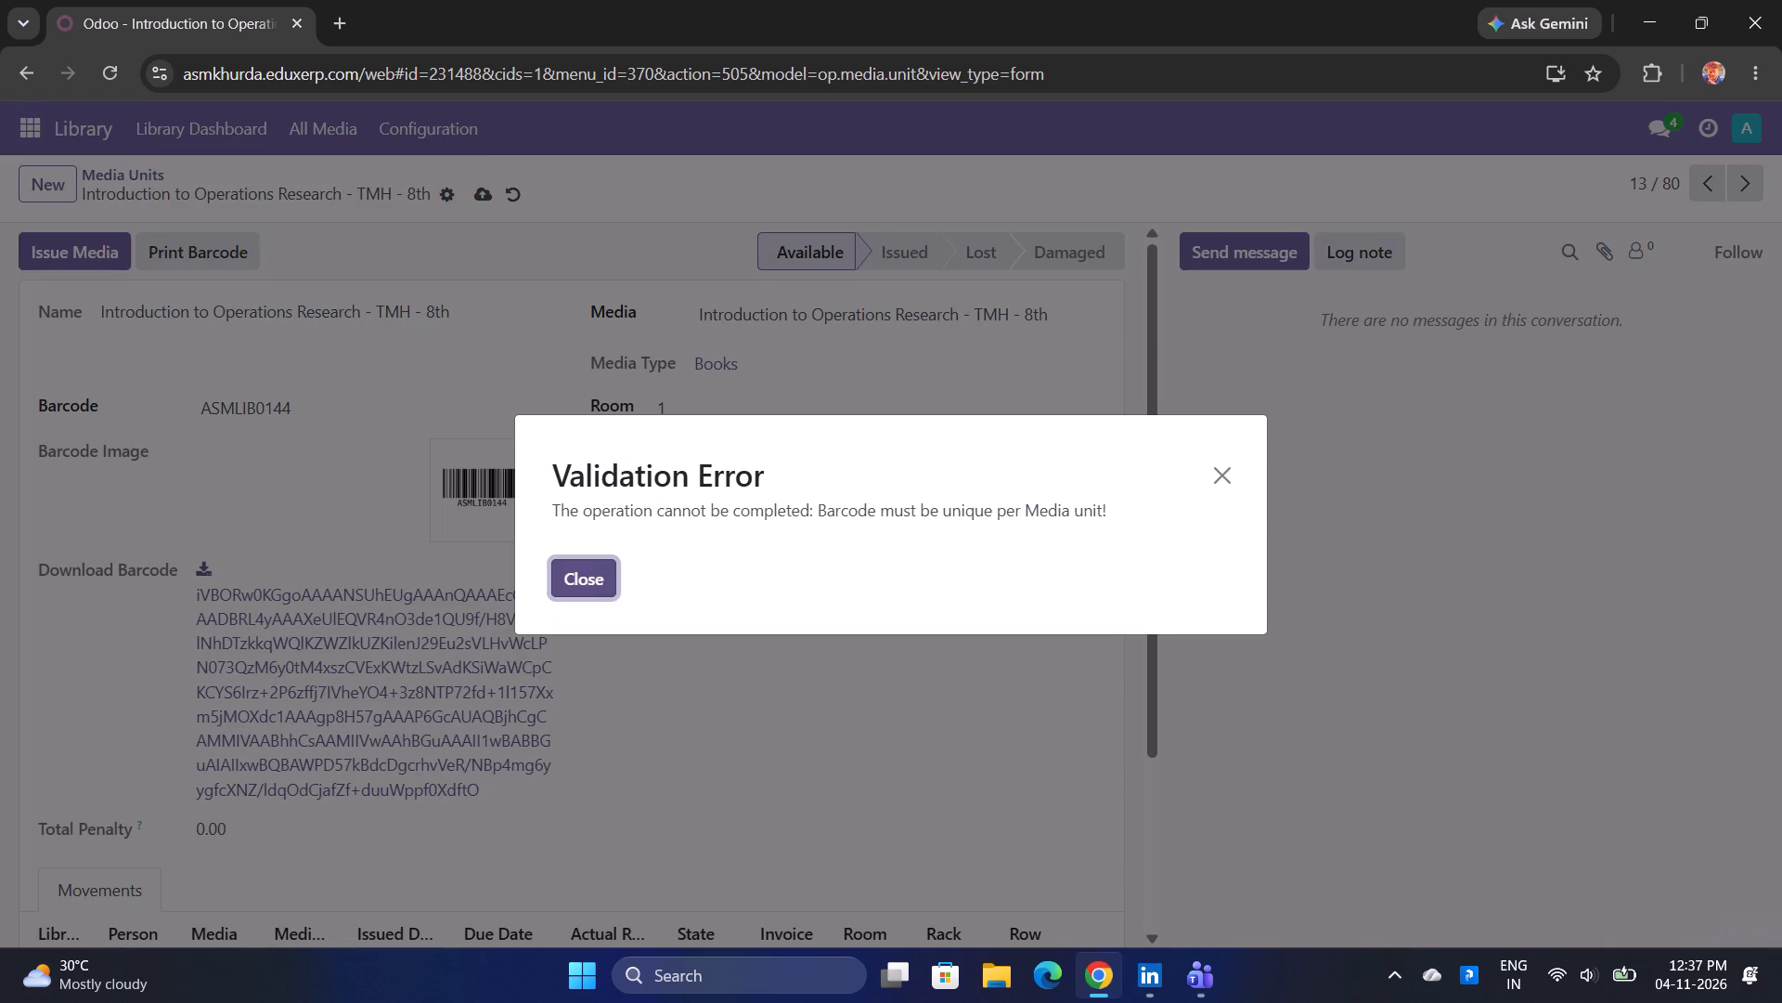
click(1223, 473)
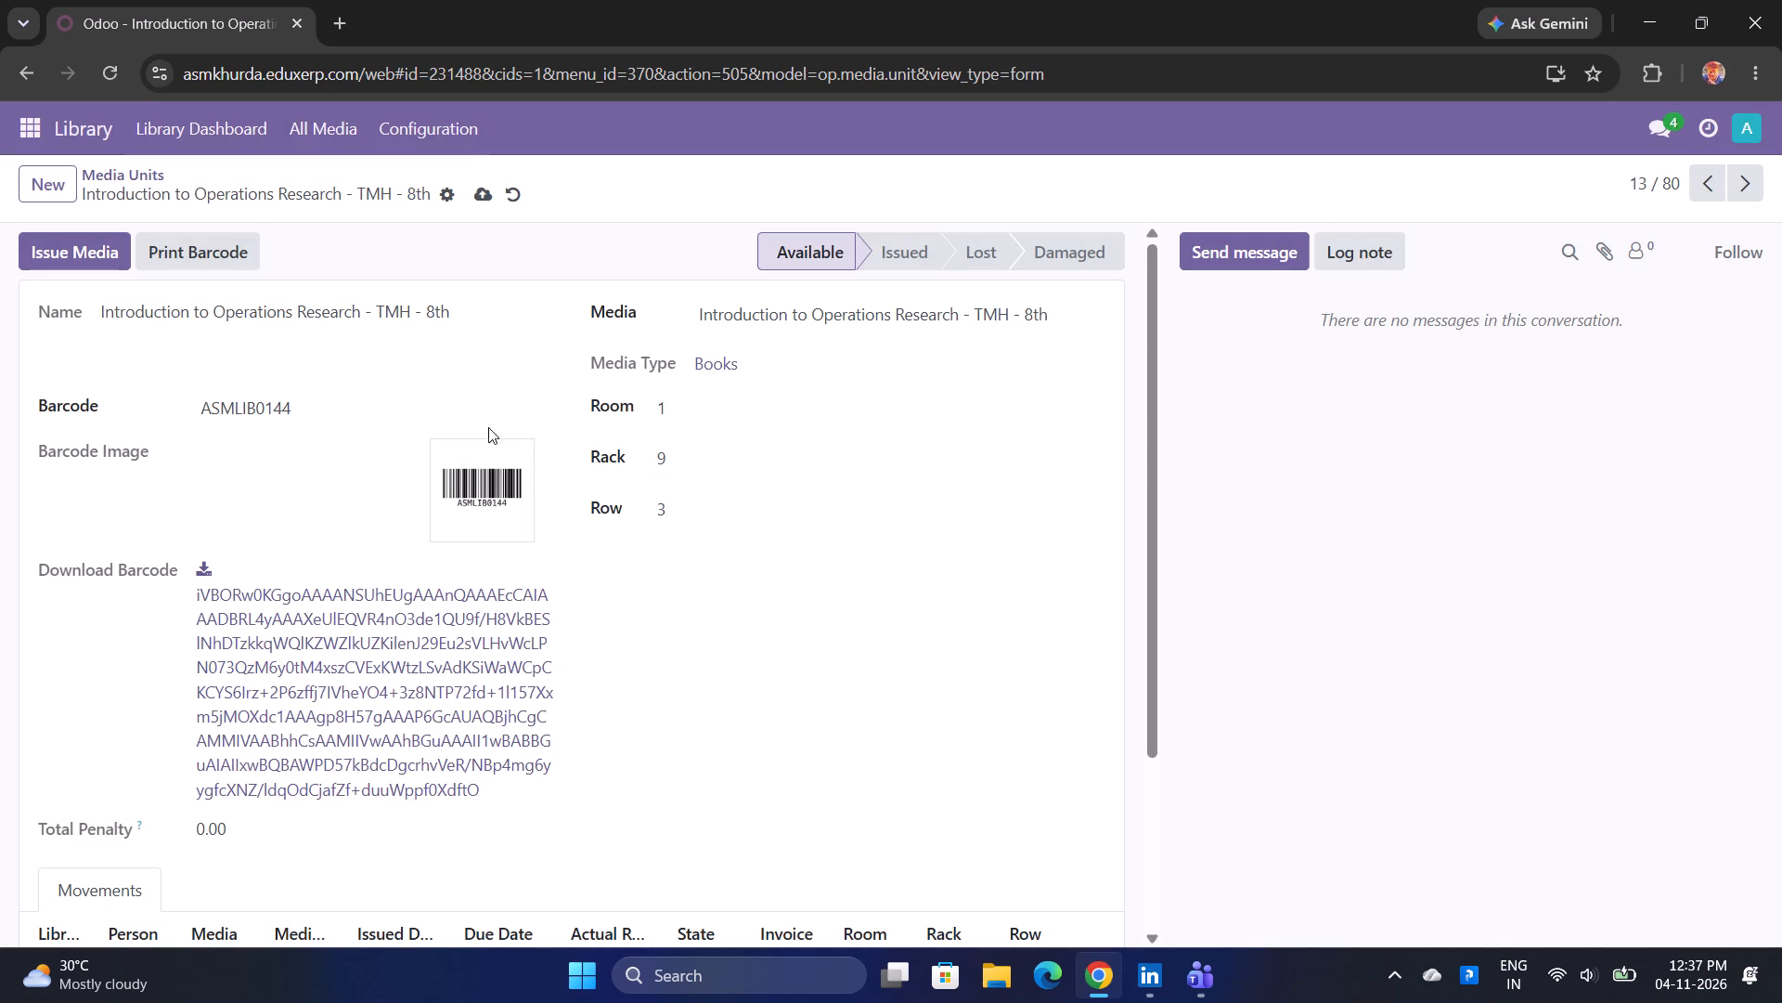
click(466, 401)
key(5)
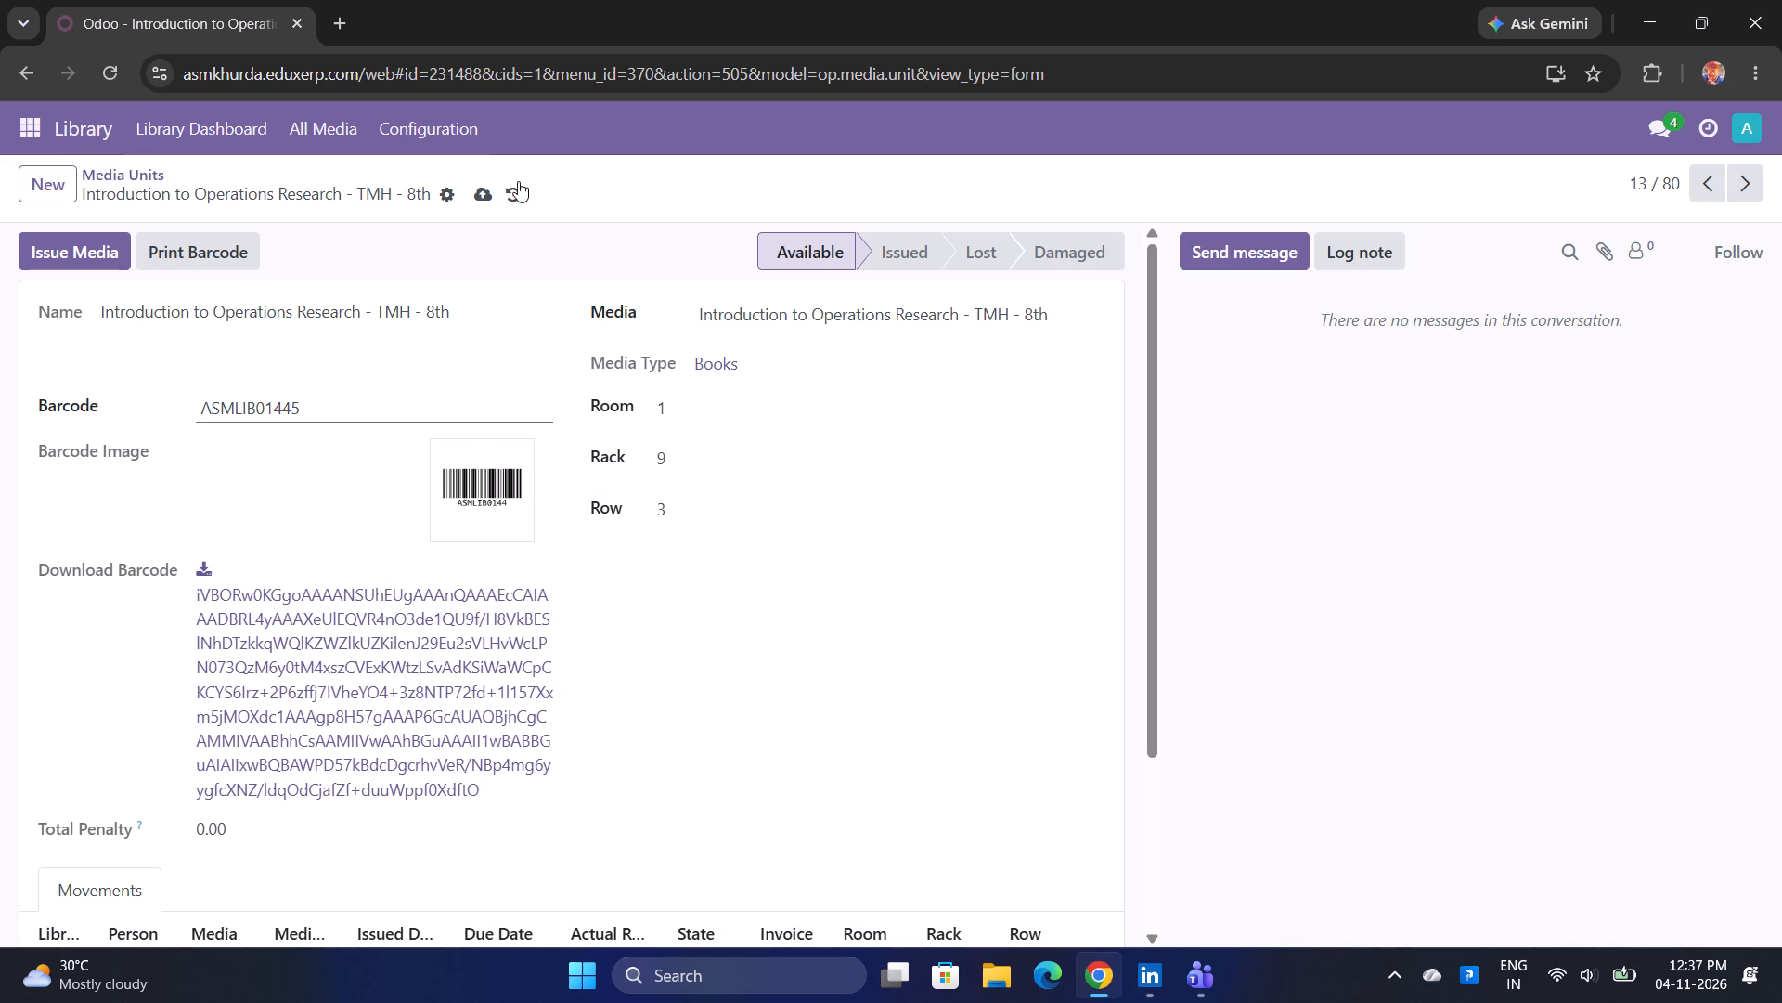
click(483, 191)
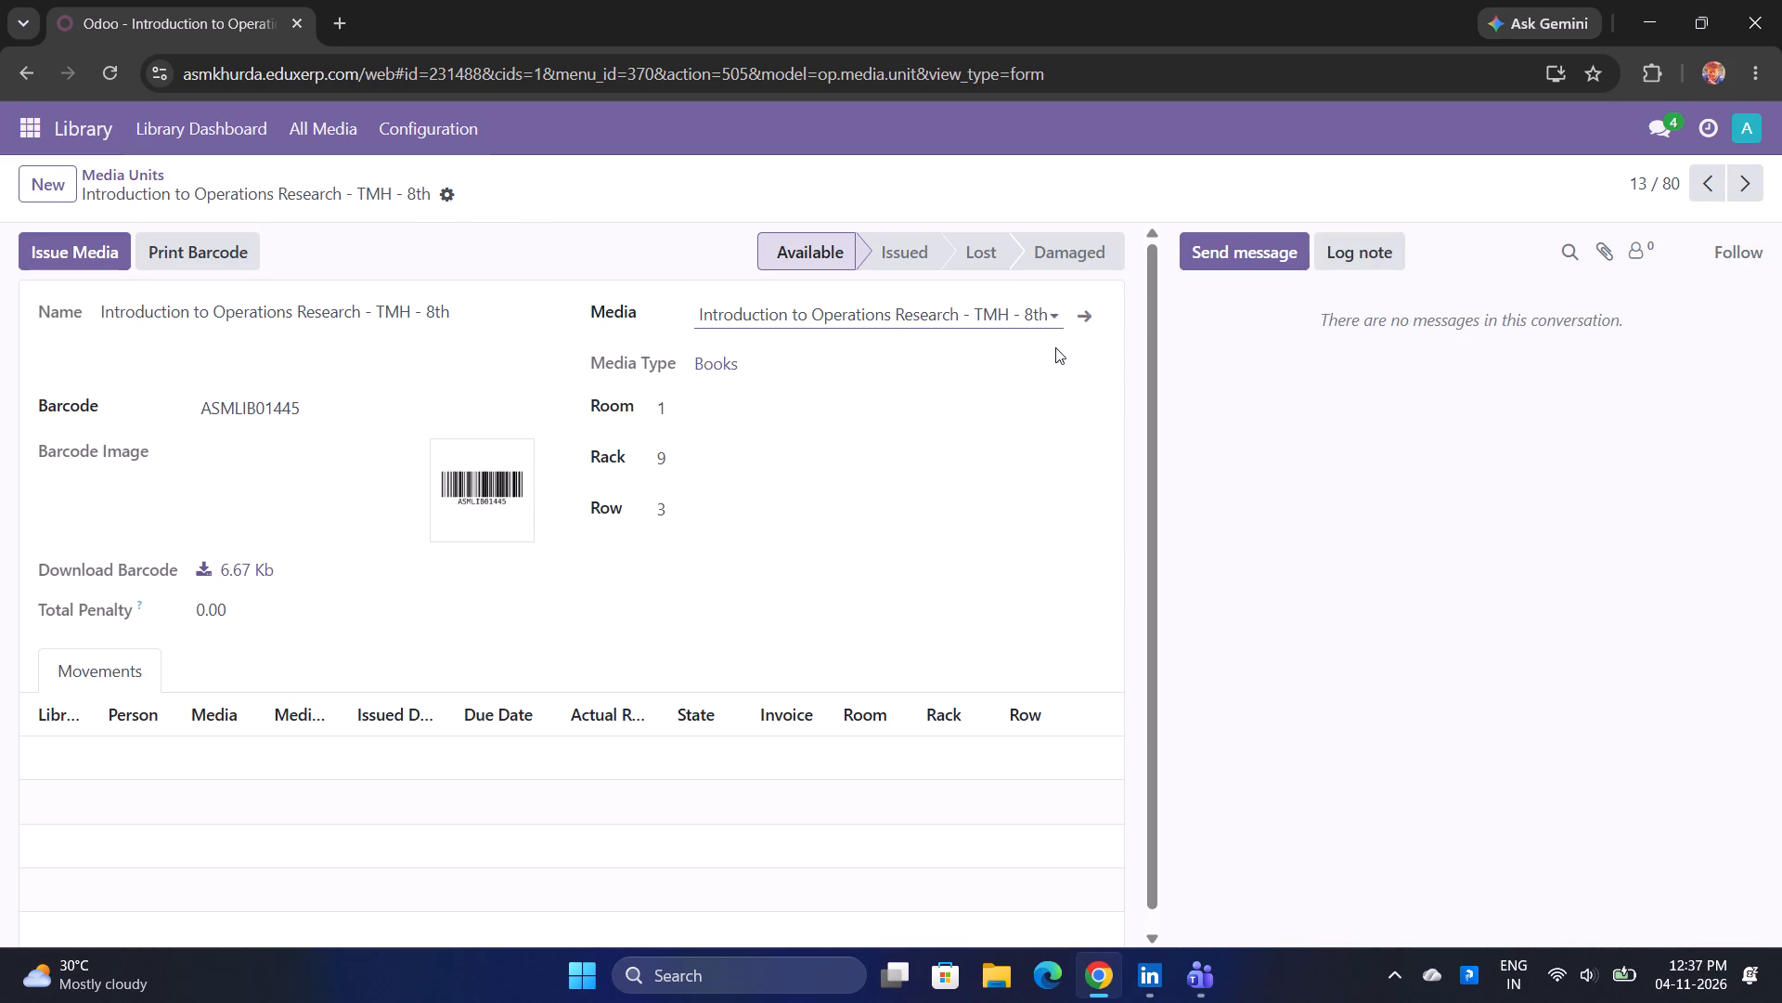
On the next Introduction to e-Commerce unit, save the barcode as ASMLIB0111, then restore it to ASMLIB01118 and save again.
click(1735, 173)
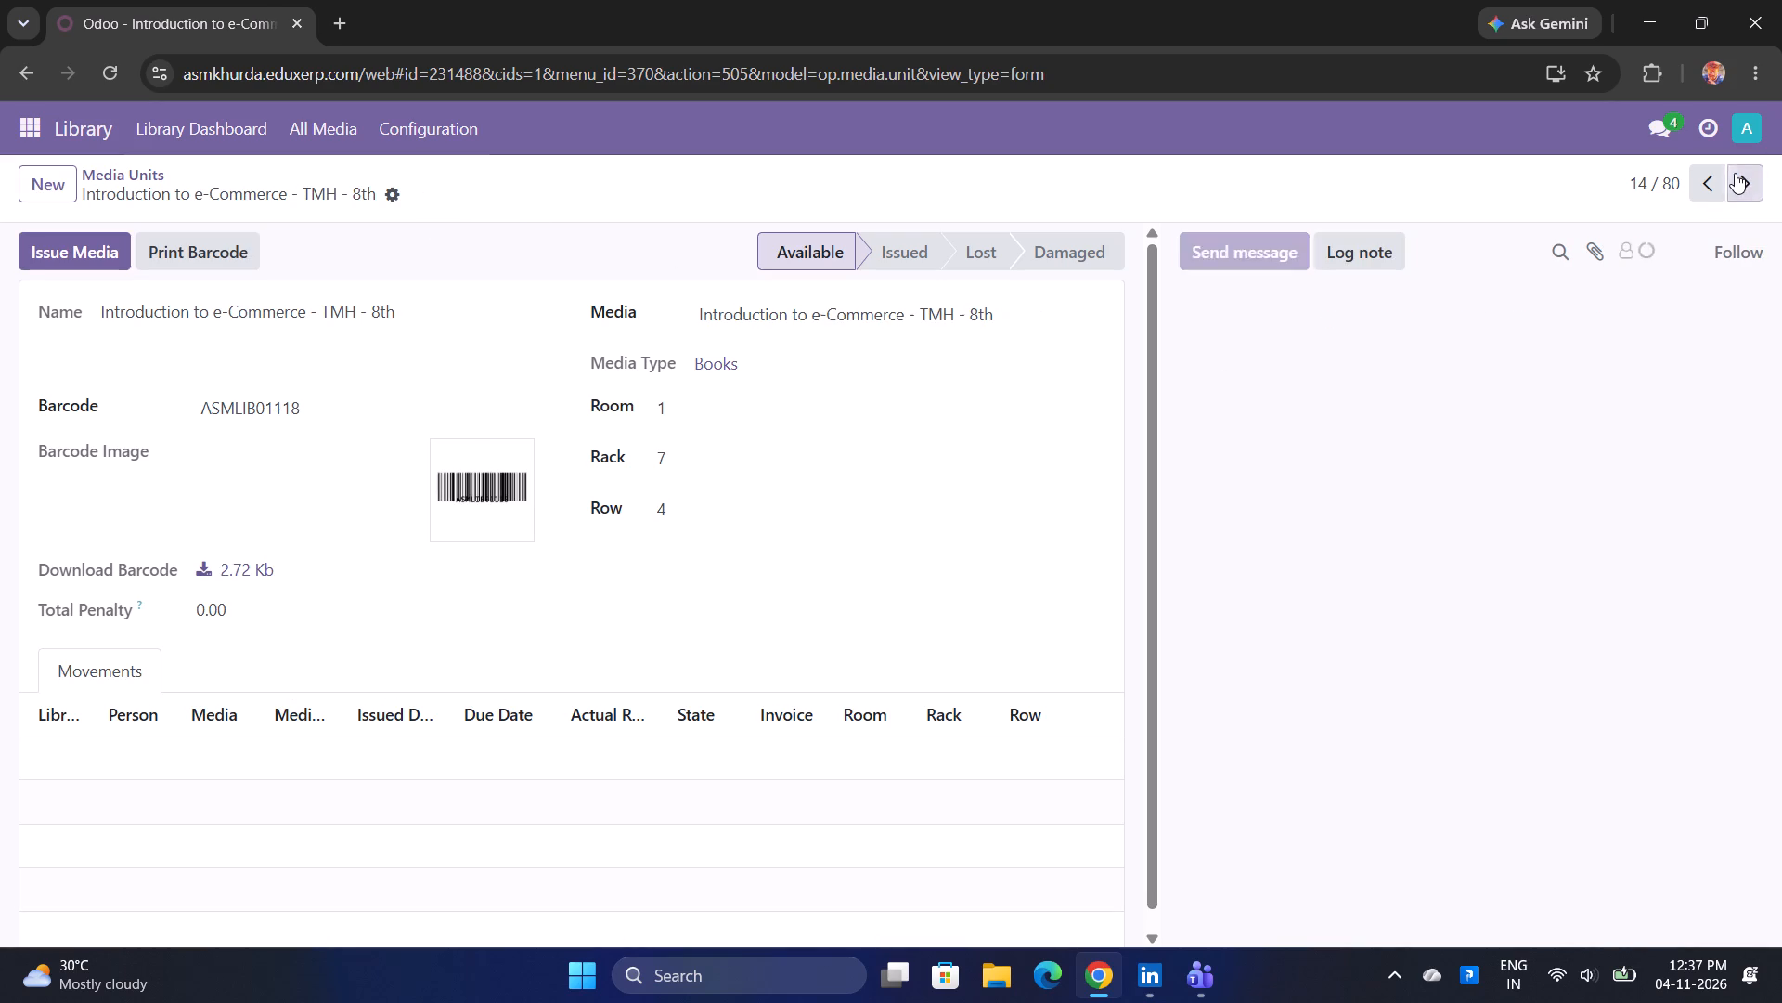
click(450, 405)
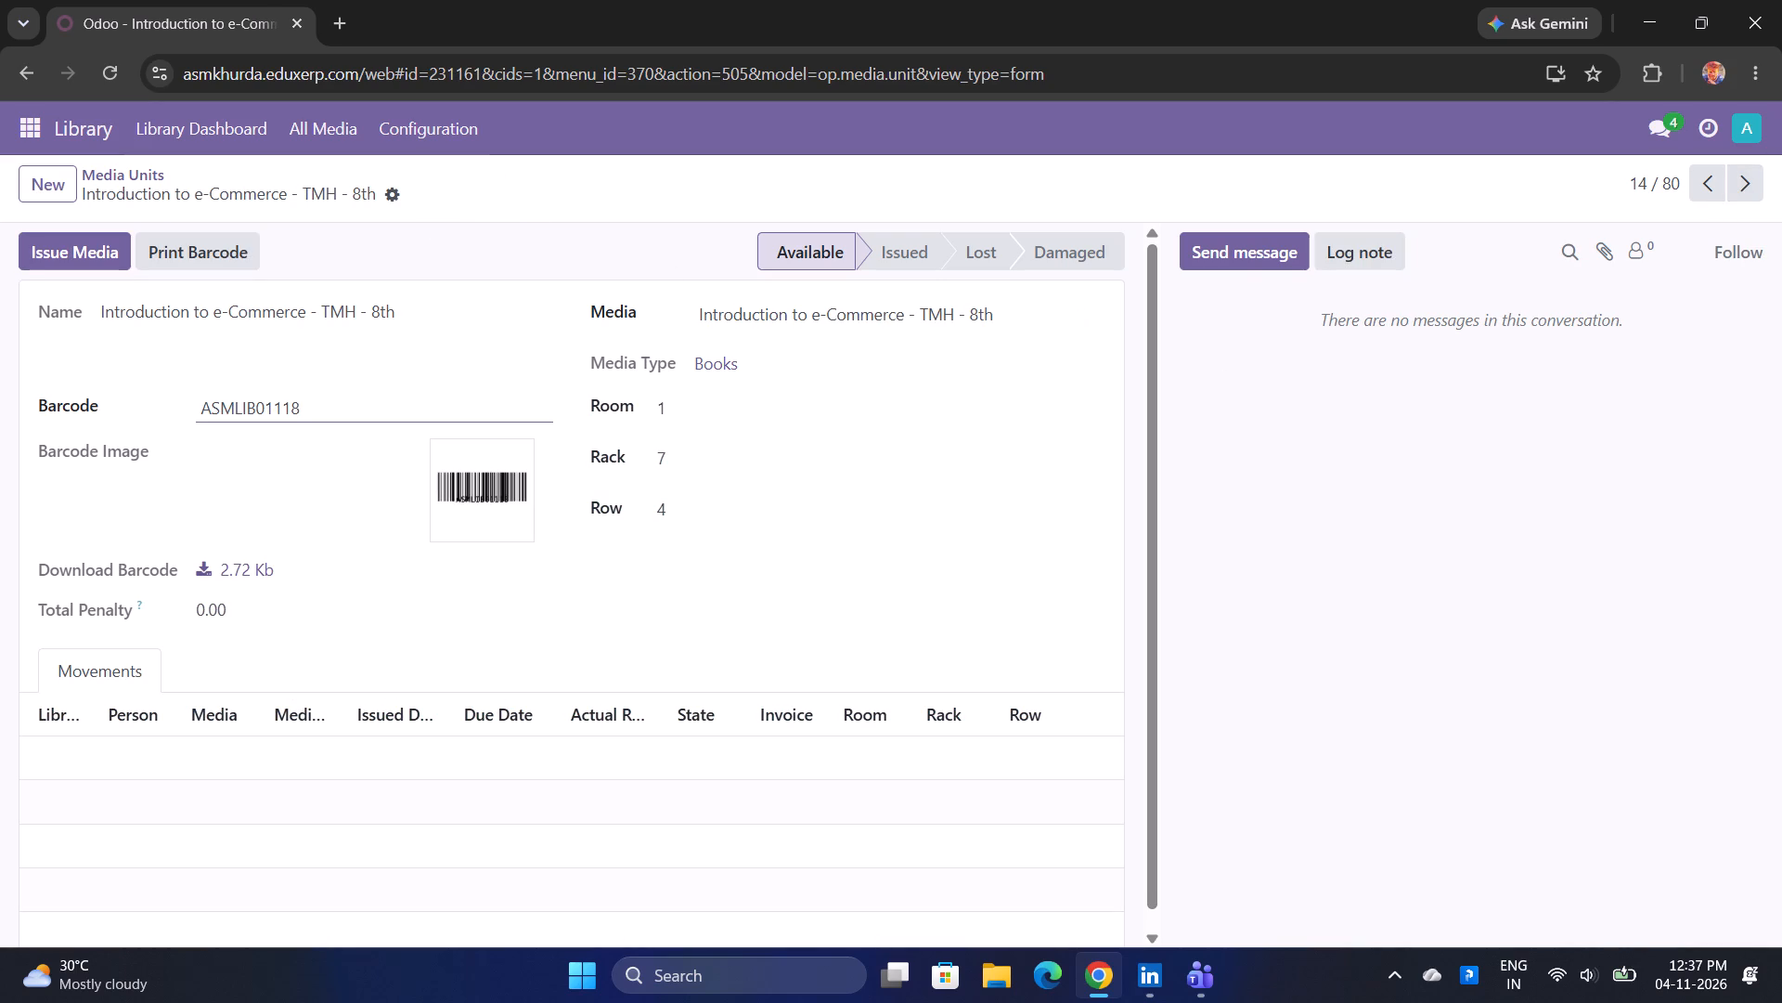
key(BackSpace)
click(434, 192)
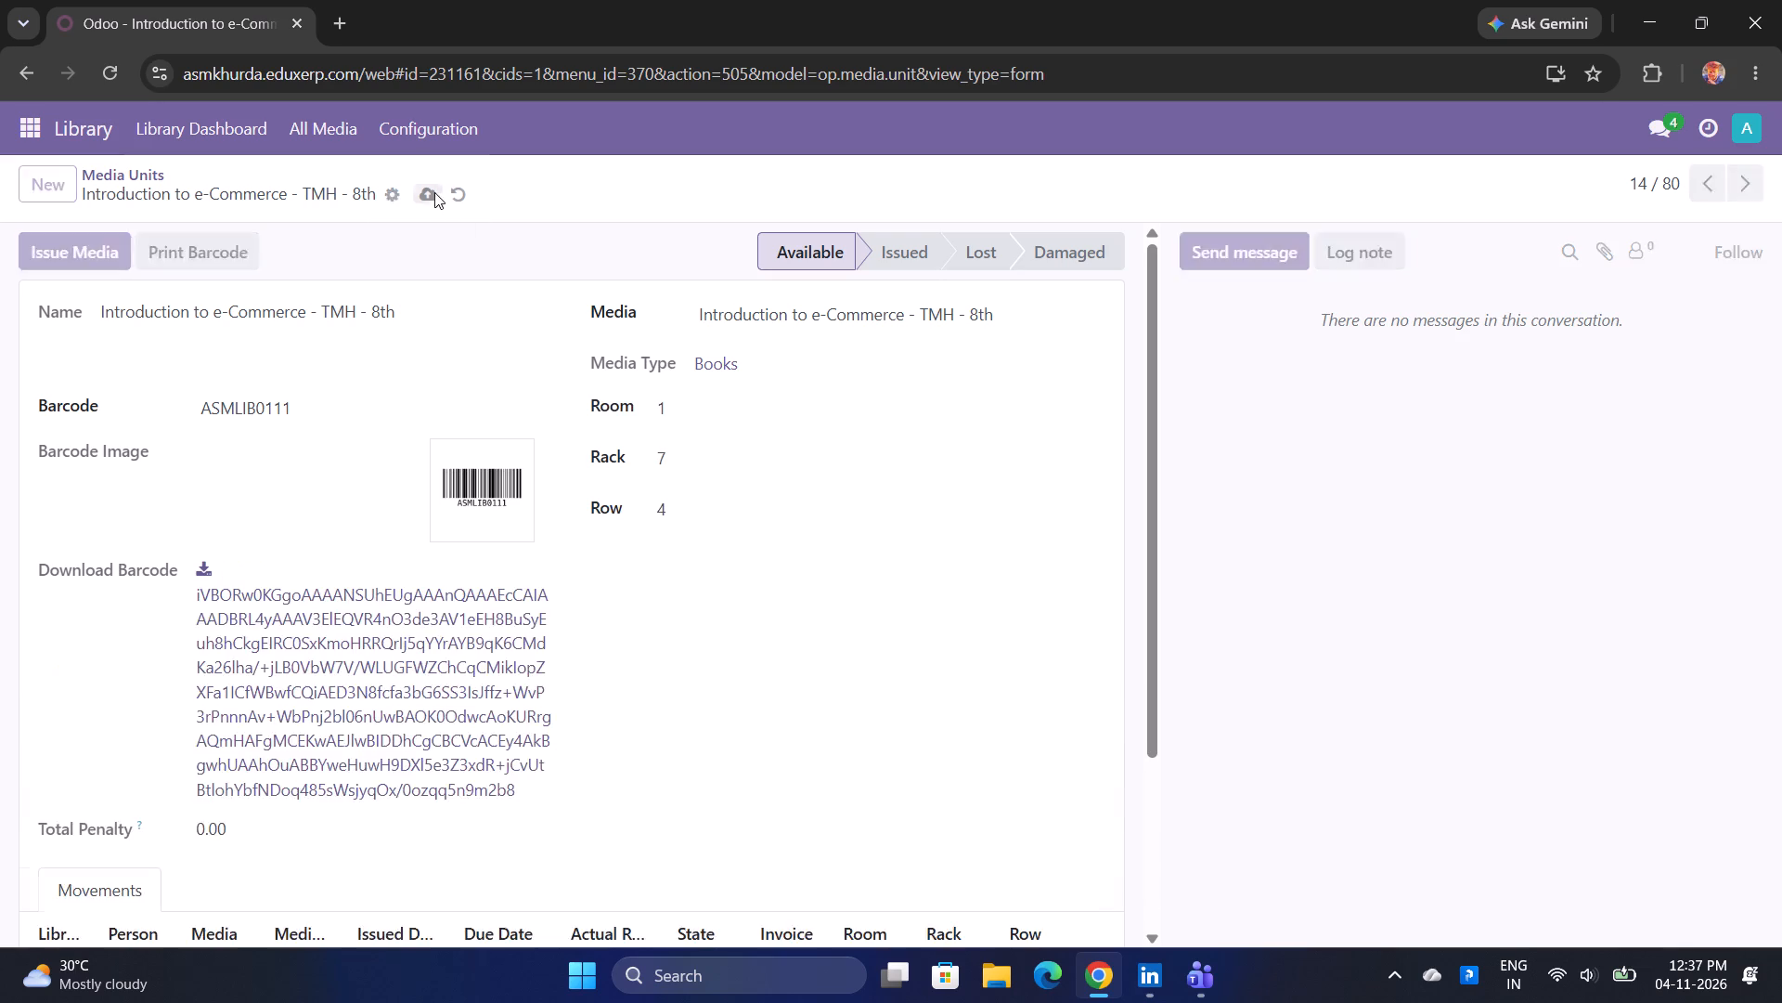
click(336, 402)
key(8)
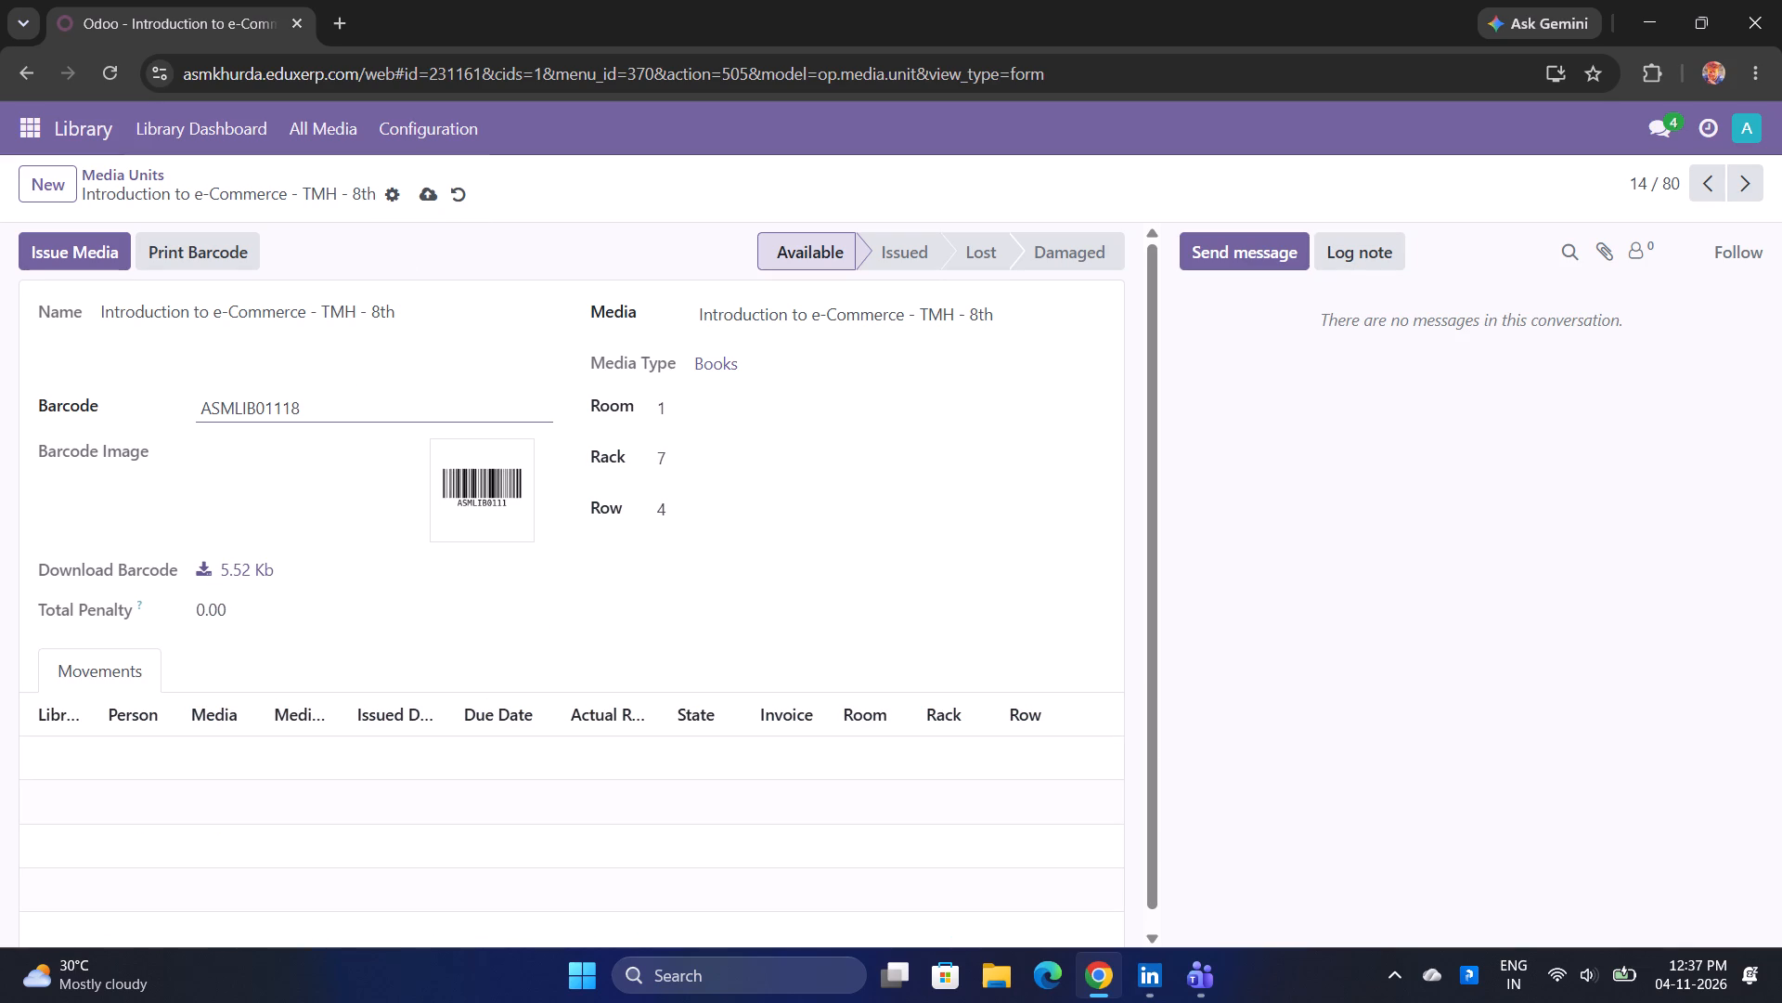
click(424, 187)
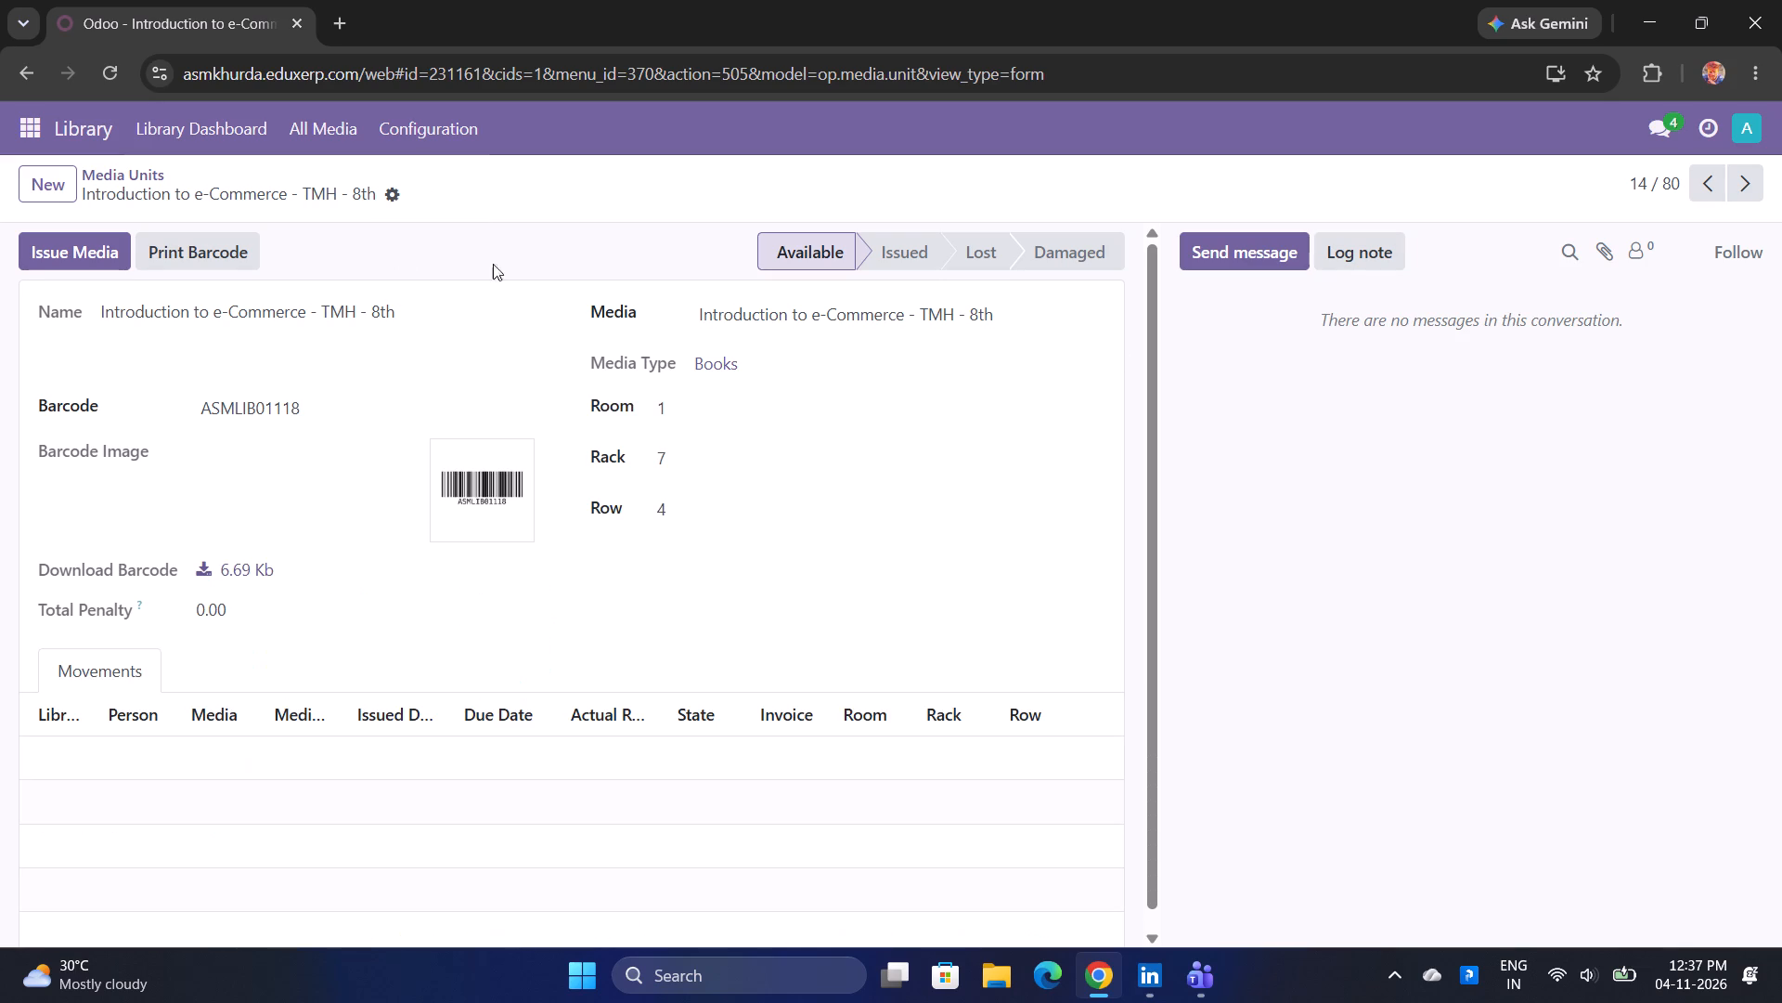
On the first Introductory Methods of Numerical Analysis unit, save the barcode as ASMLIB0071, then restore it to ASMLIB00718 and save again.
click(1749, 181)
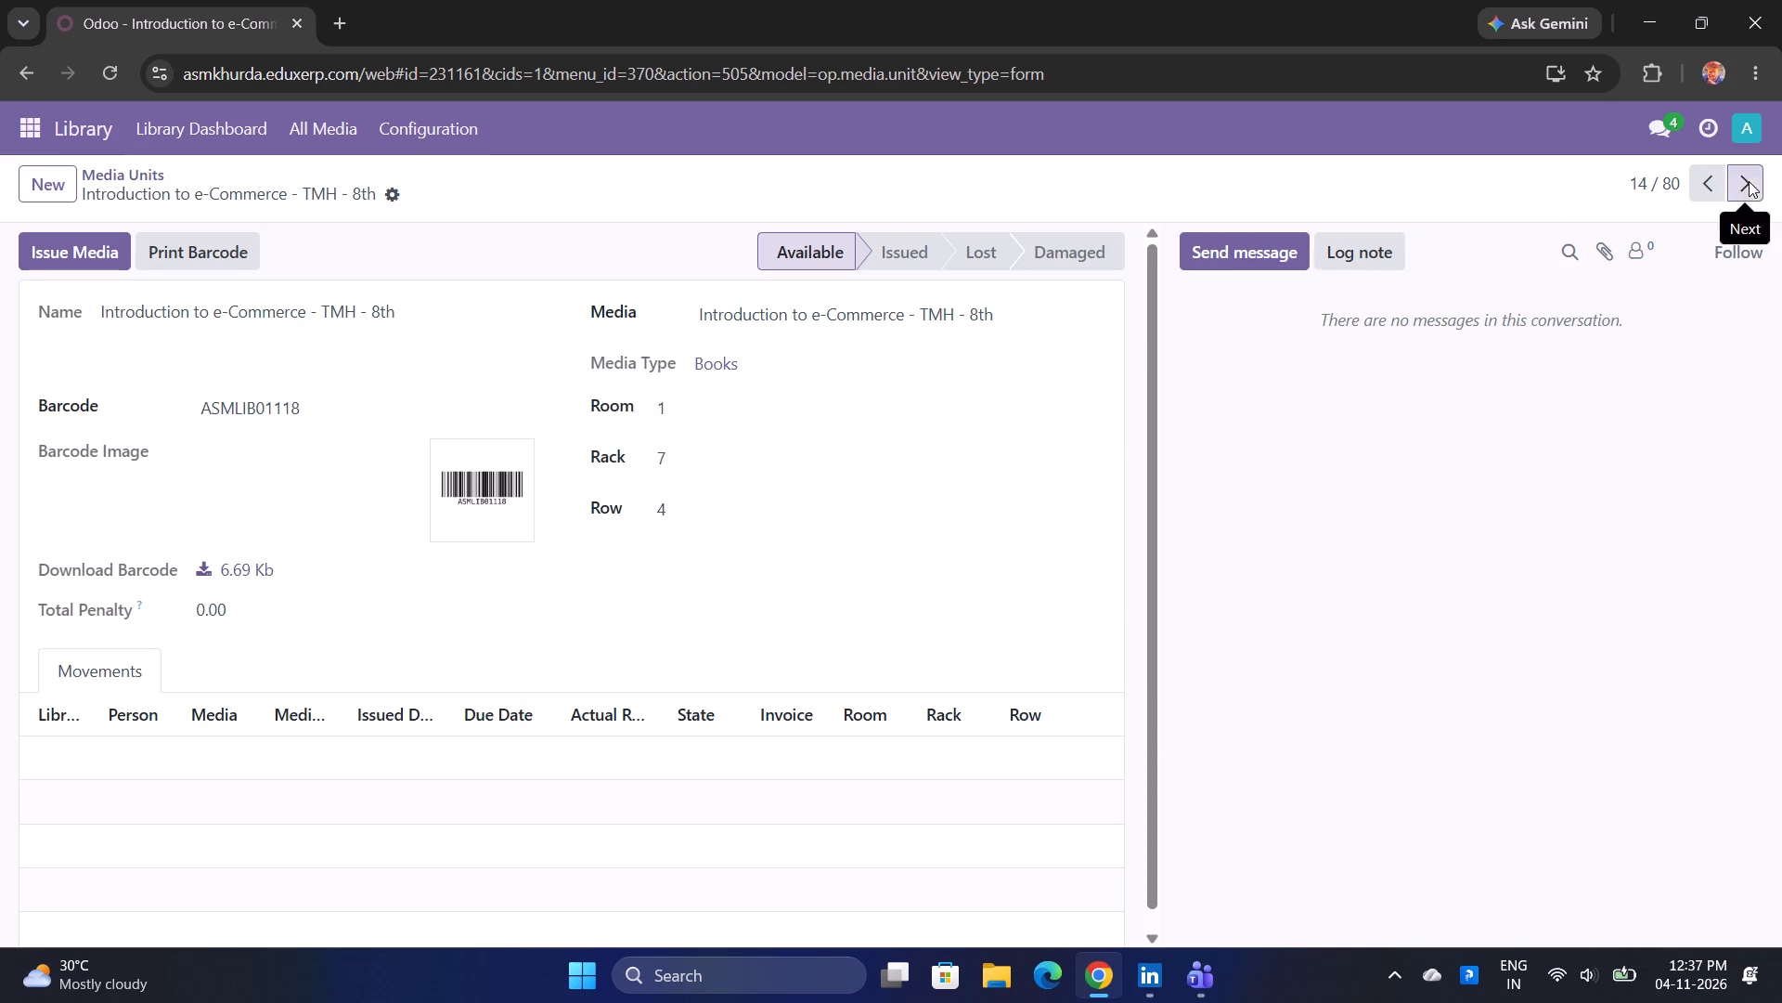
click(522, 407)
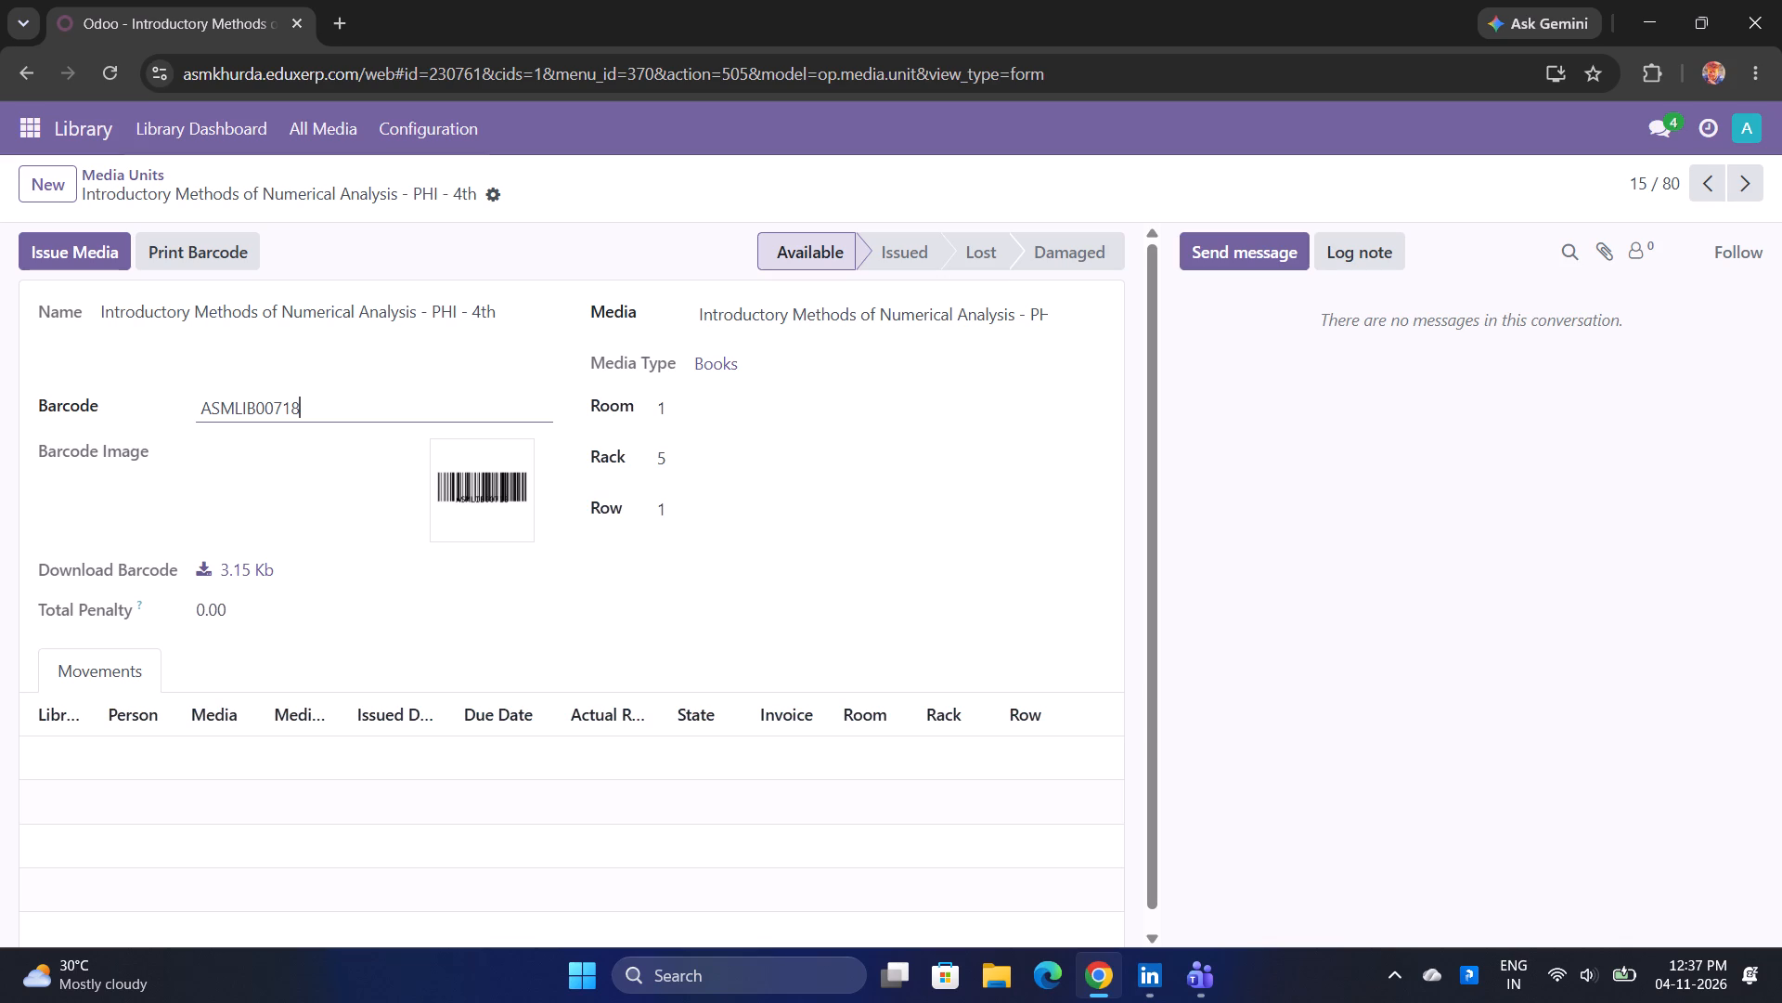
key(BackSpace)
click(529, 191)
click(358, 409)
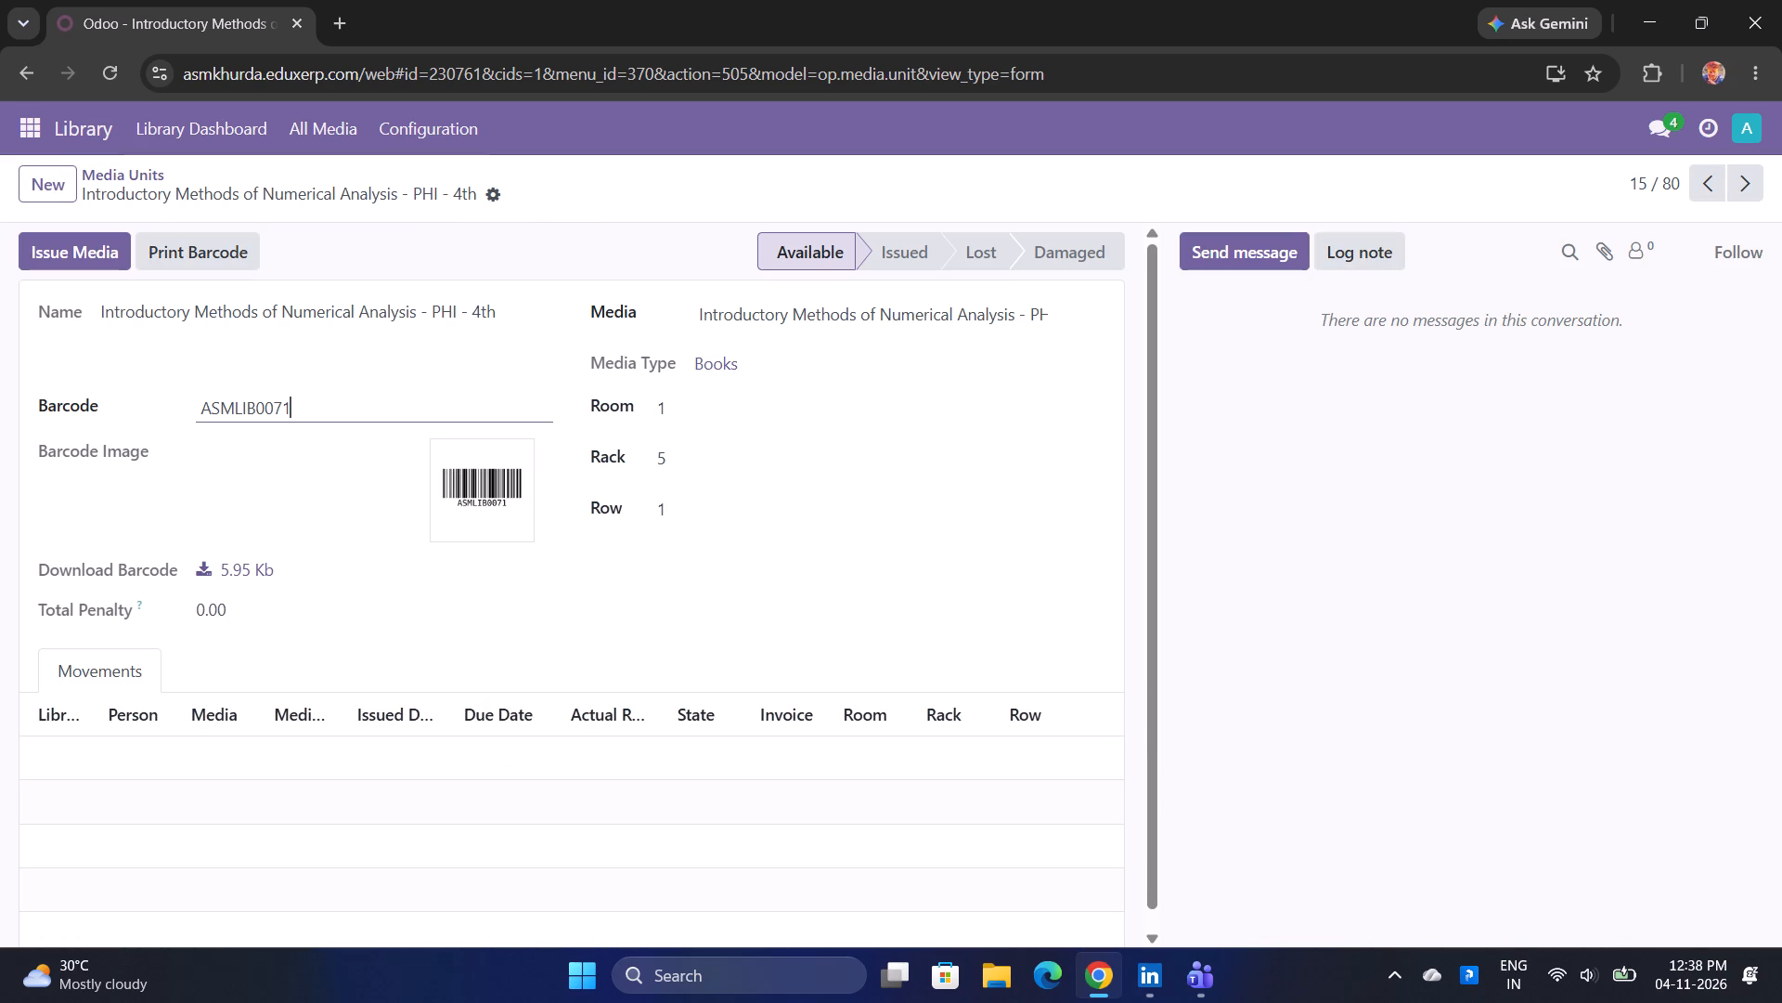
key(8)
click(527, 189)
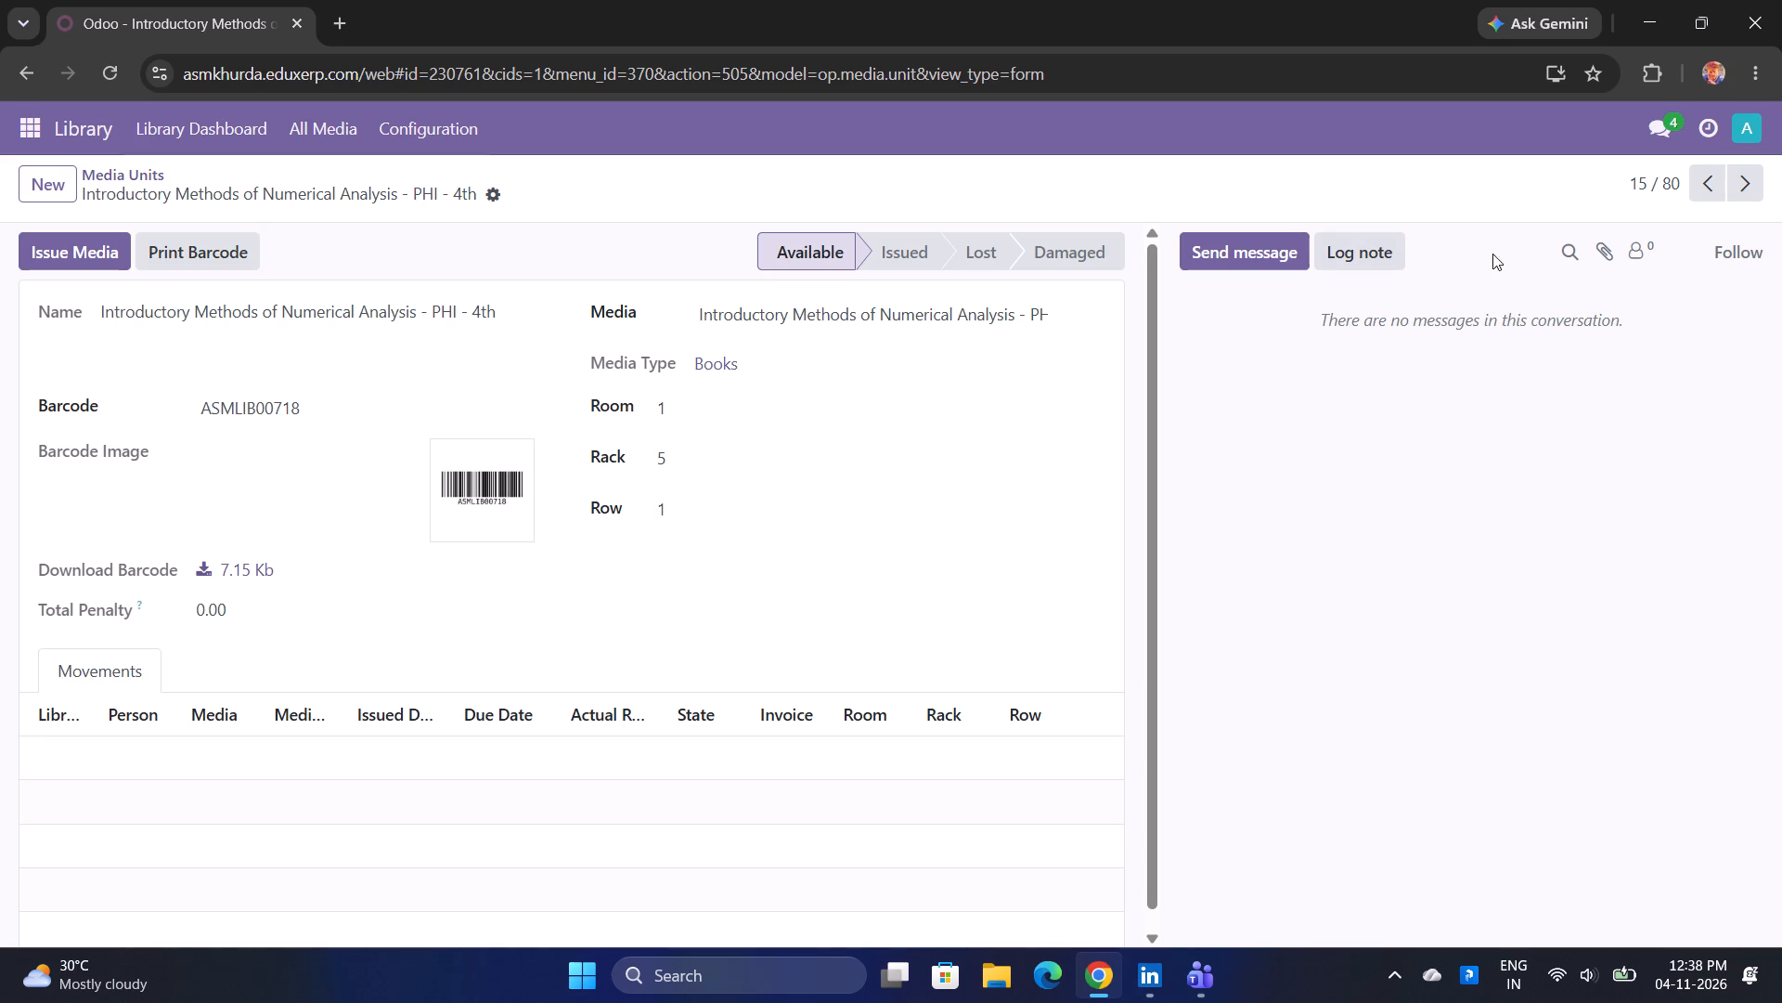
On the second Introductory Methods of Numerical Analysis unit, save the barcode as ASMLIB0071, then restore it to ASMLIB00717 and save again.
click(1745, 177)
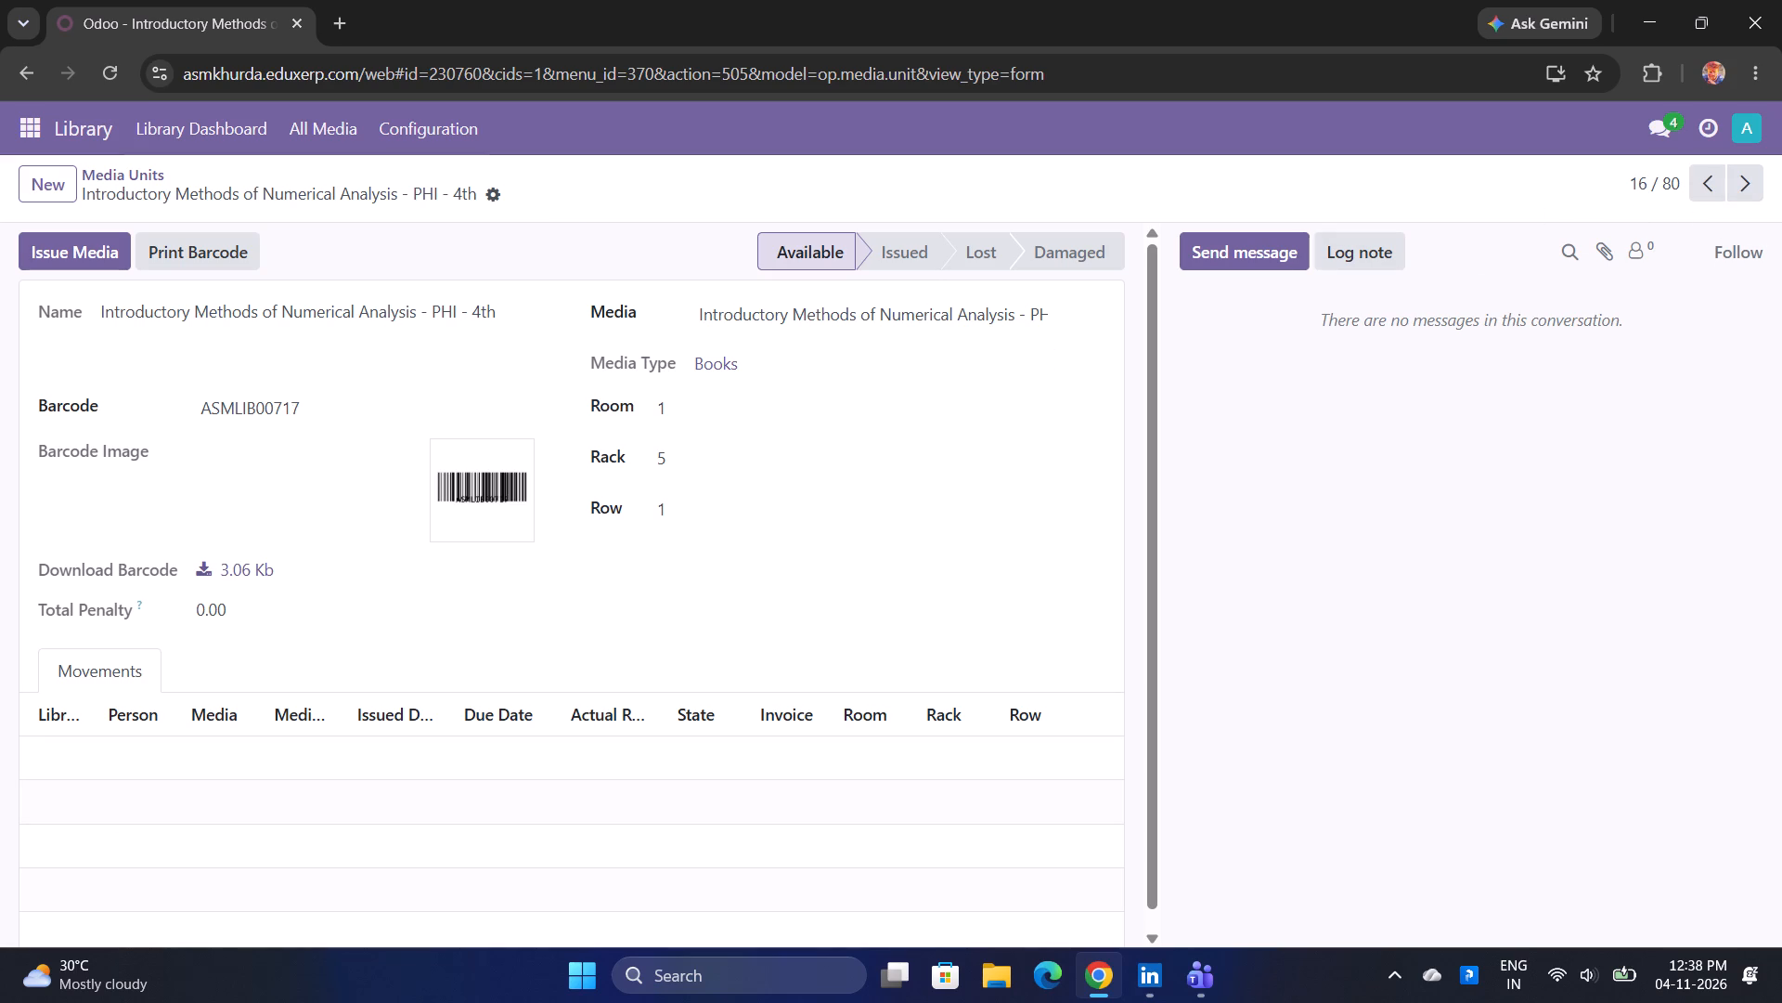
click(529, 405)
key(BackSpace)
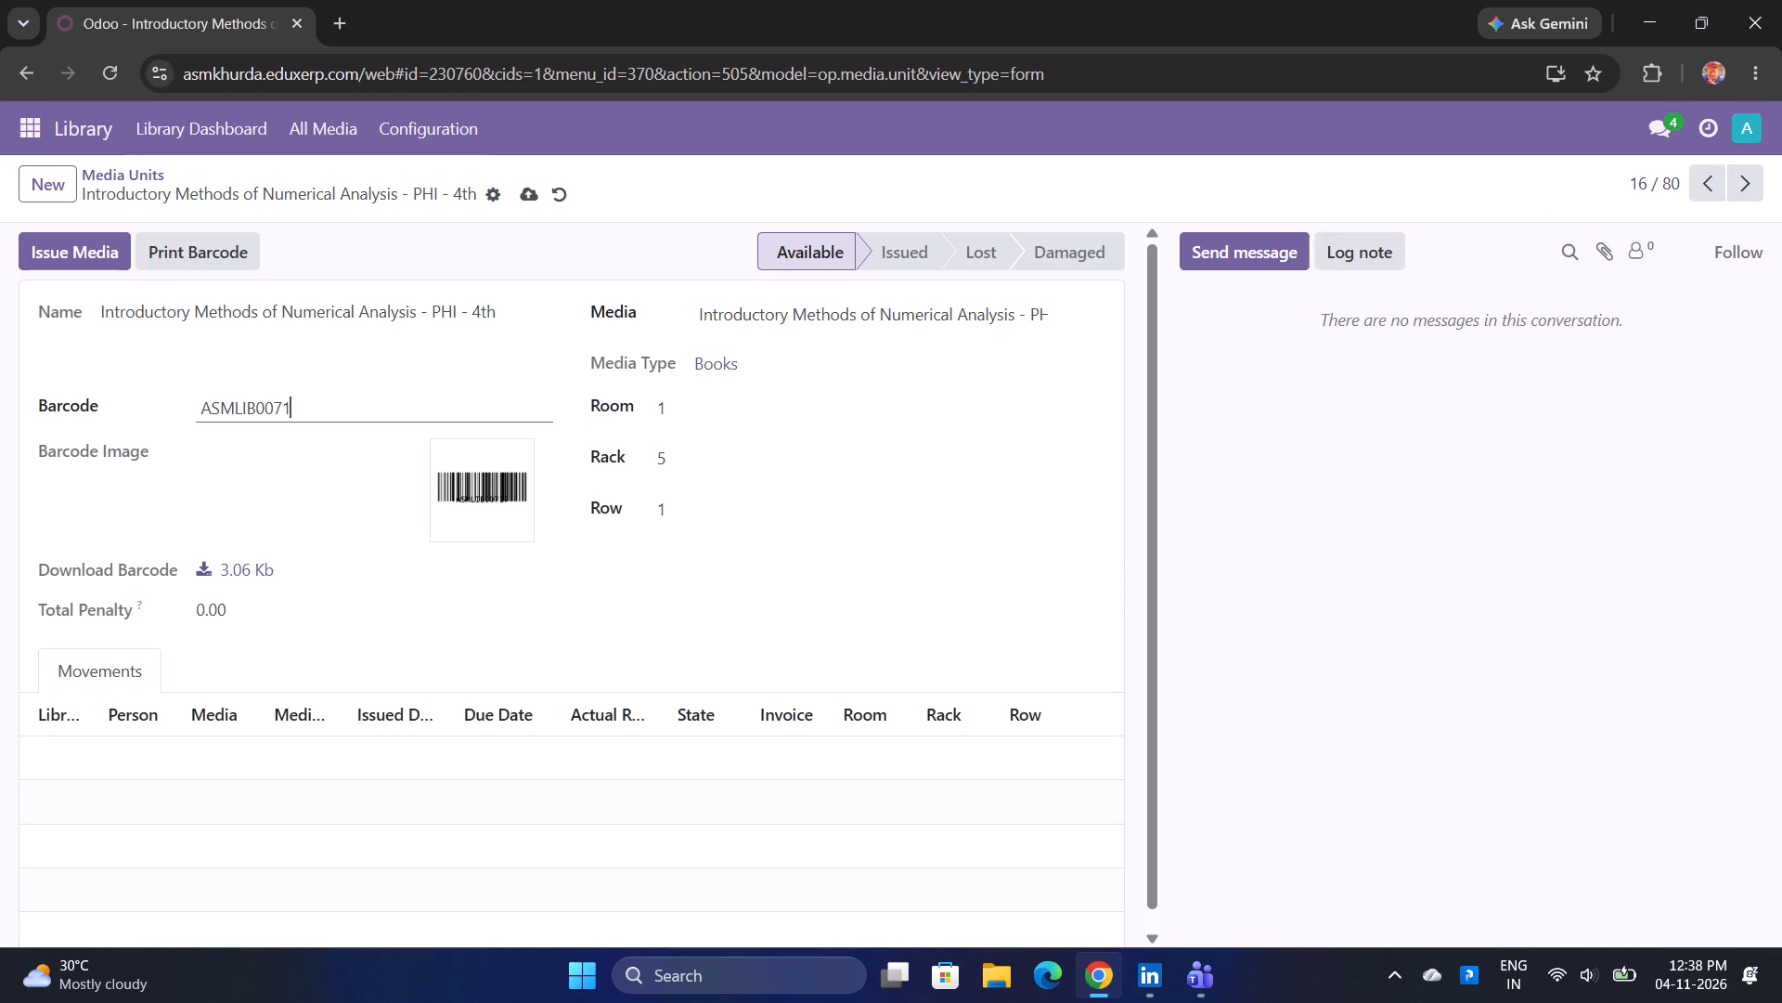
click(523, 189)
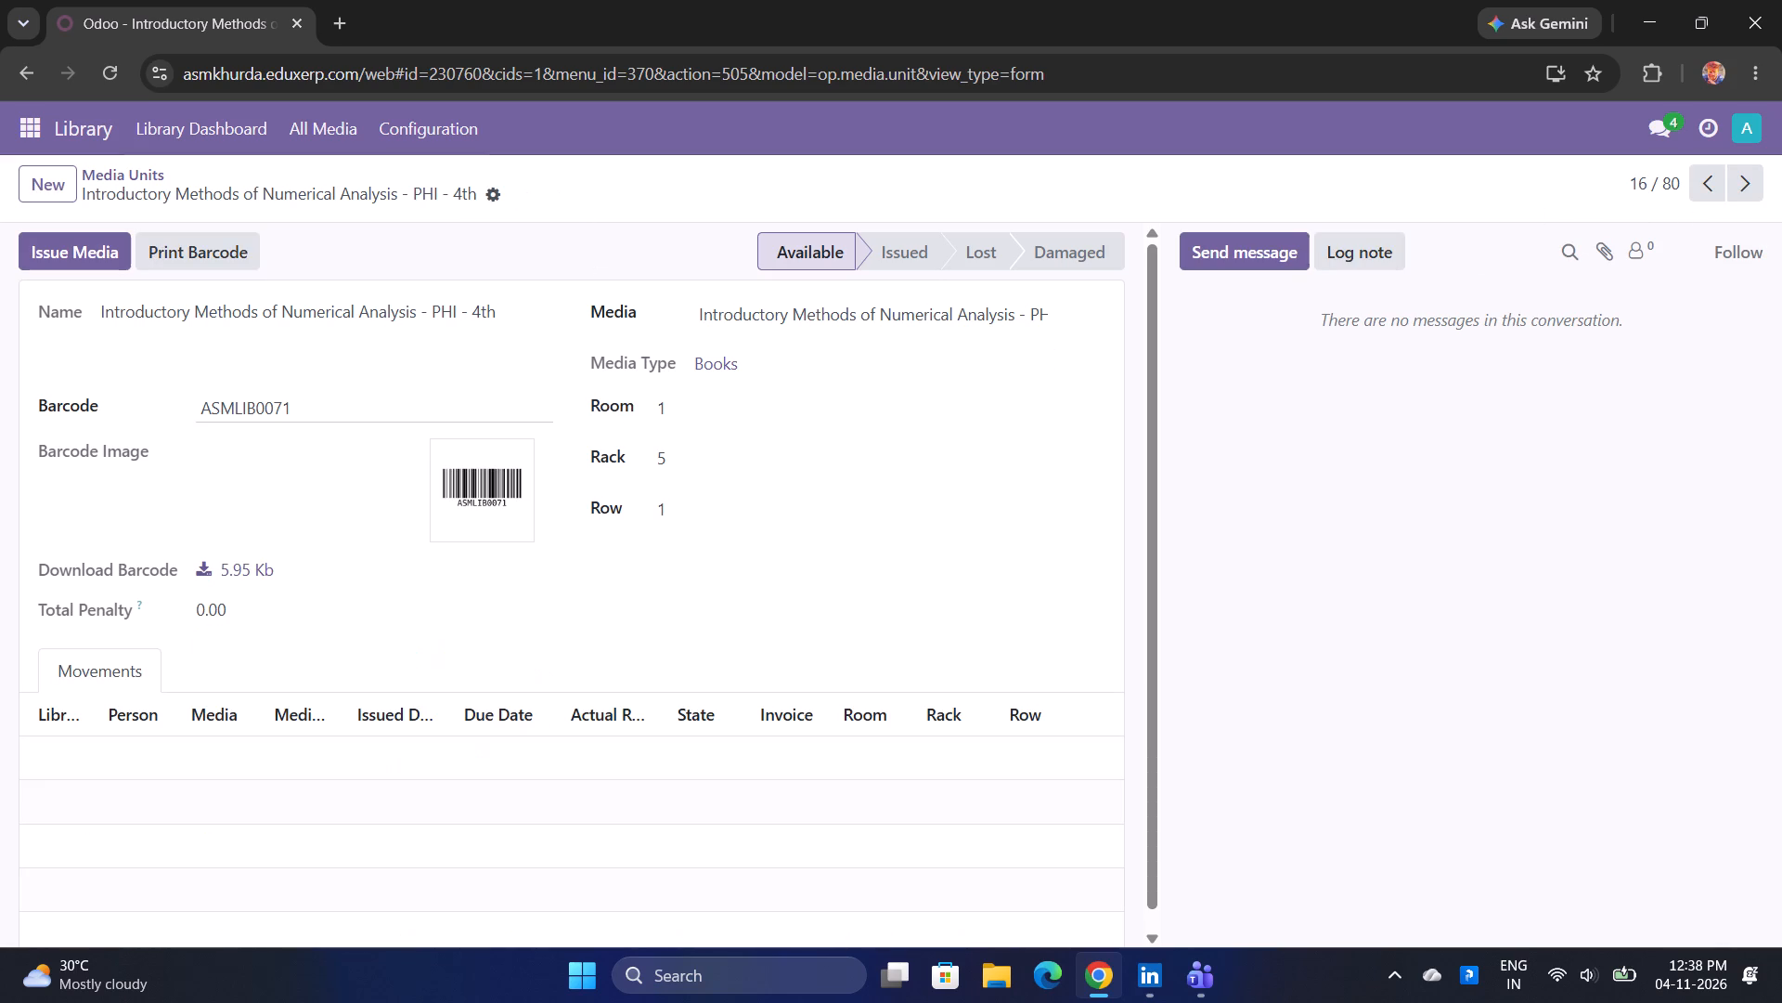
click(313, 417)
key(7)
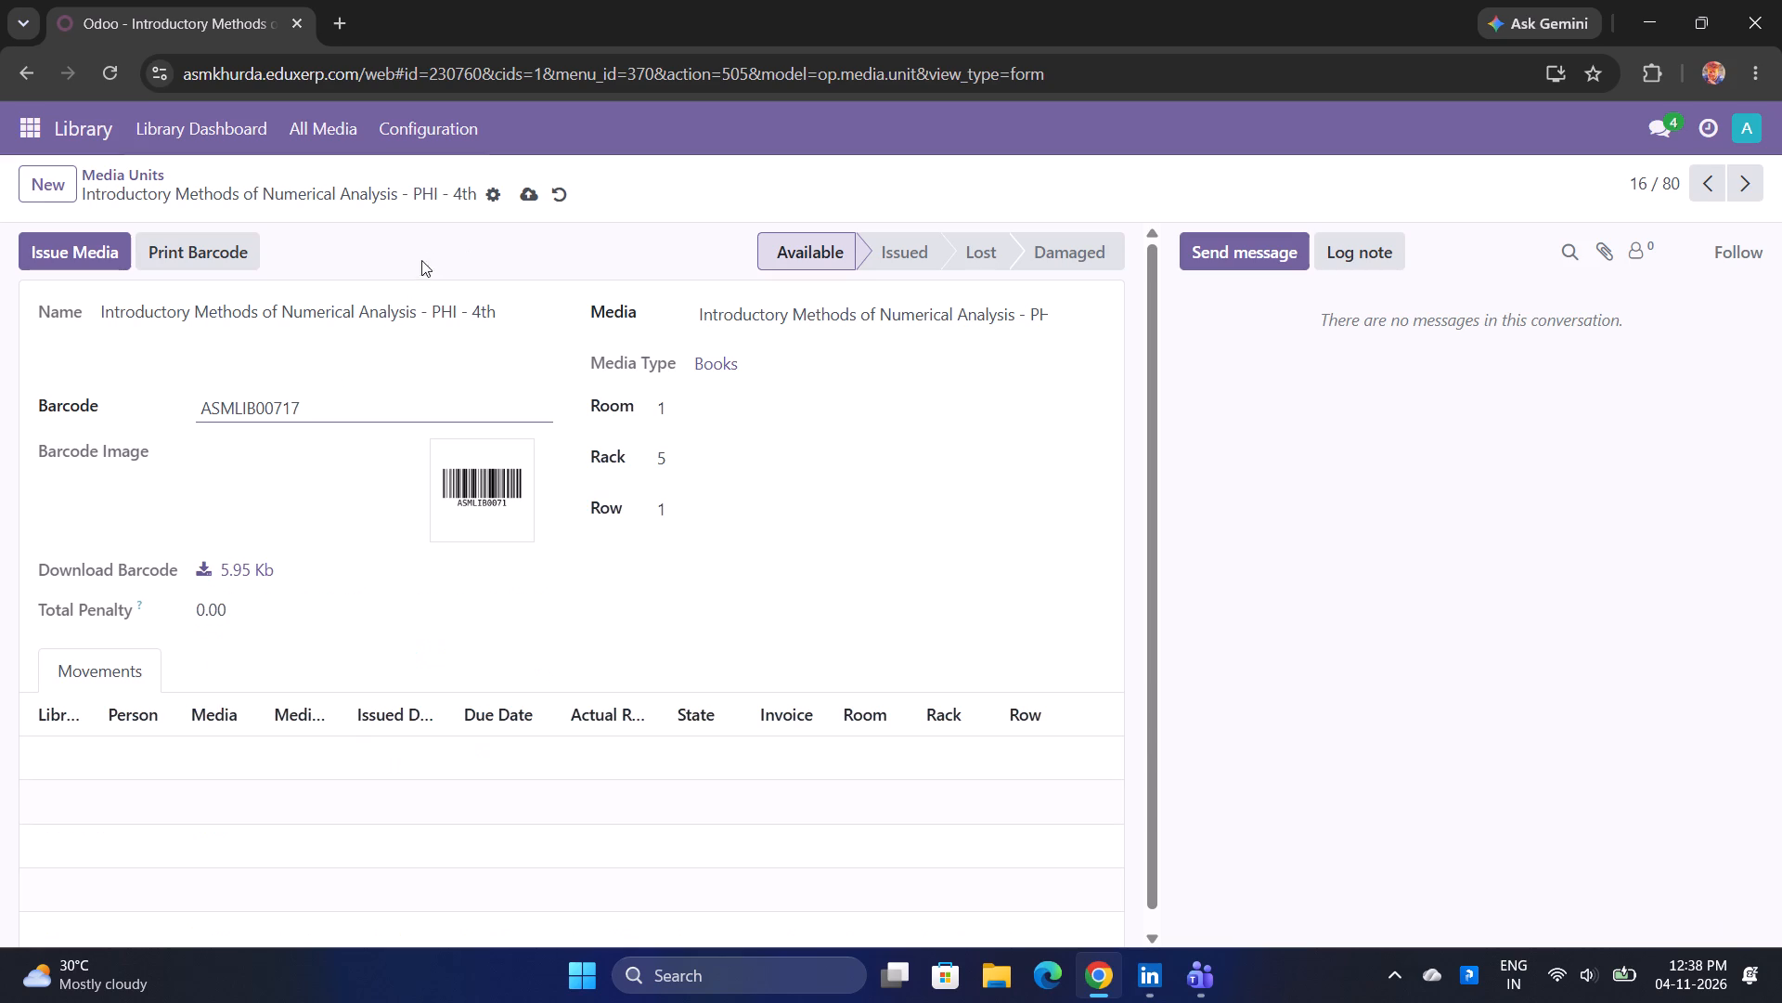
click(520, 188)
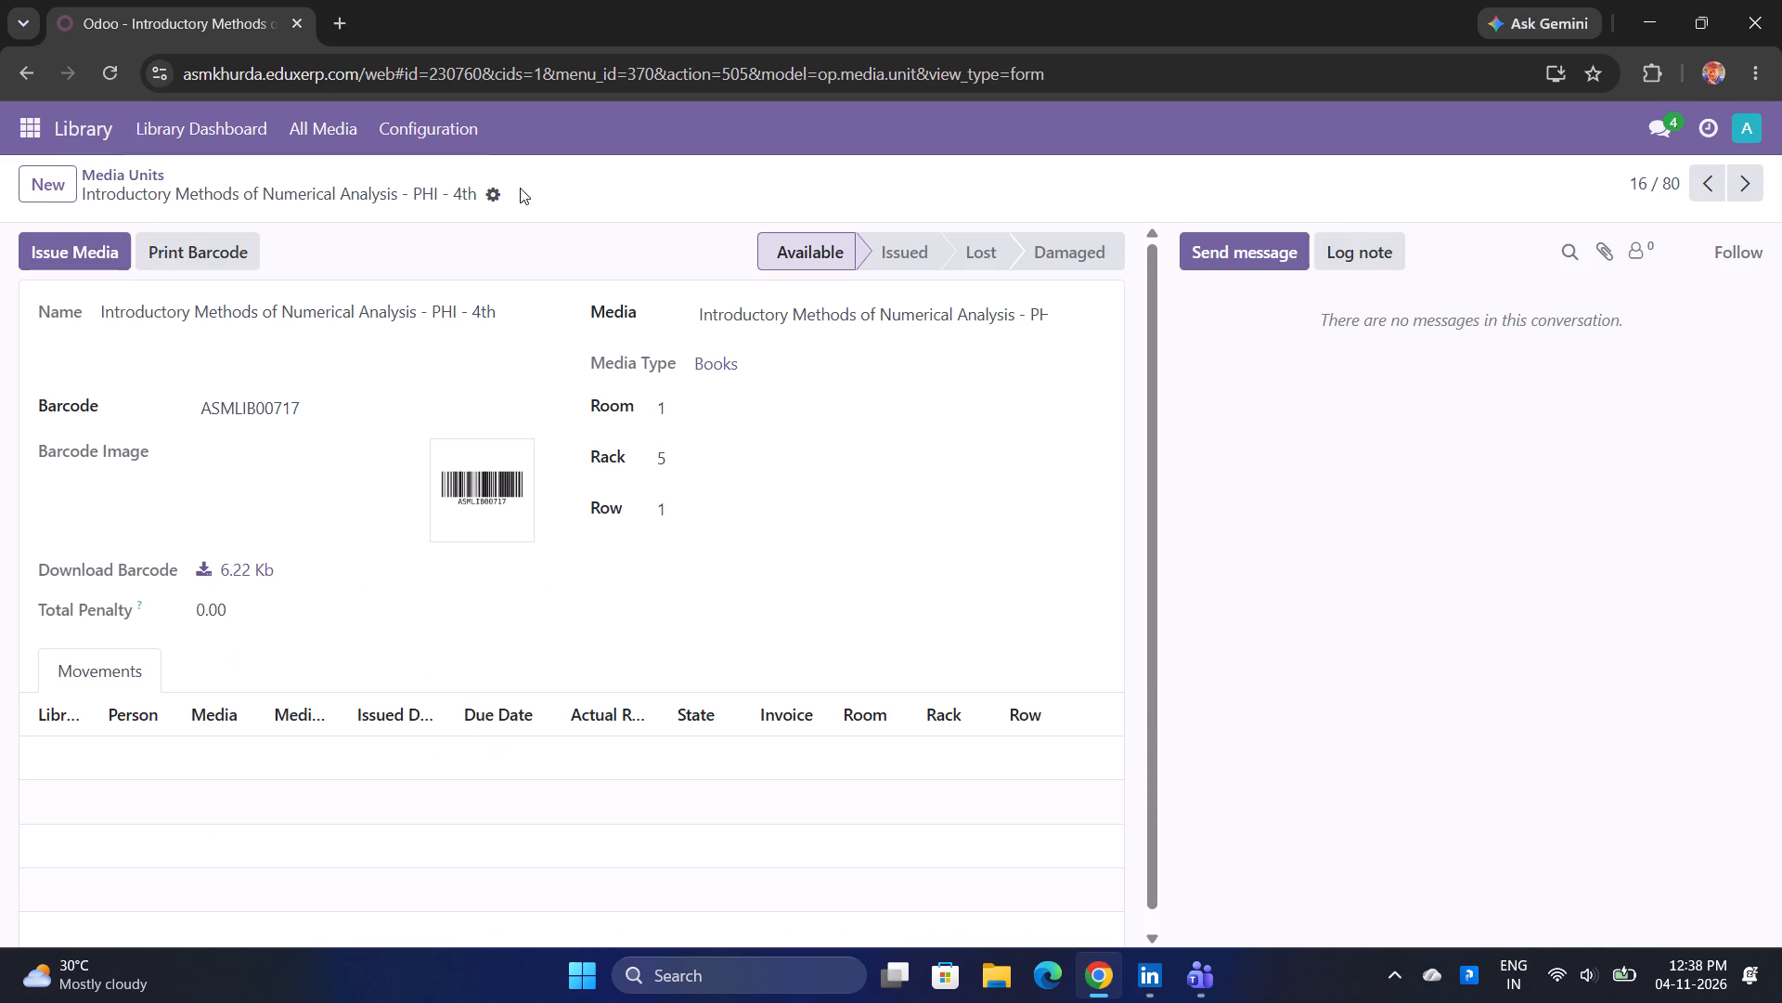
On the third Introductory Methods of Numerical Analysis unit, save the barcode as ASMLIB0071, then restore it to ASMLIB00716 and save again.
click(1747, 186)
click(518, 400)
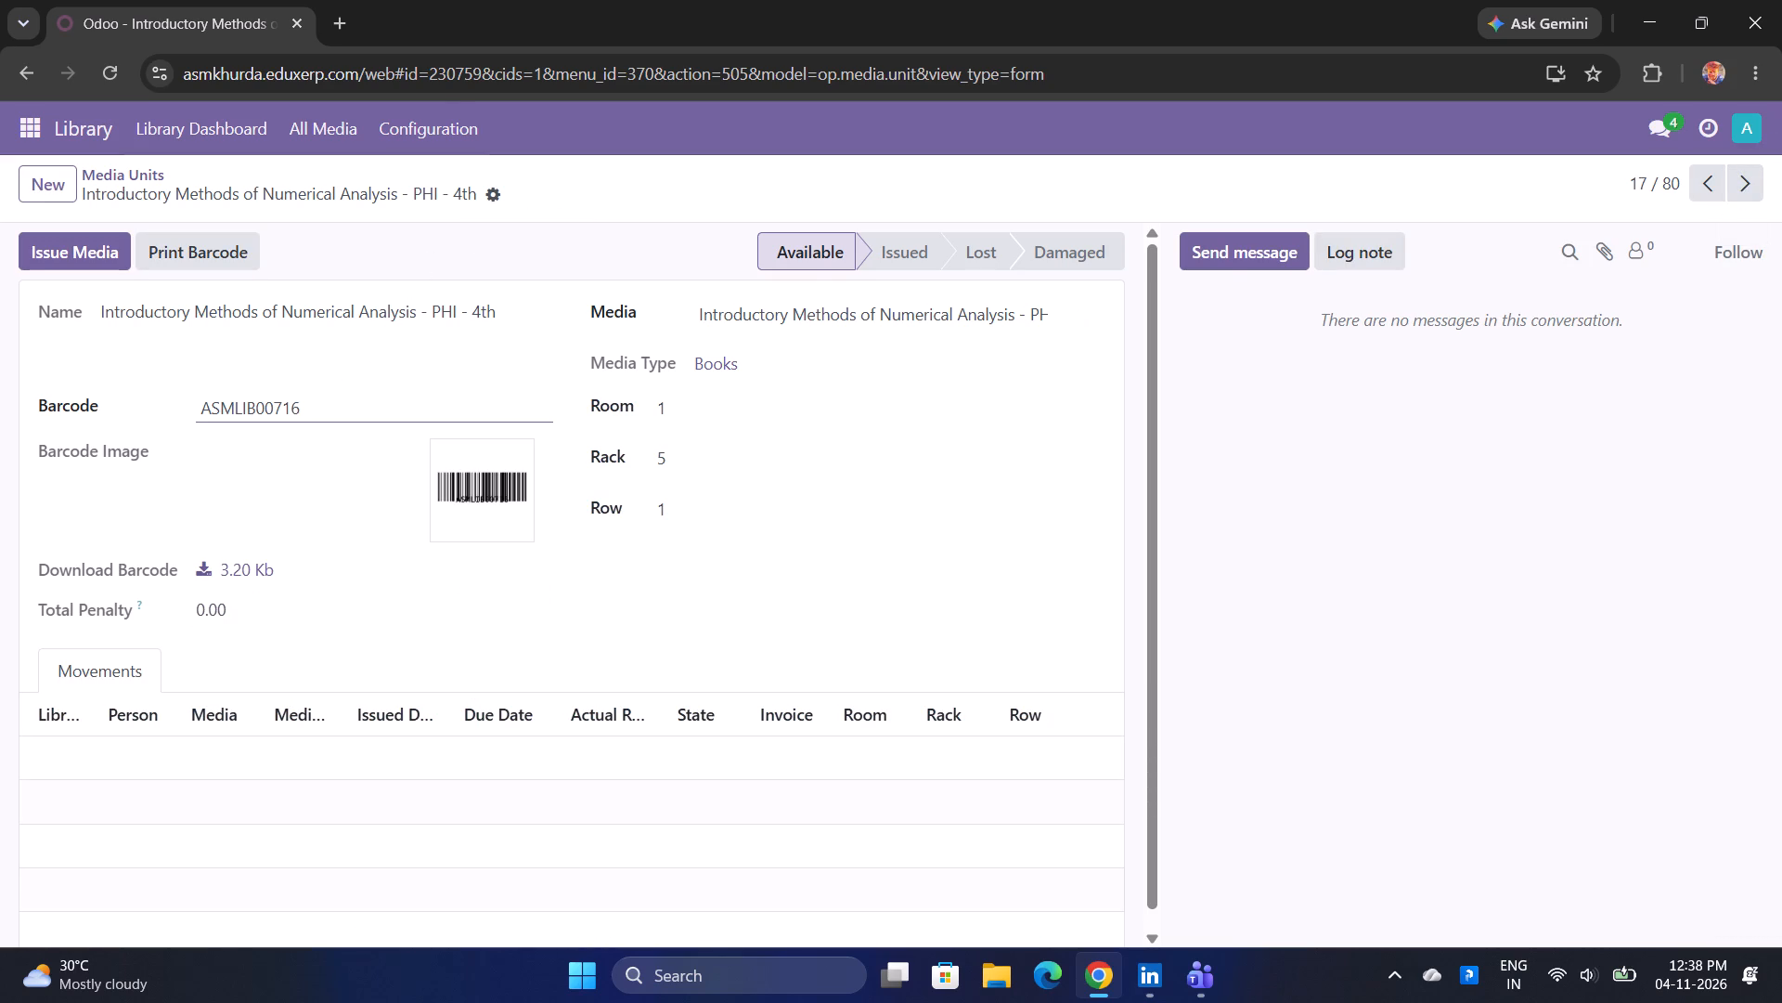
key(BackSpace)
click(525, 184)
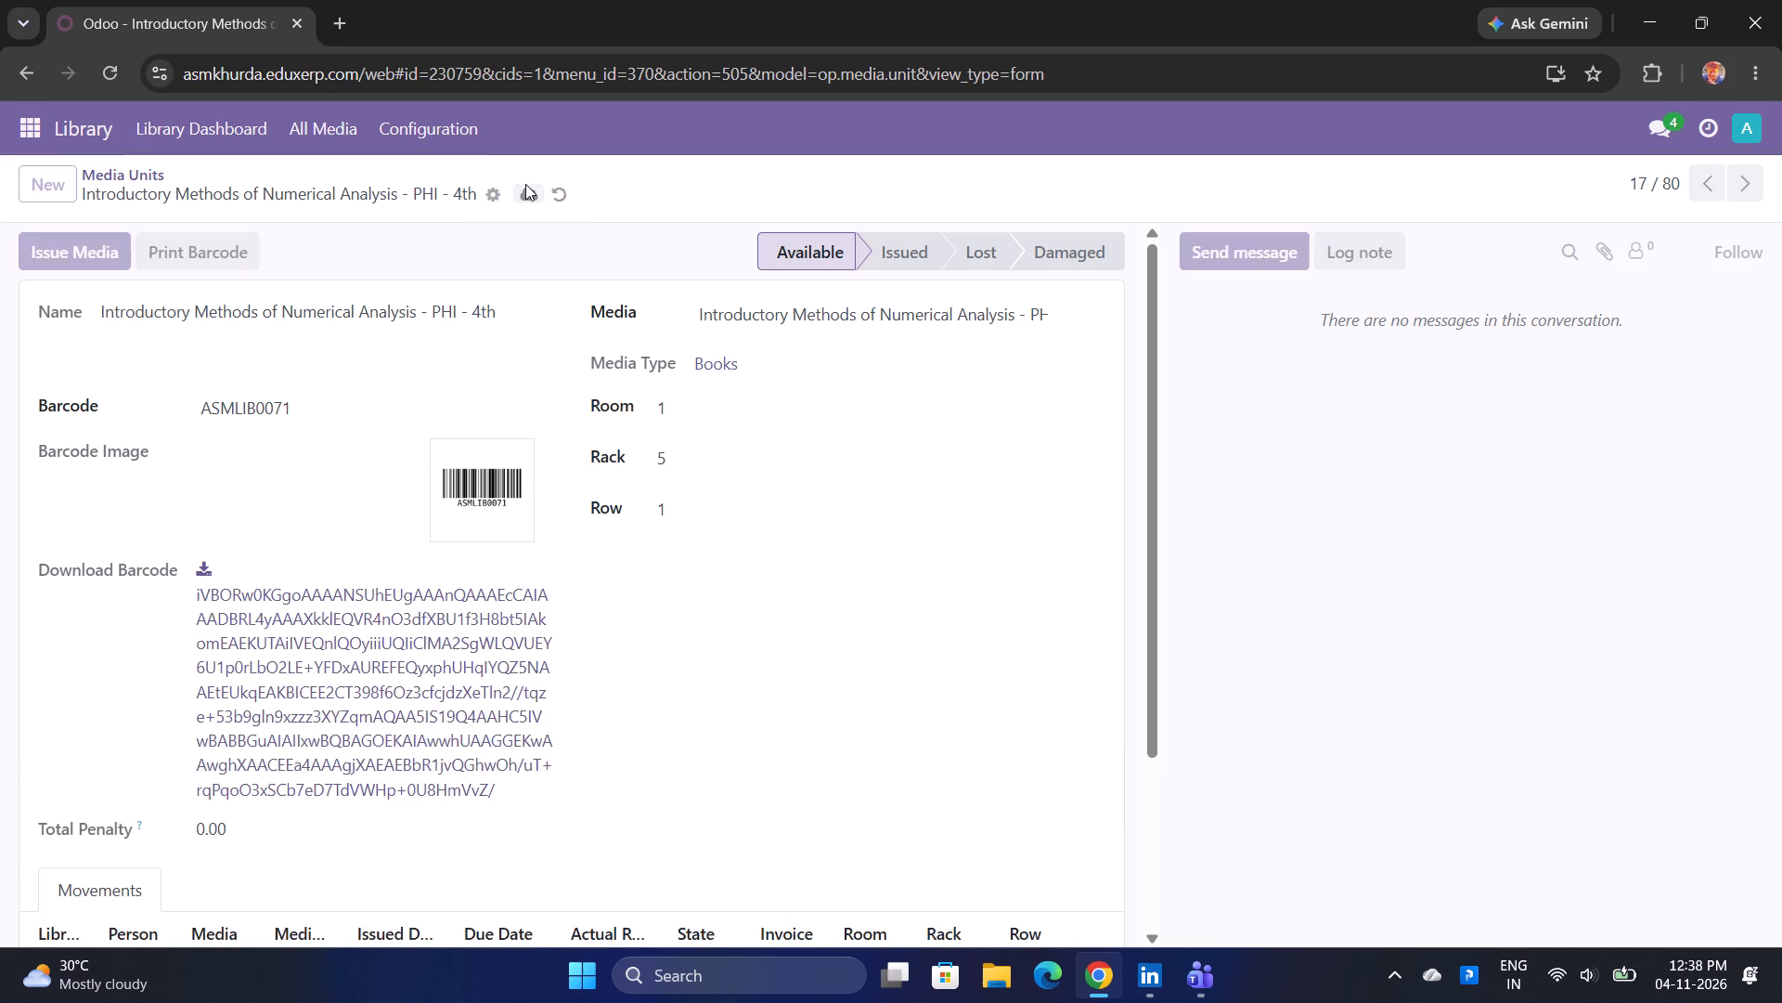
click(348, 410)
key(6)
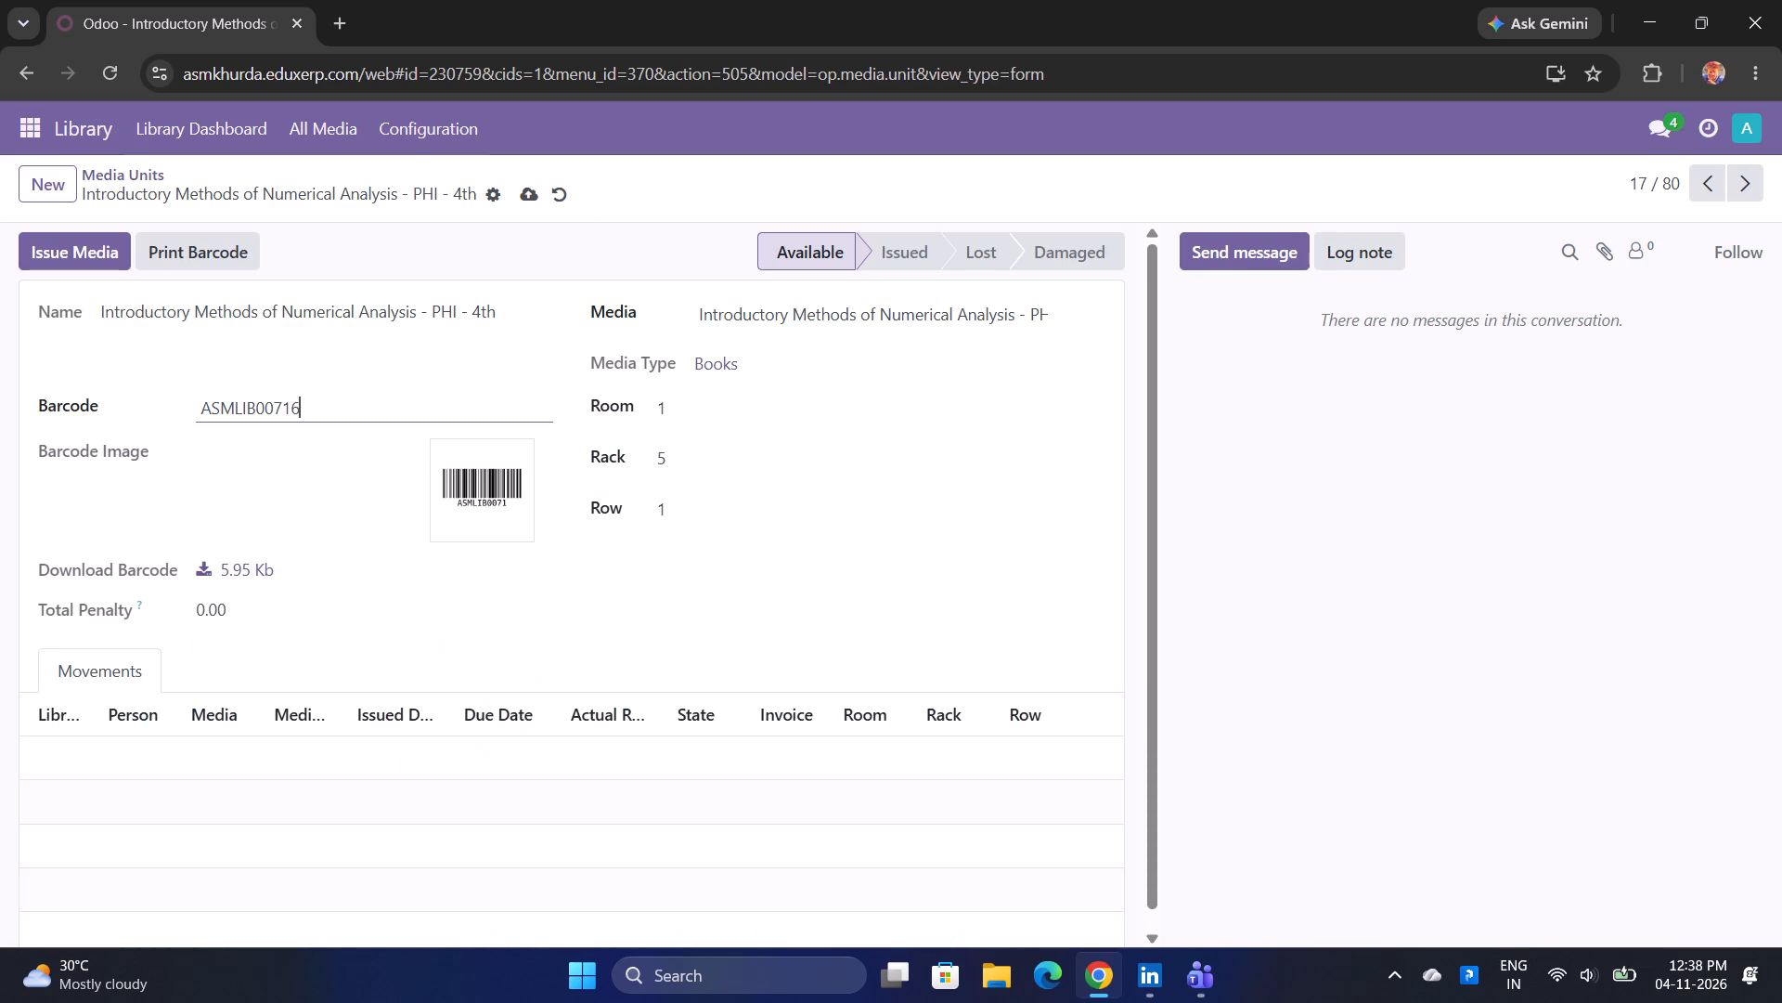
click(520, 186)
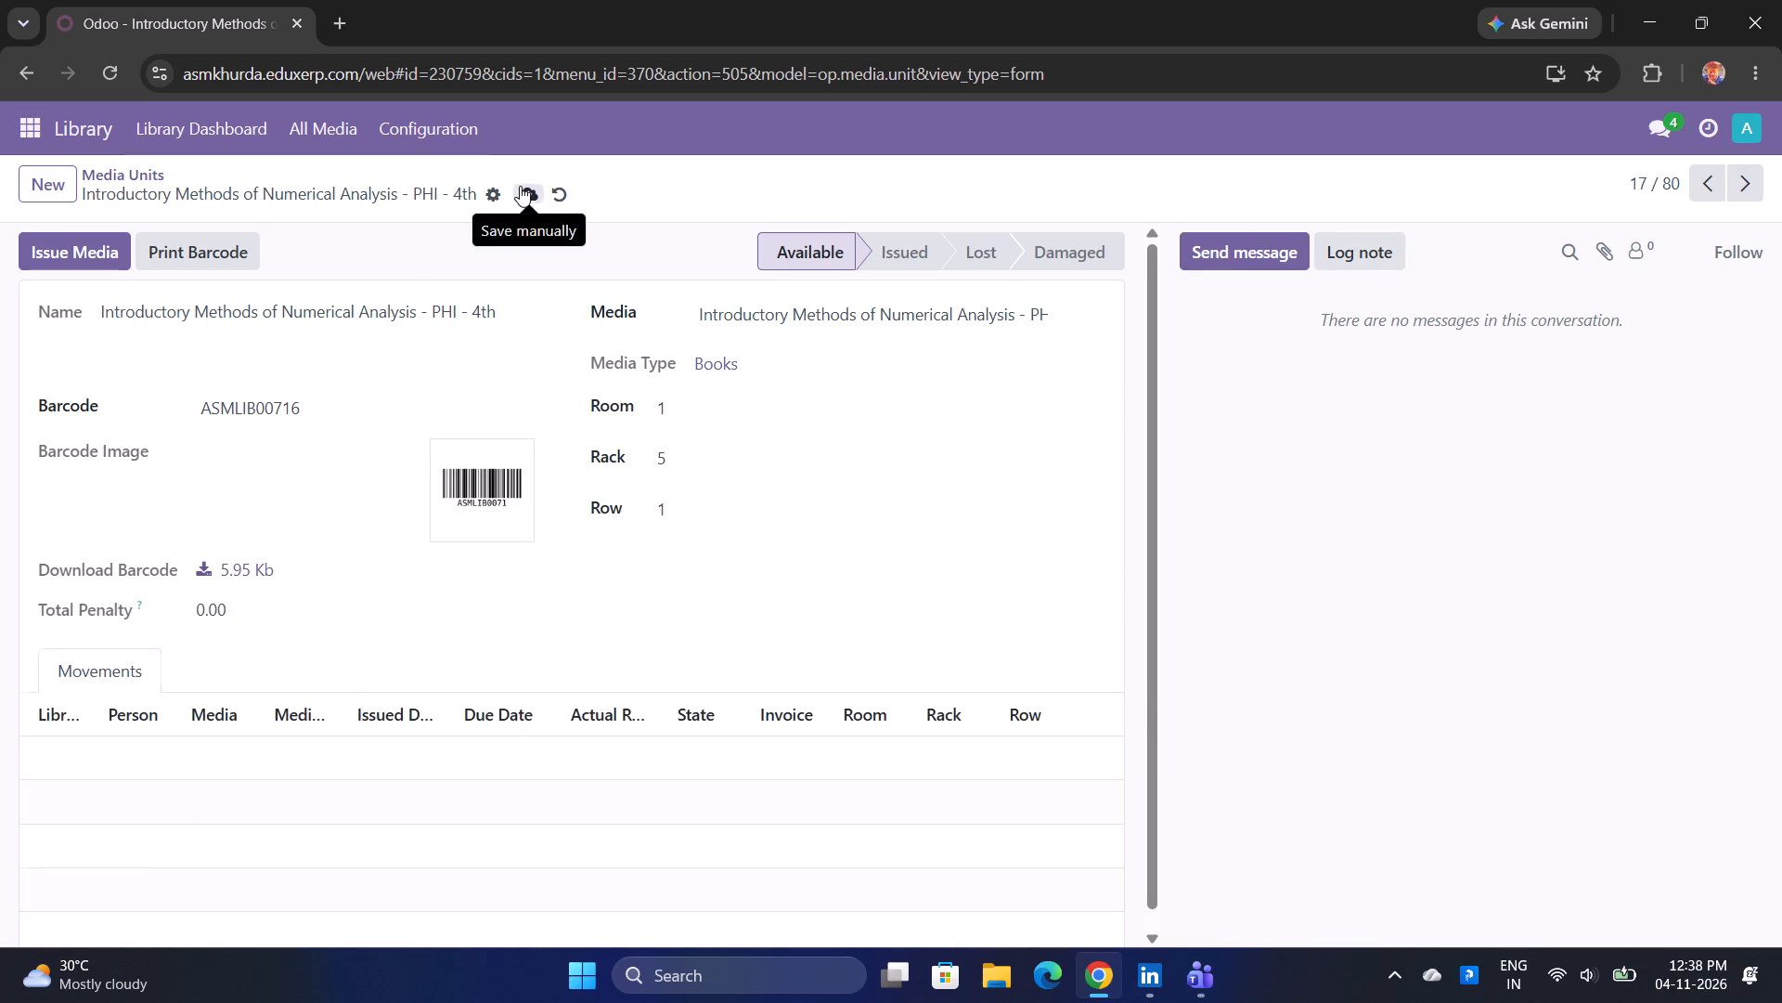
On the Invaluable Knowledge unit, save the barcode as ASMLIB0124, then restore it to ASMLIB01243 and save again.
click(1741, 176)
click(486, 410)
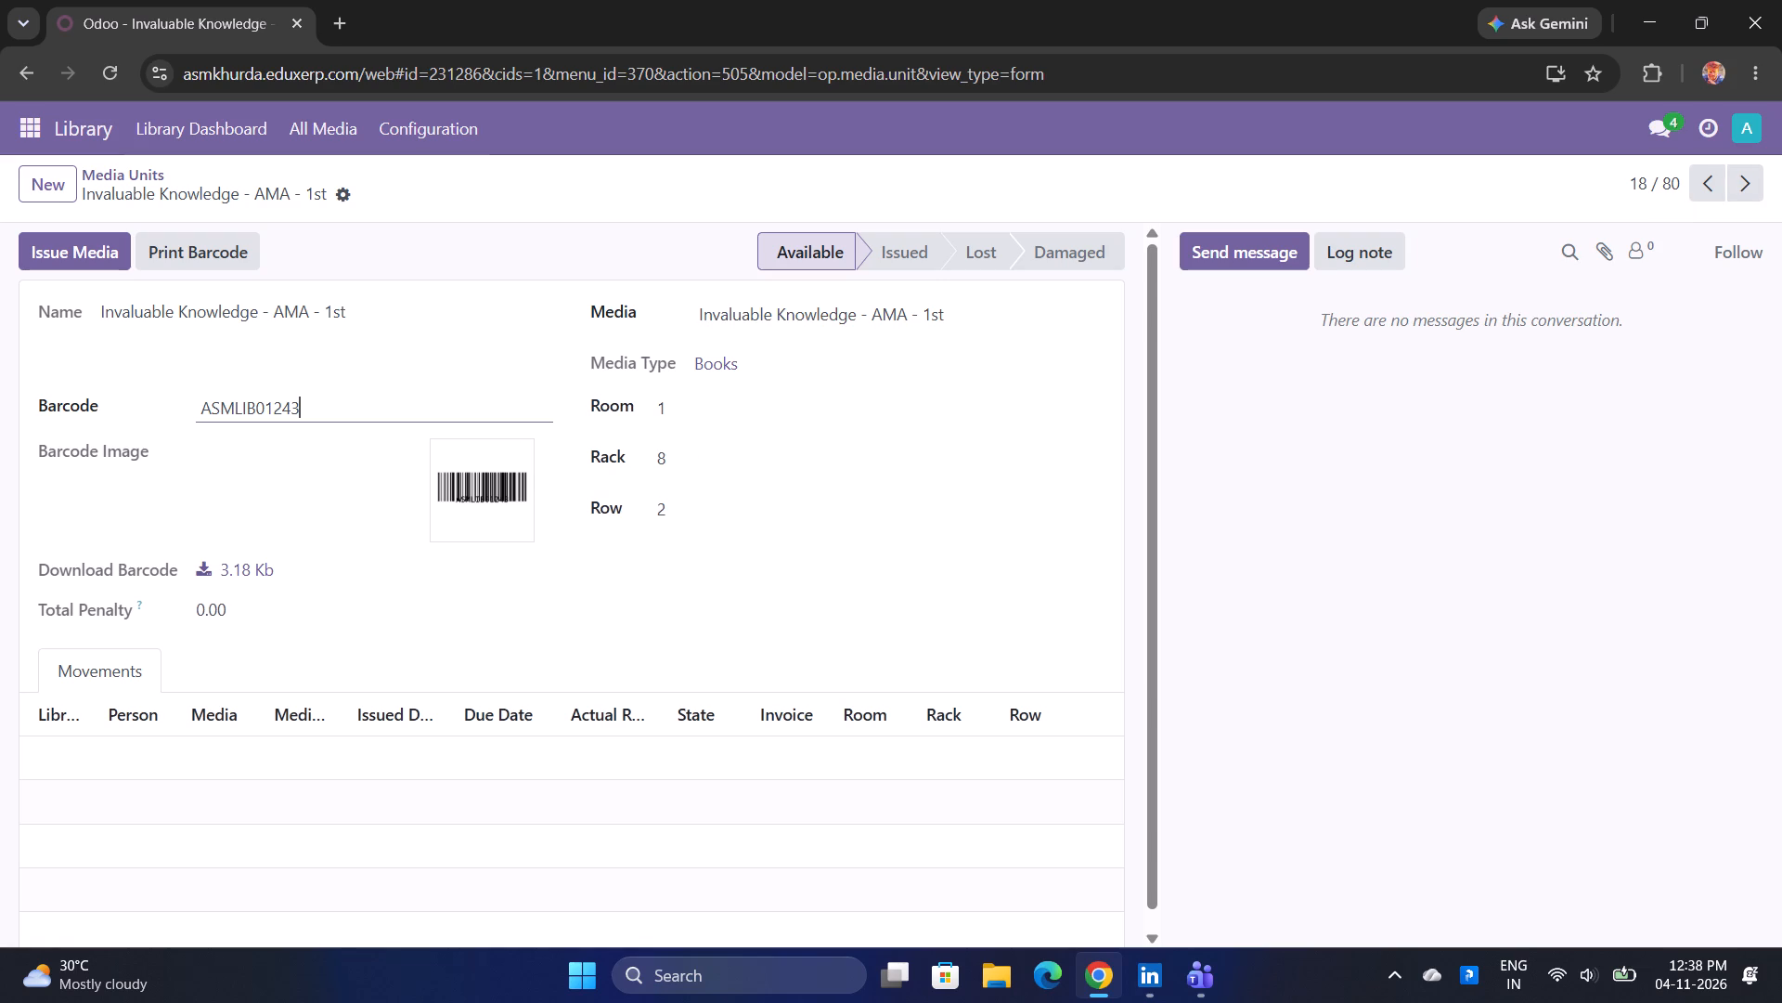
key(BackSpace)
click(375, 194)
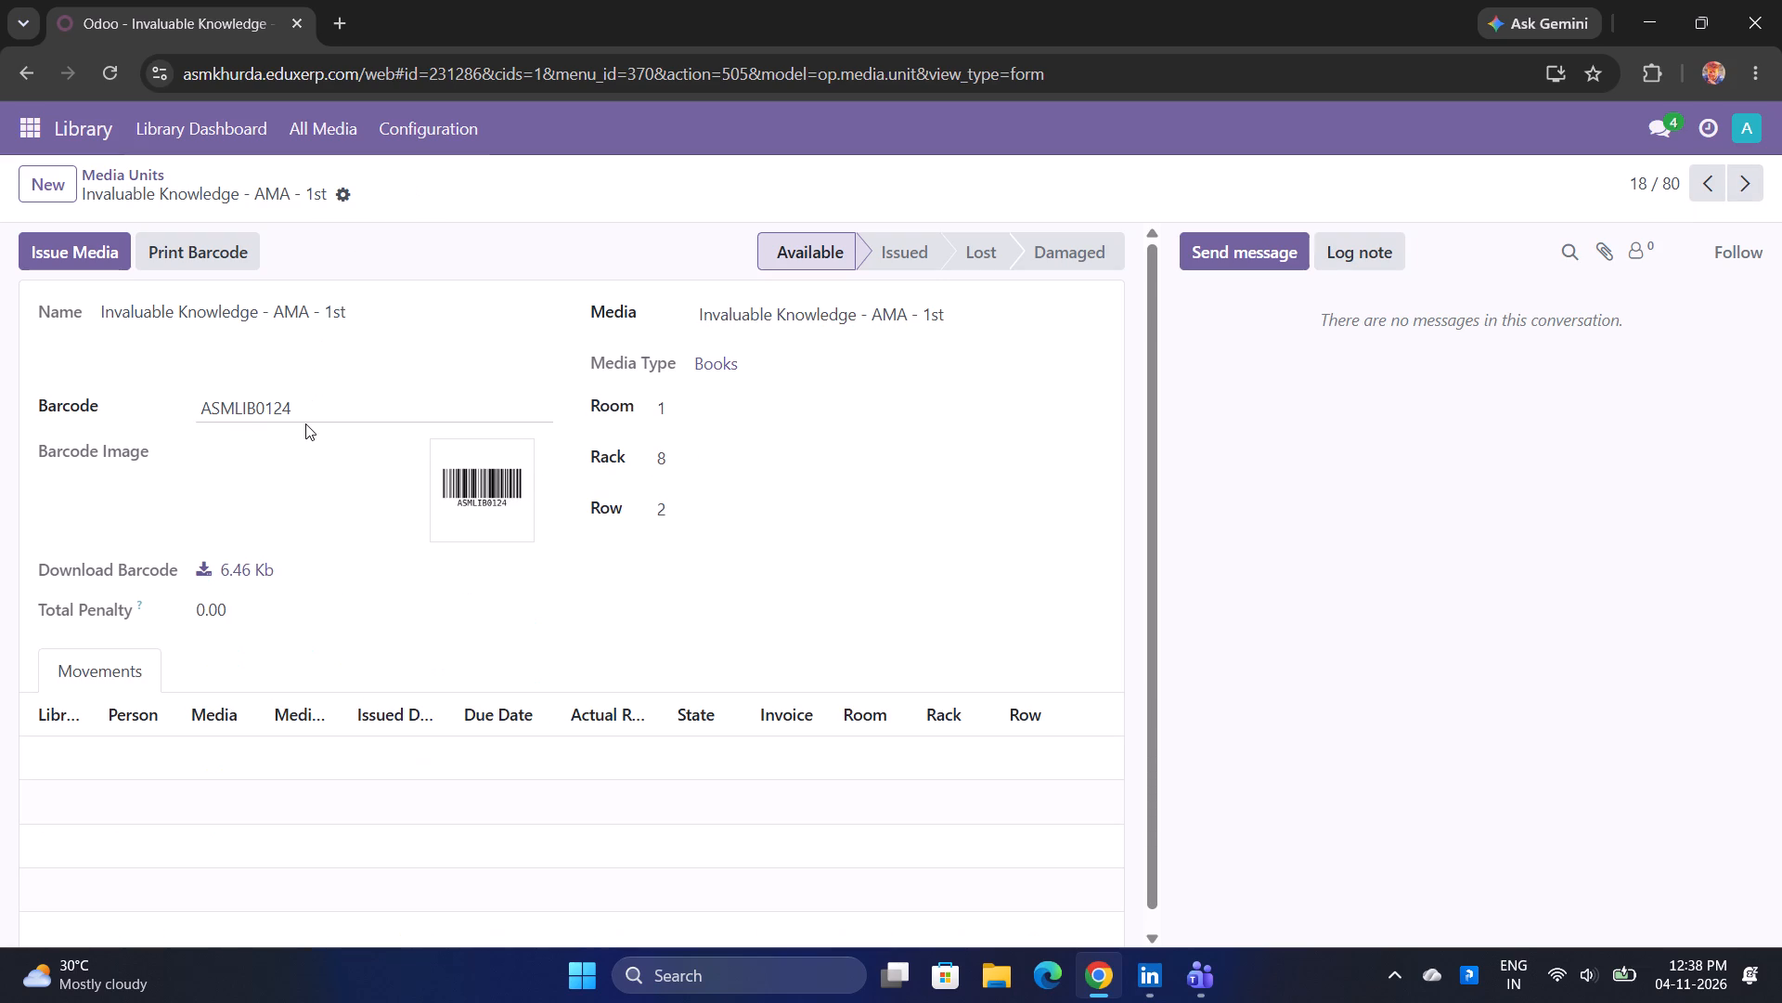
click(305, 423)
click(335, 397)
key(3)
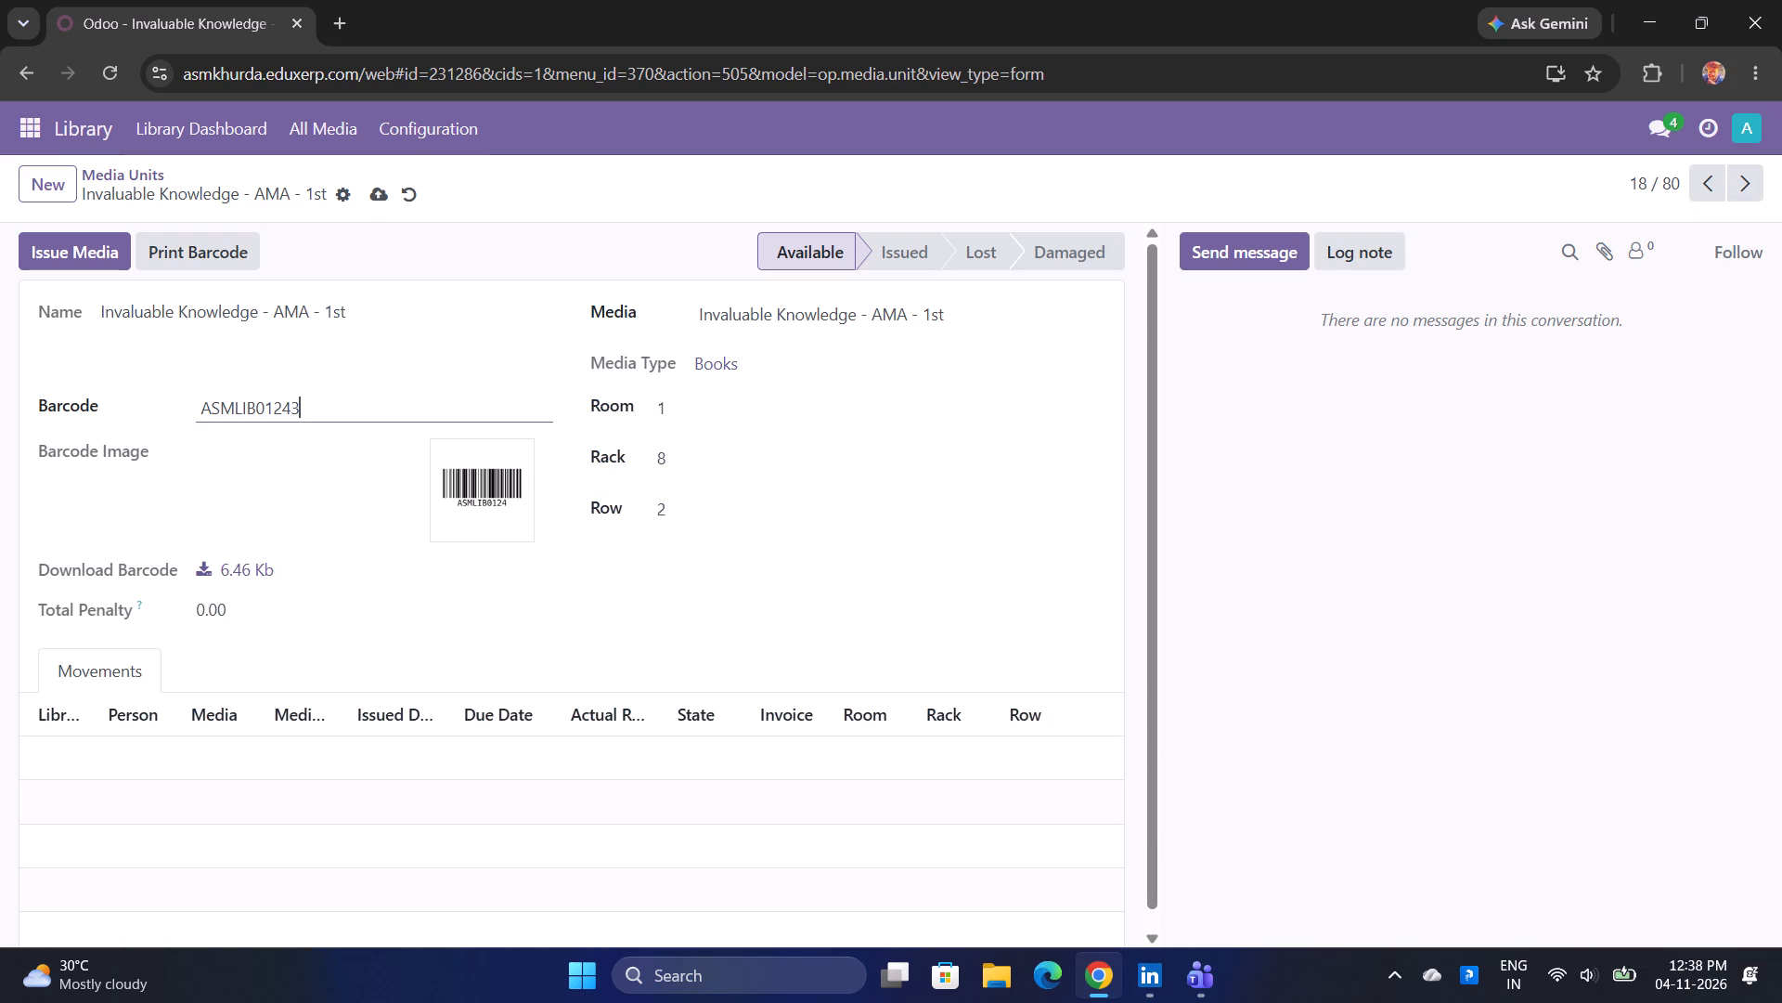
click(381, 193)
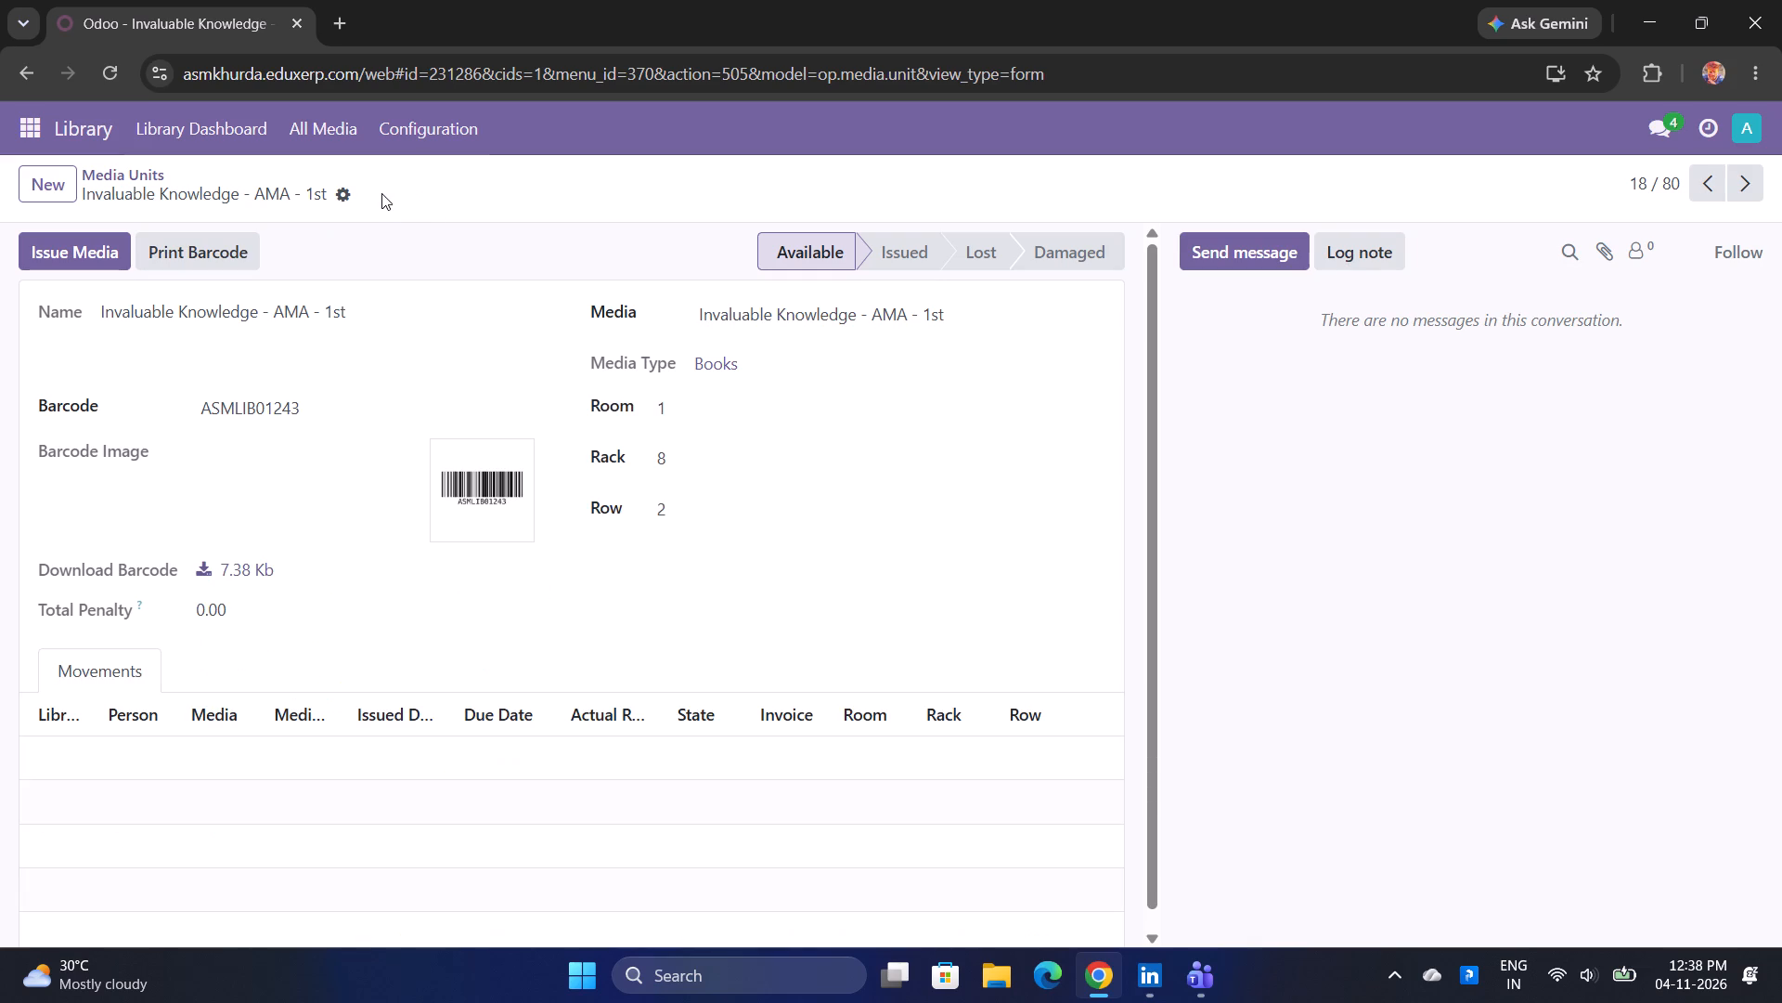
On the Investment Analysis and Portfolio Management unit, save the barcode as ASMLIB0049, then restore it to ASMLIB00492 and save again.
click(1747, 187)
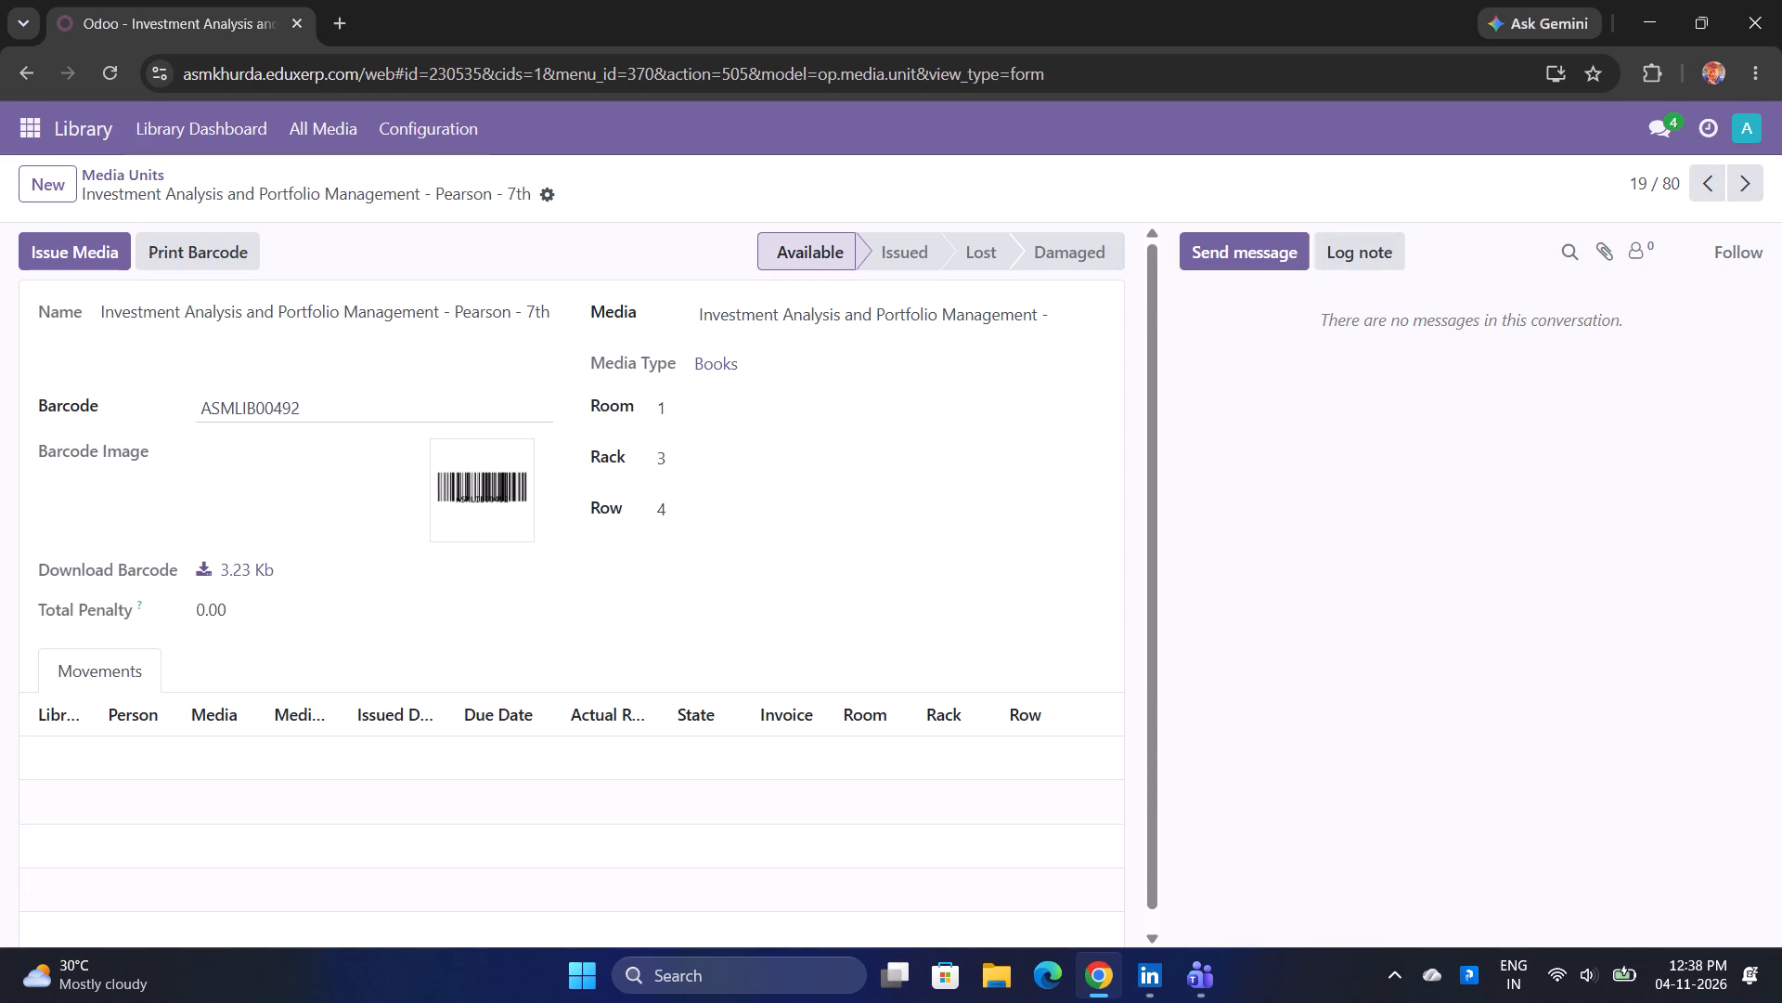
click(544, 406)
key(BackSpace)
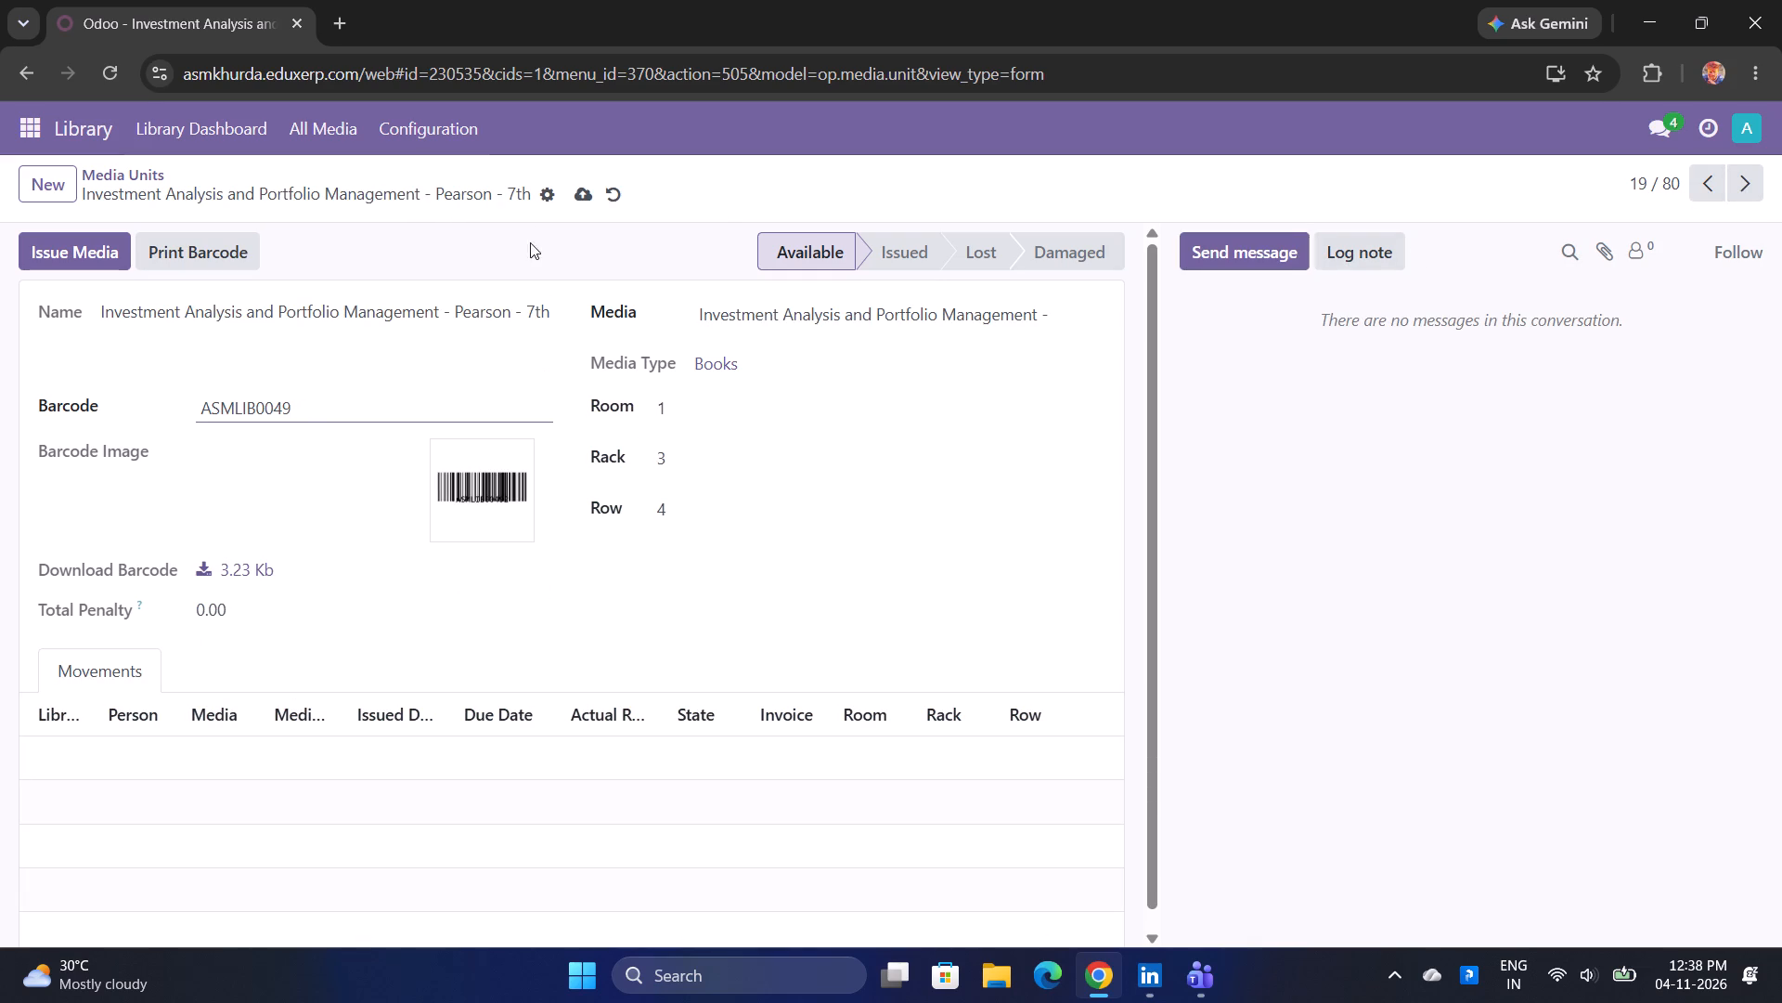
click(579, 191)
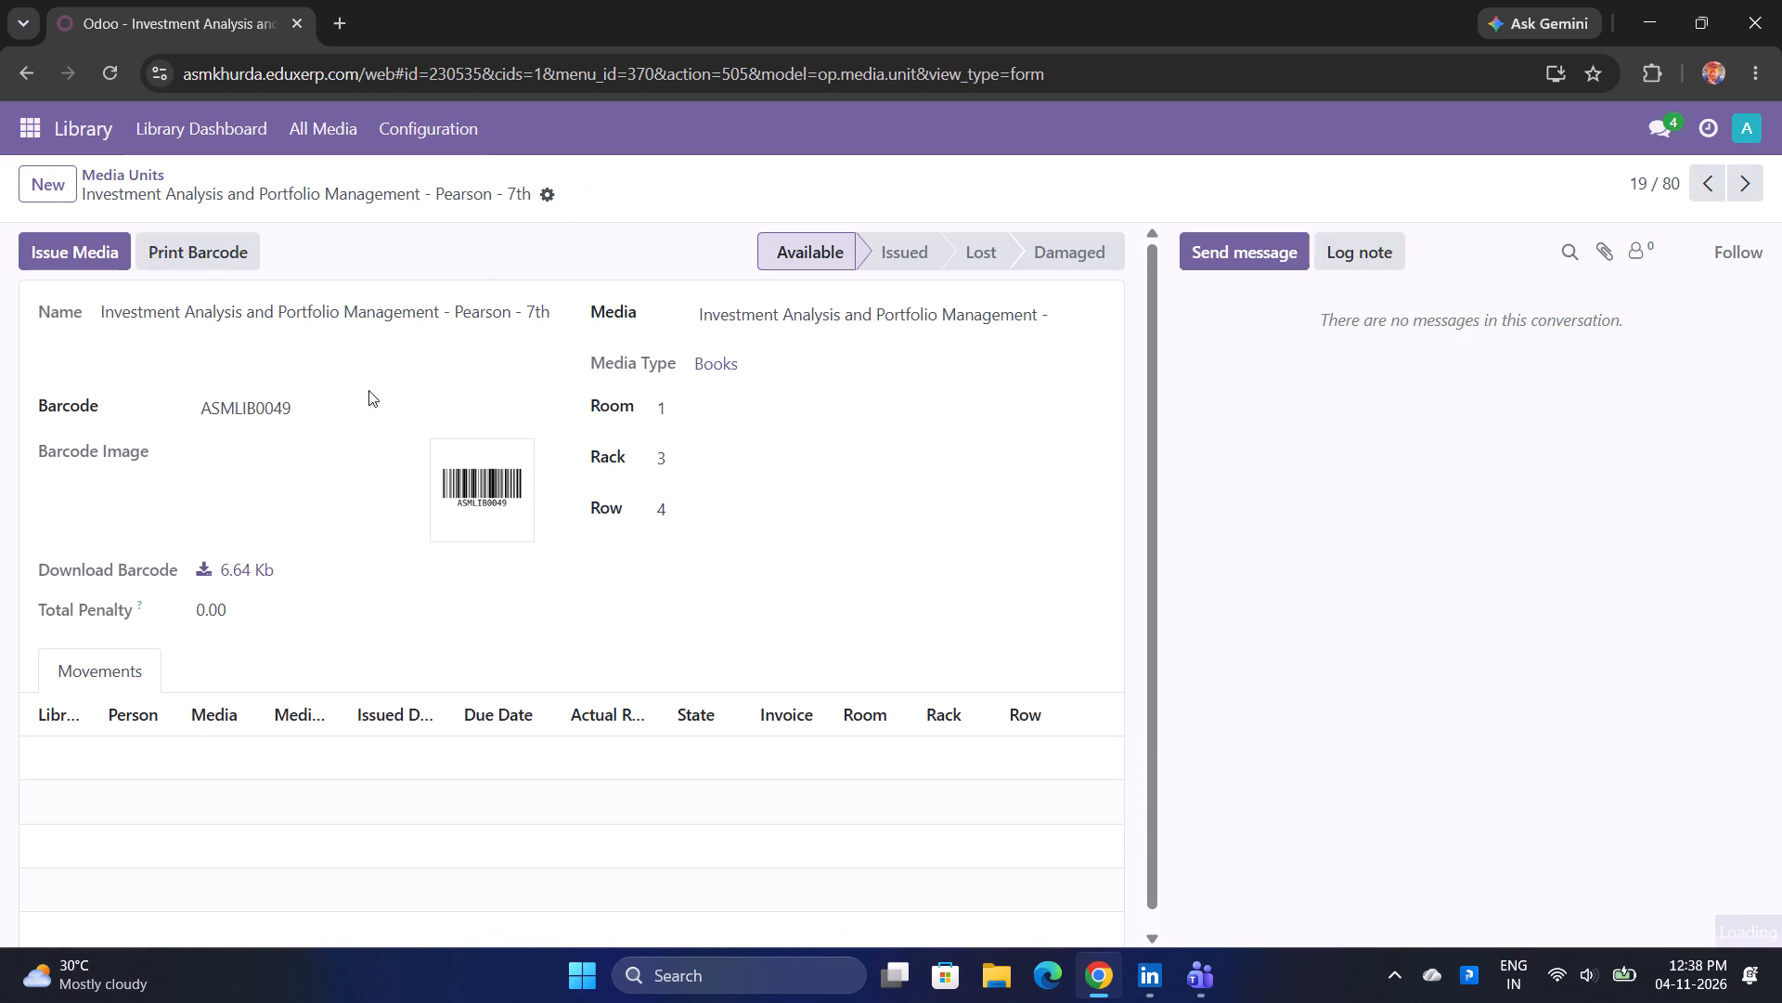
click(364, 402)
key(2)
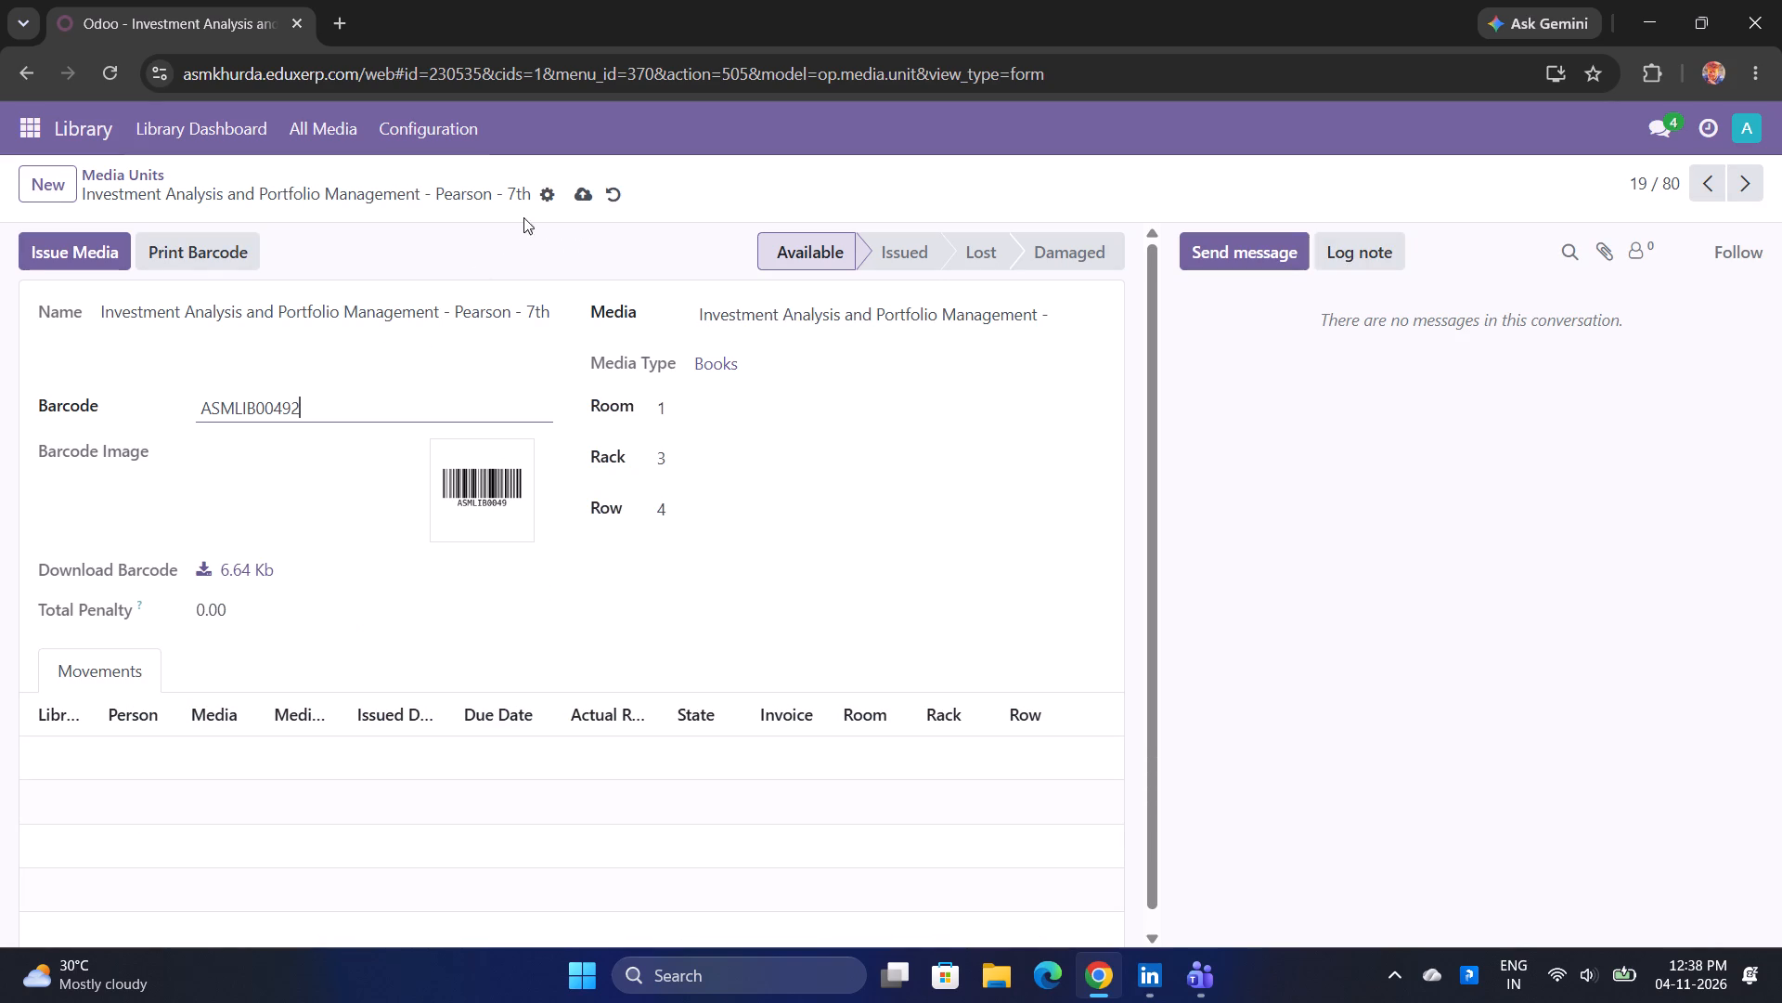
click(584, 190)
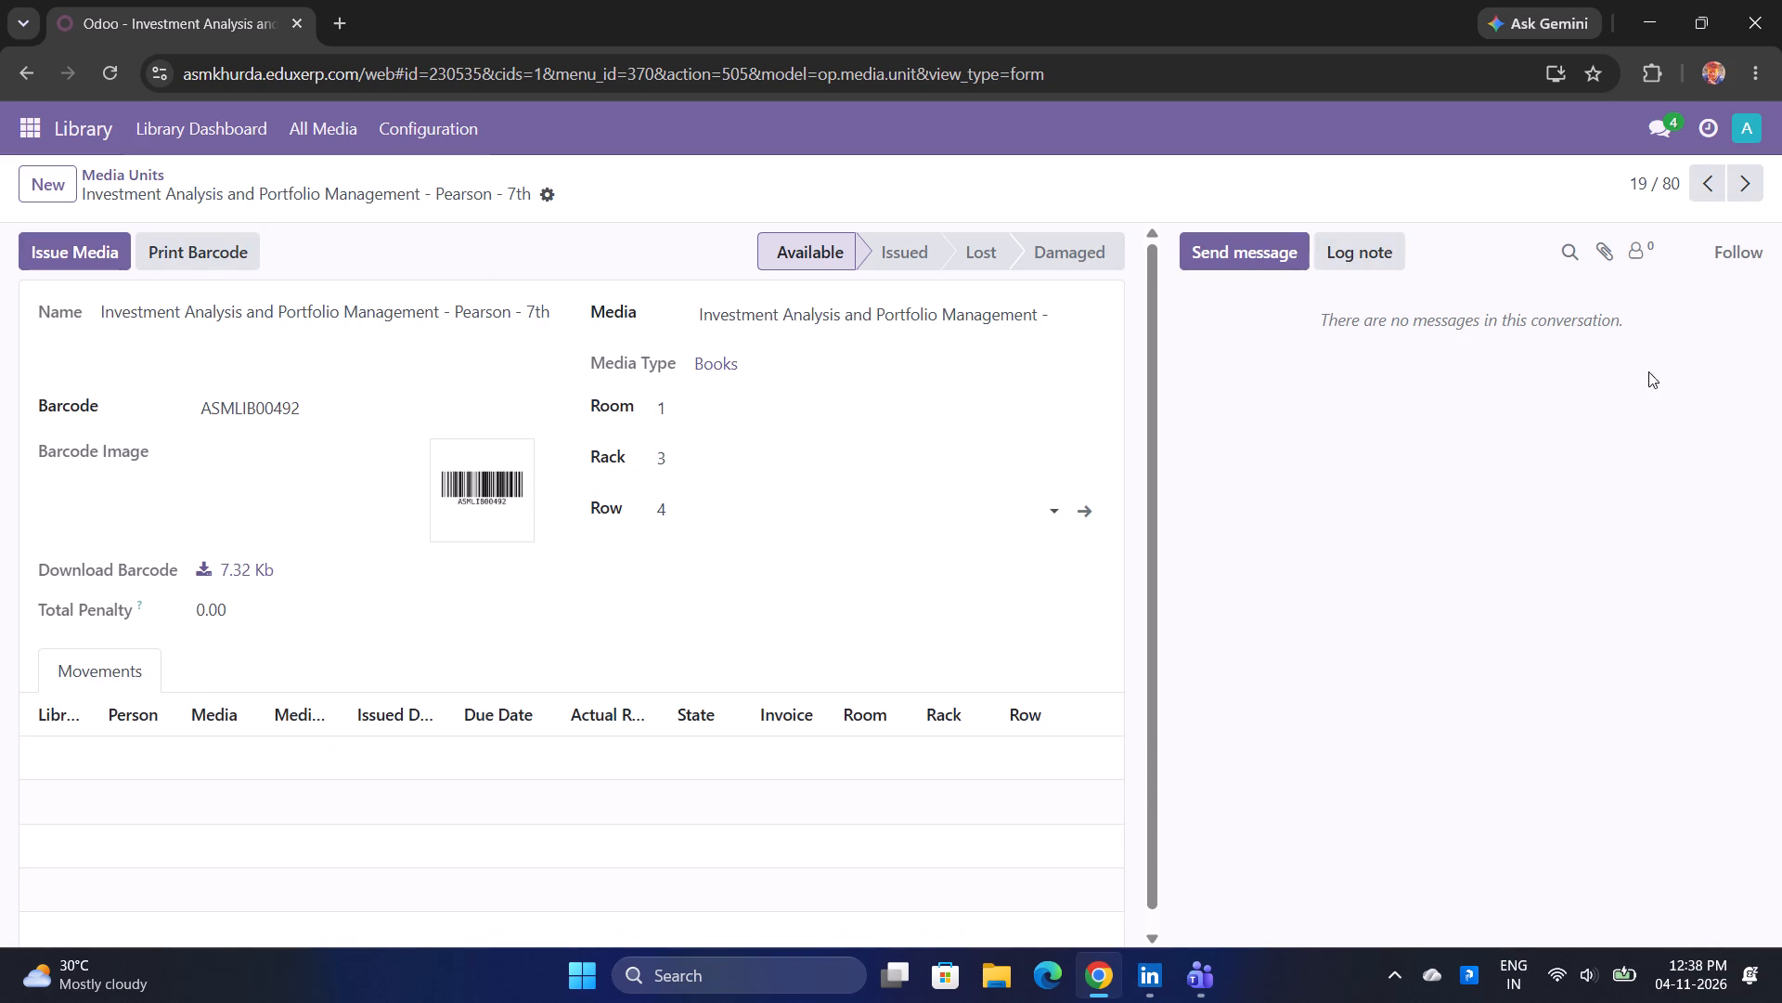
On the first Investments Principles & Concepts unit, save the barcode as ASMLIB0291, then restore it to ASMLIB02912 and save again.
click(1750, 185)
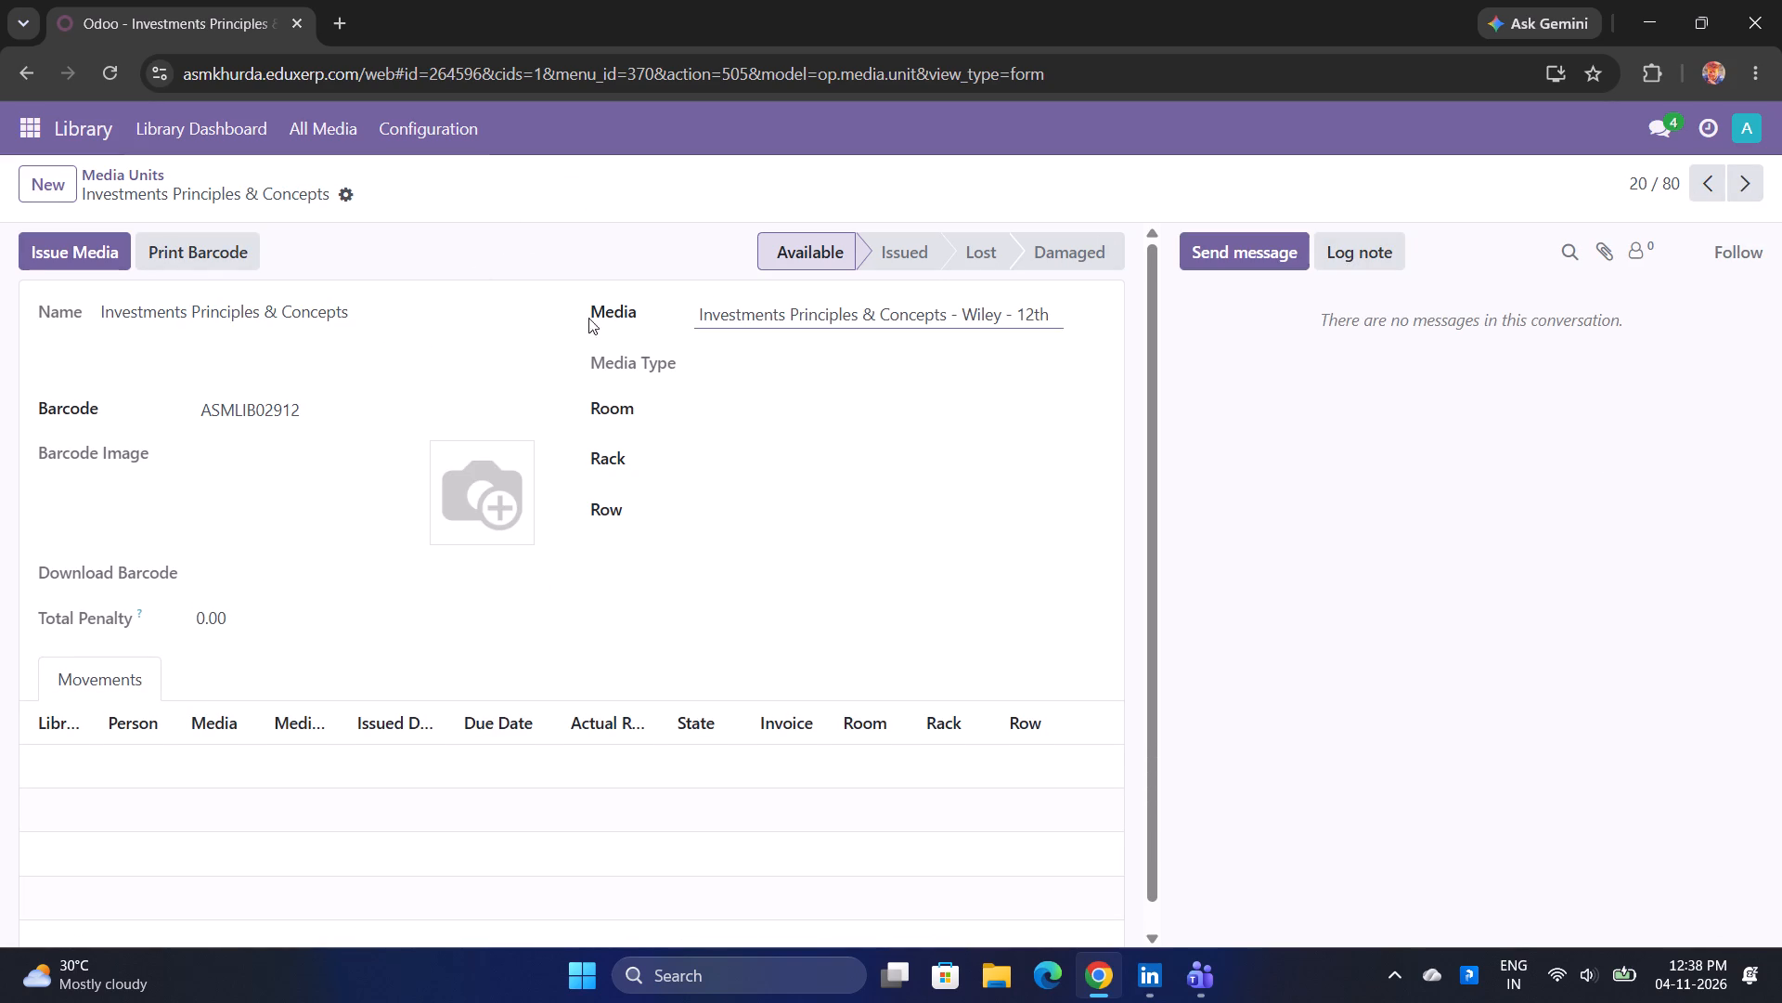
click(505, 395)
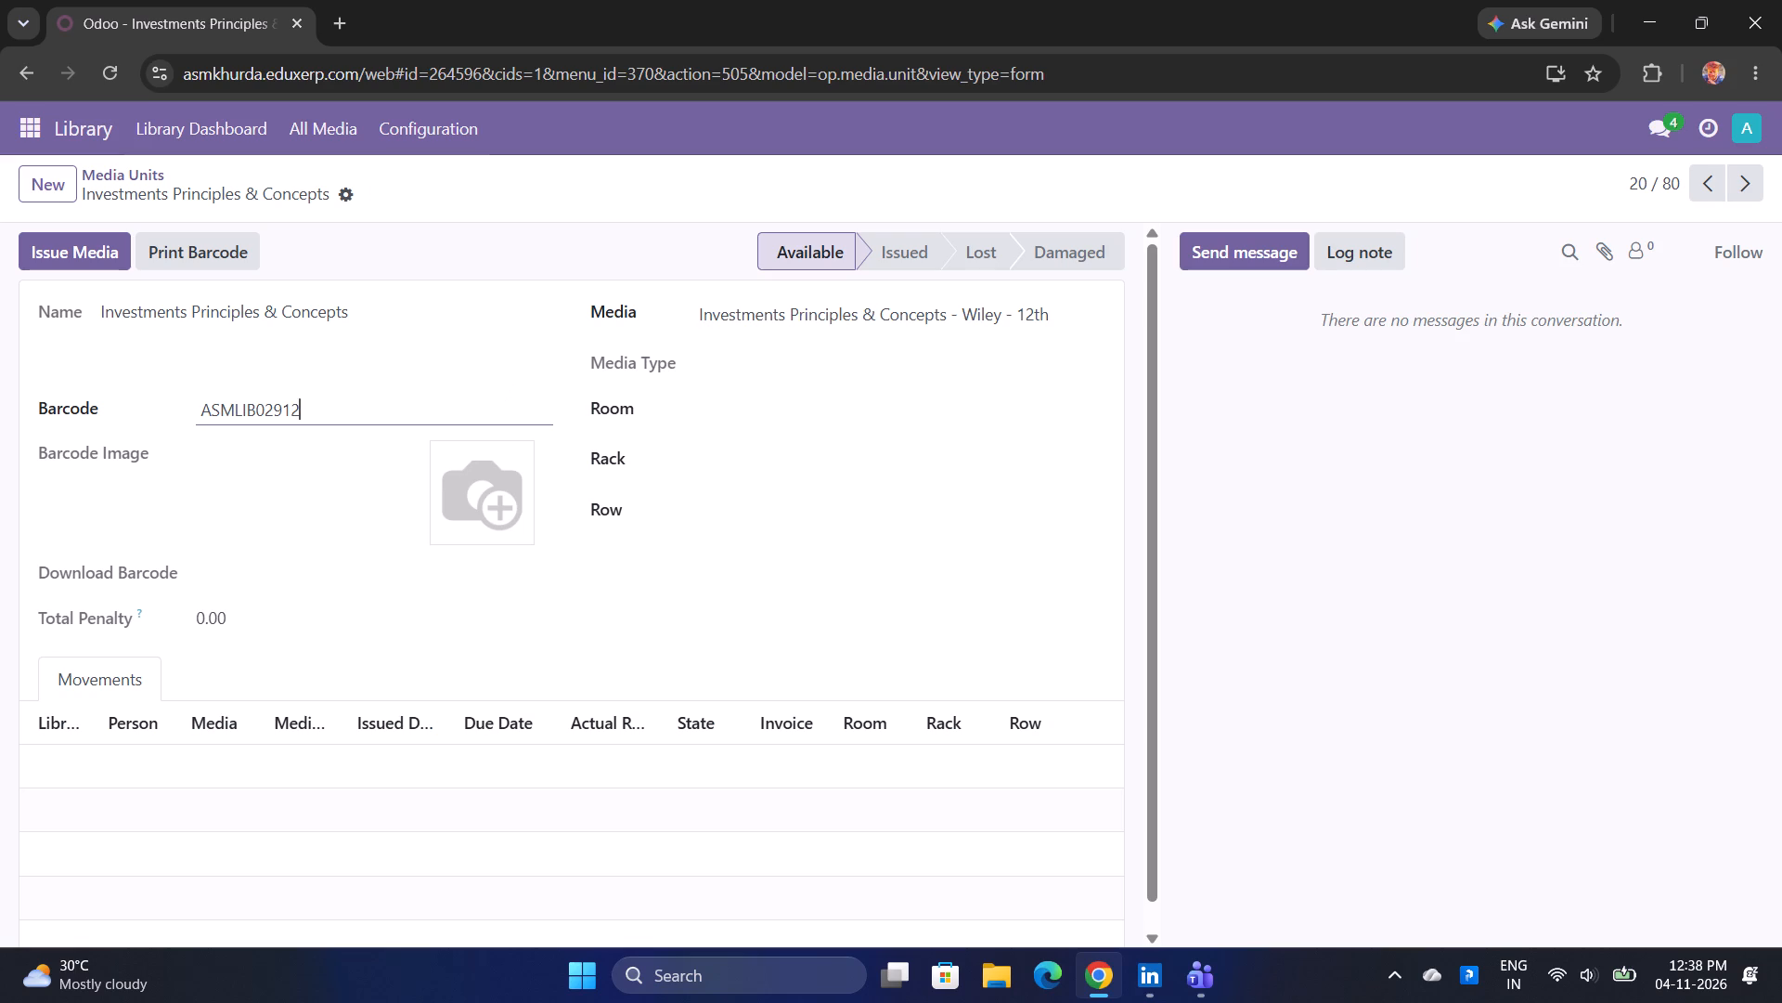
key(BackSpace)
click(384, 190)
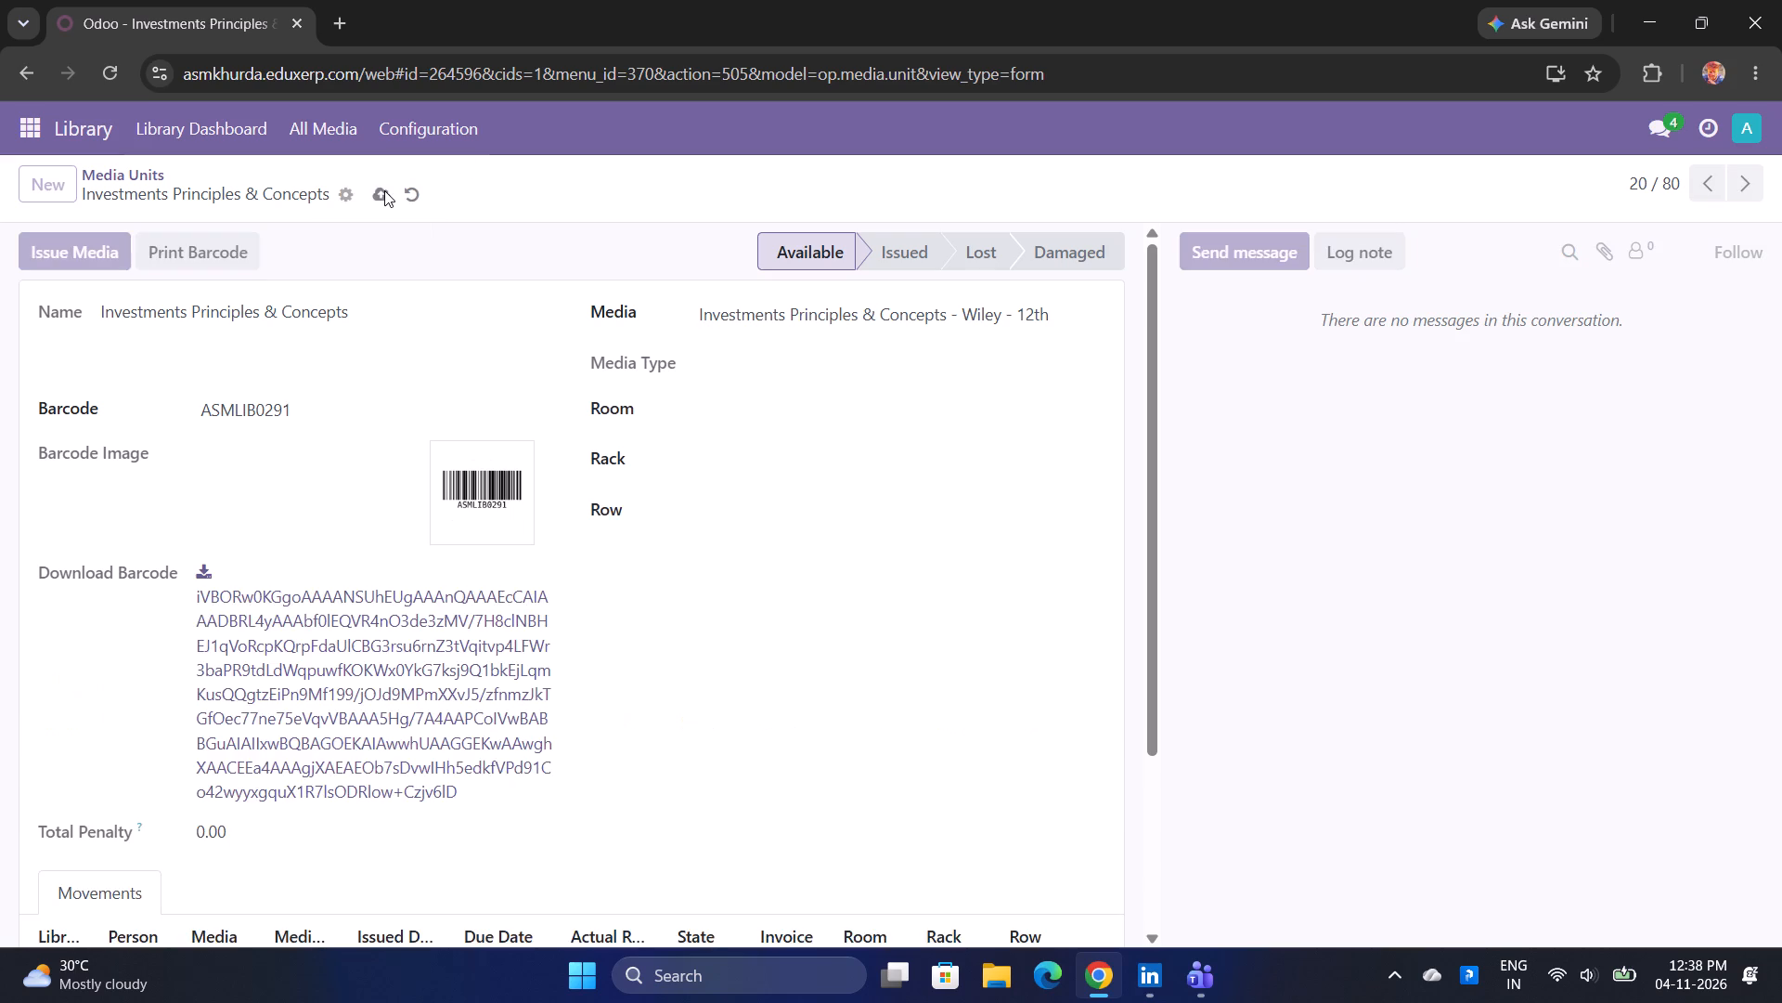
click(323, 404)
key(2)
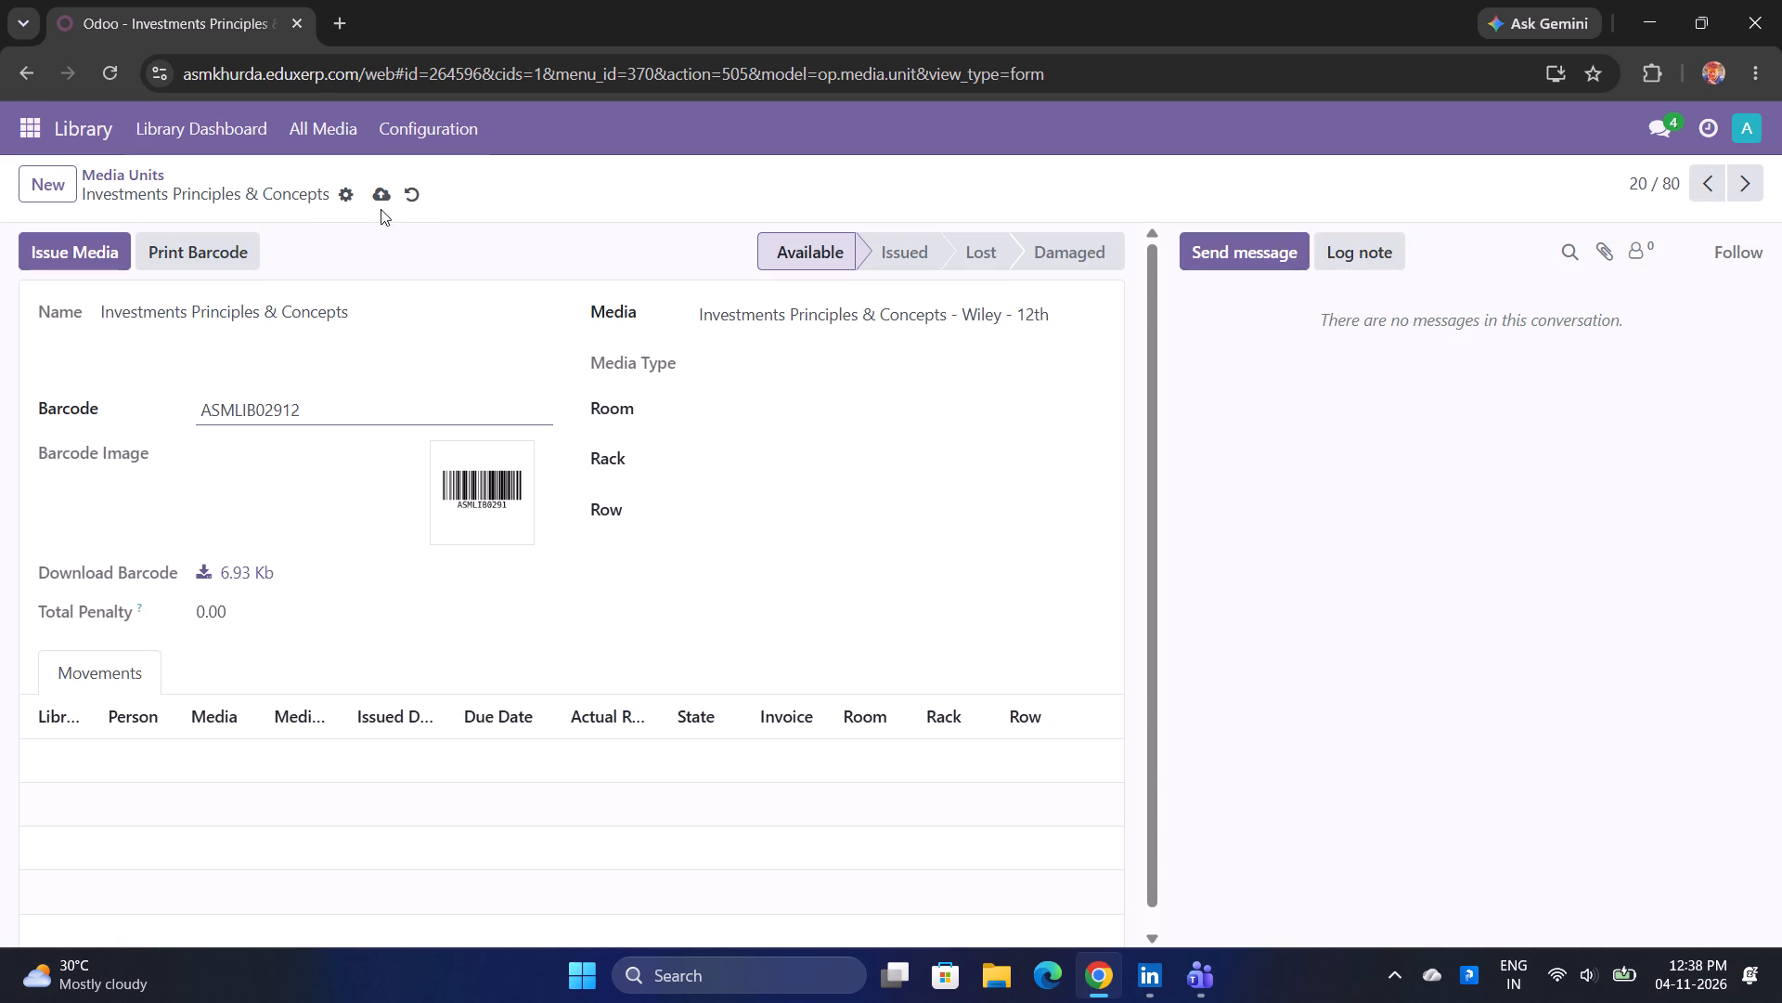
click(376, 193)
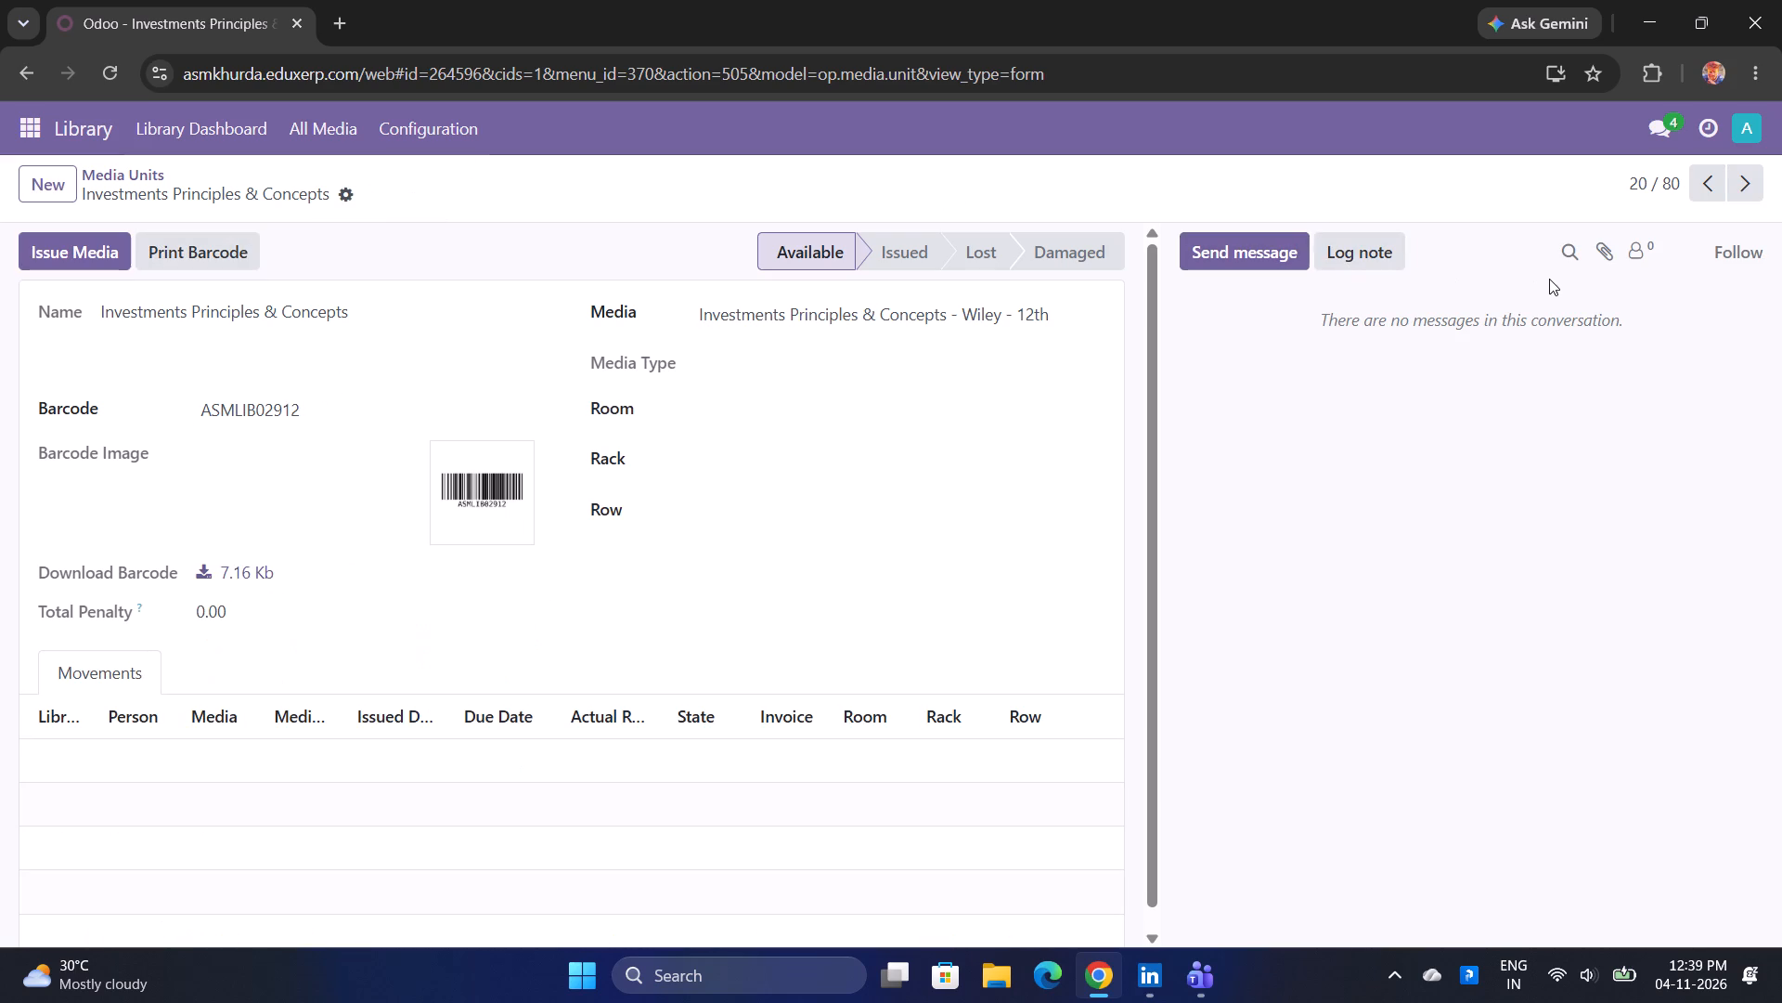
On the second Investments Principles & Concepts unit, save the barcode as ASMLIB0291, then restore it to ASMLIB02911 and save again.
click(1740, 176)
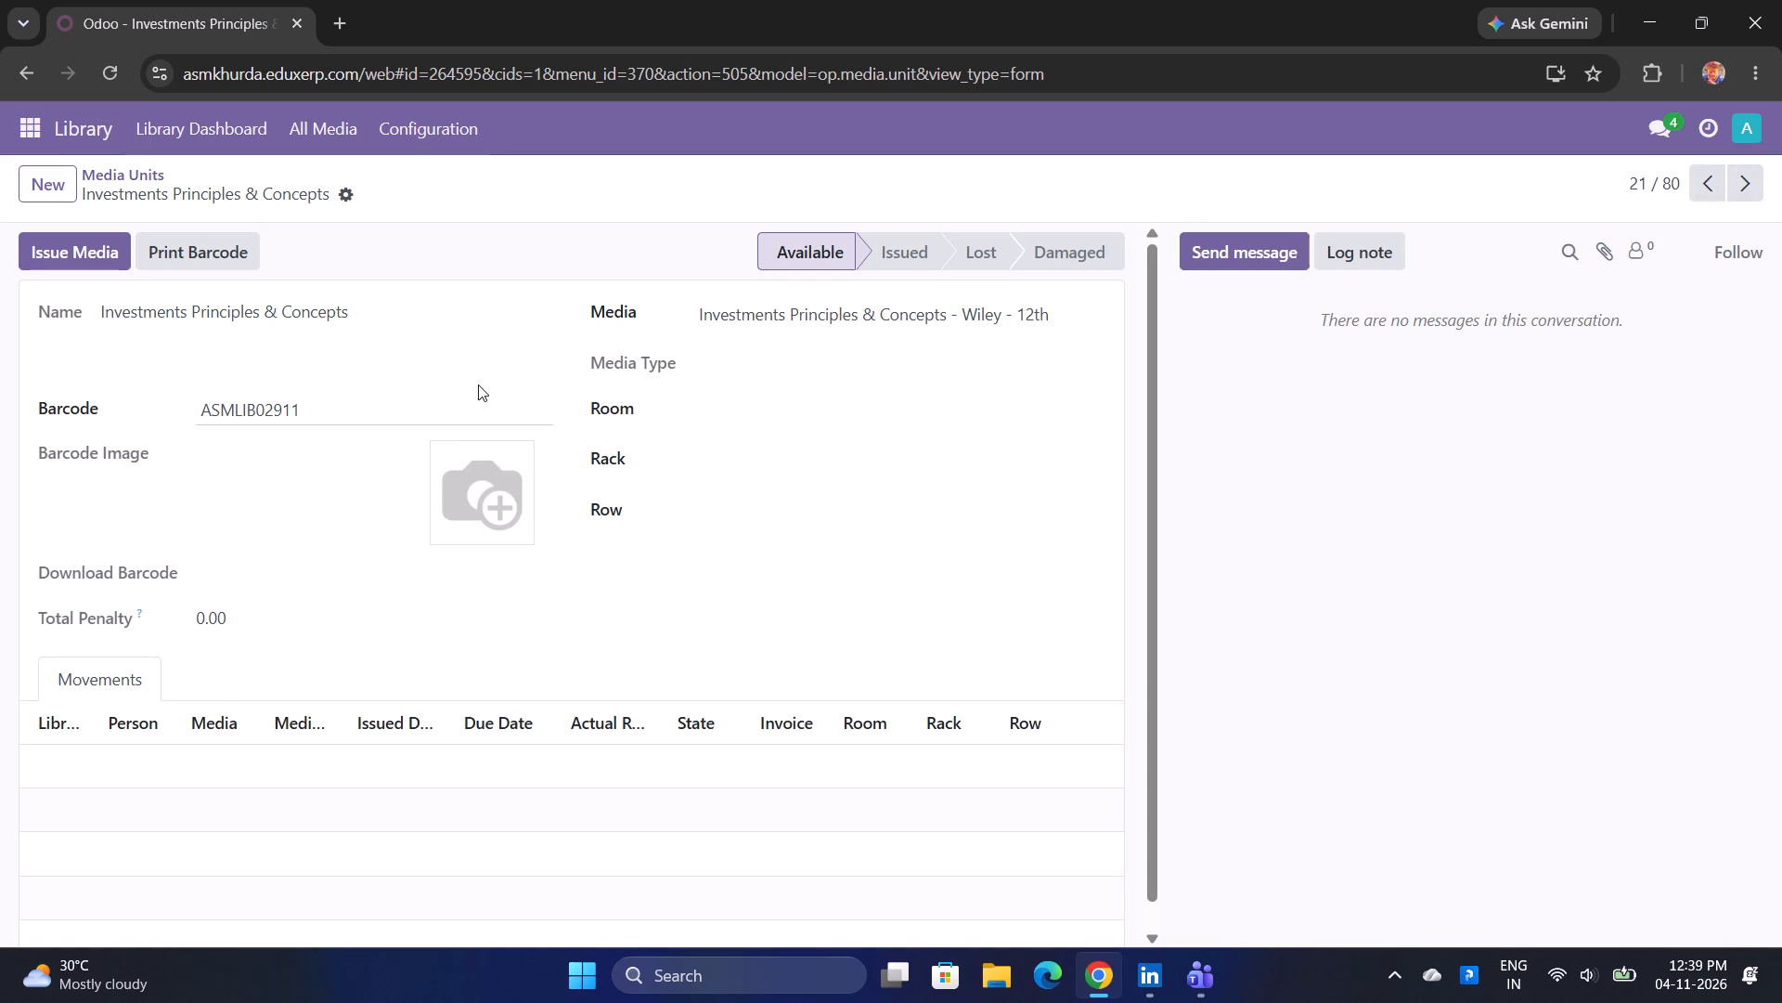
click(478, 384)
click(452, 423)
key(BackSpace)
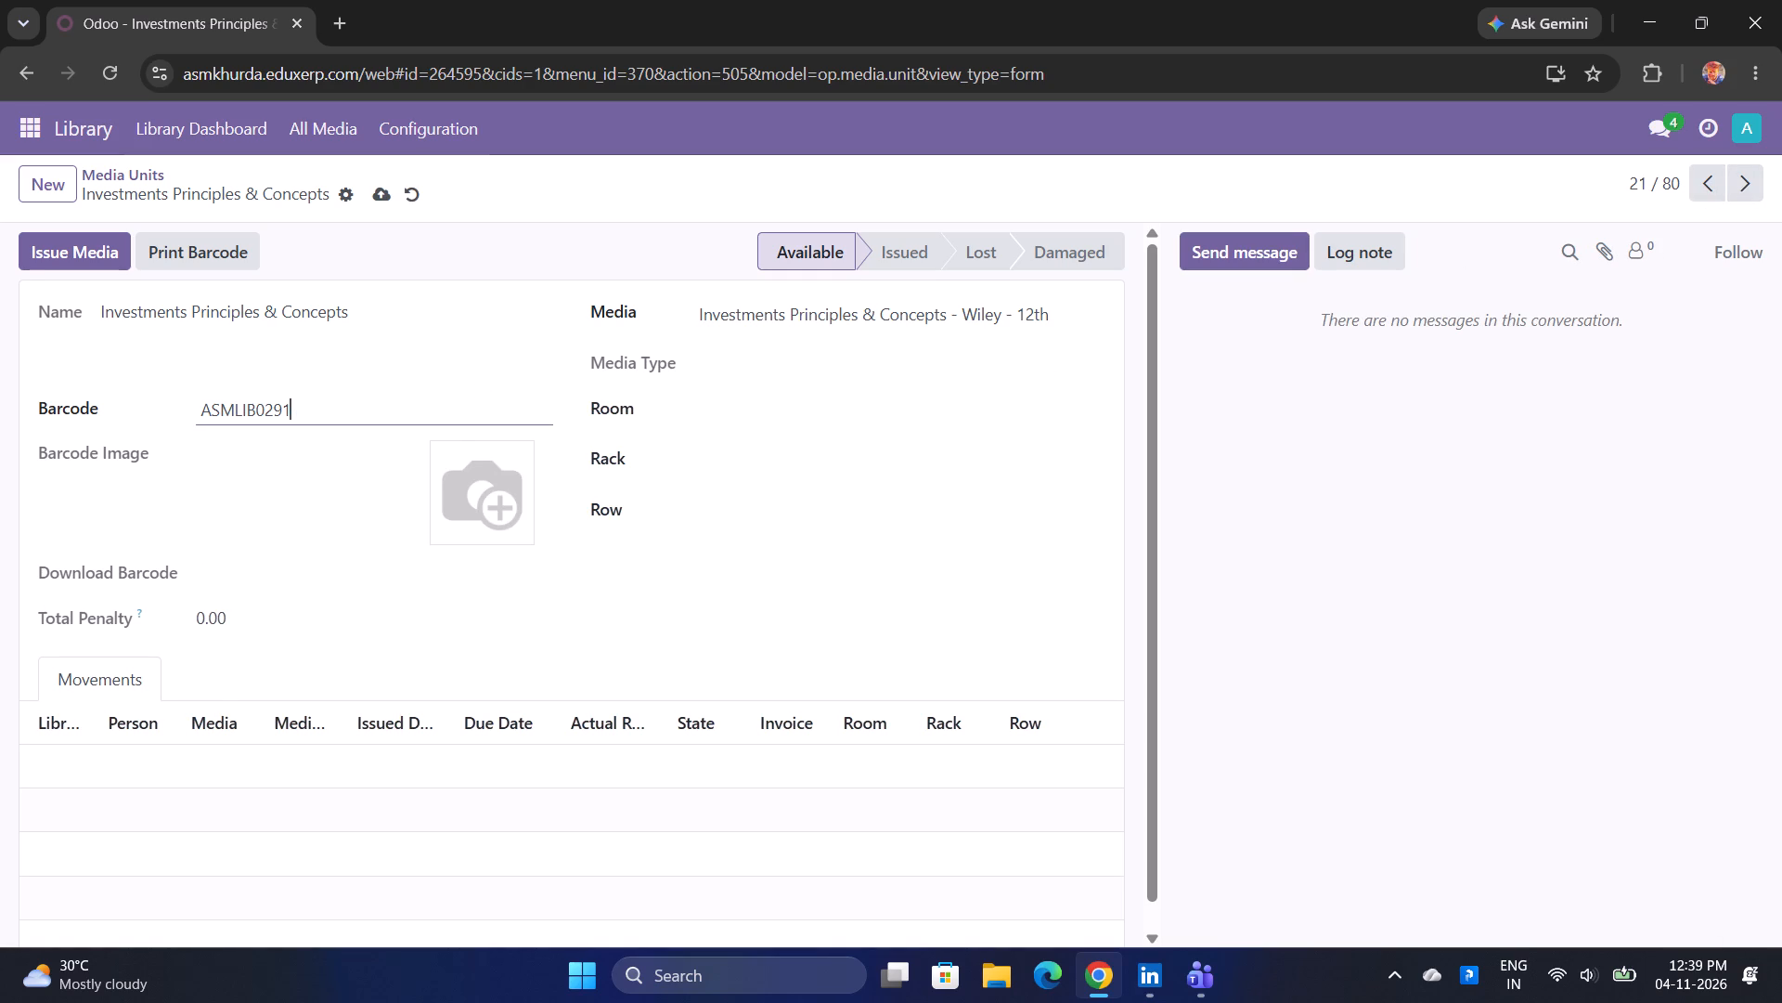
click(385, 190)
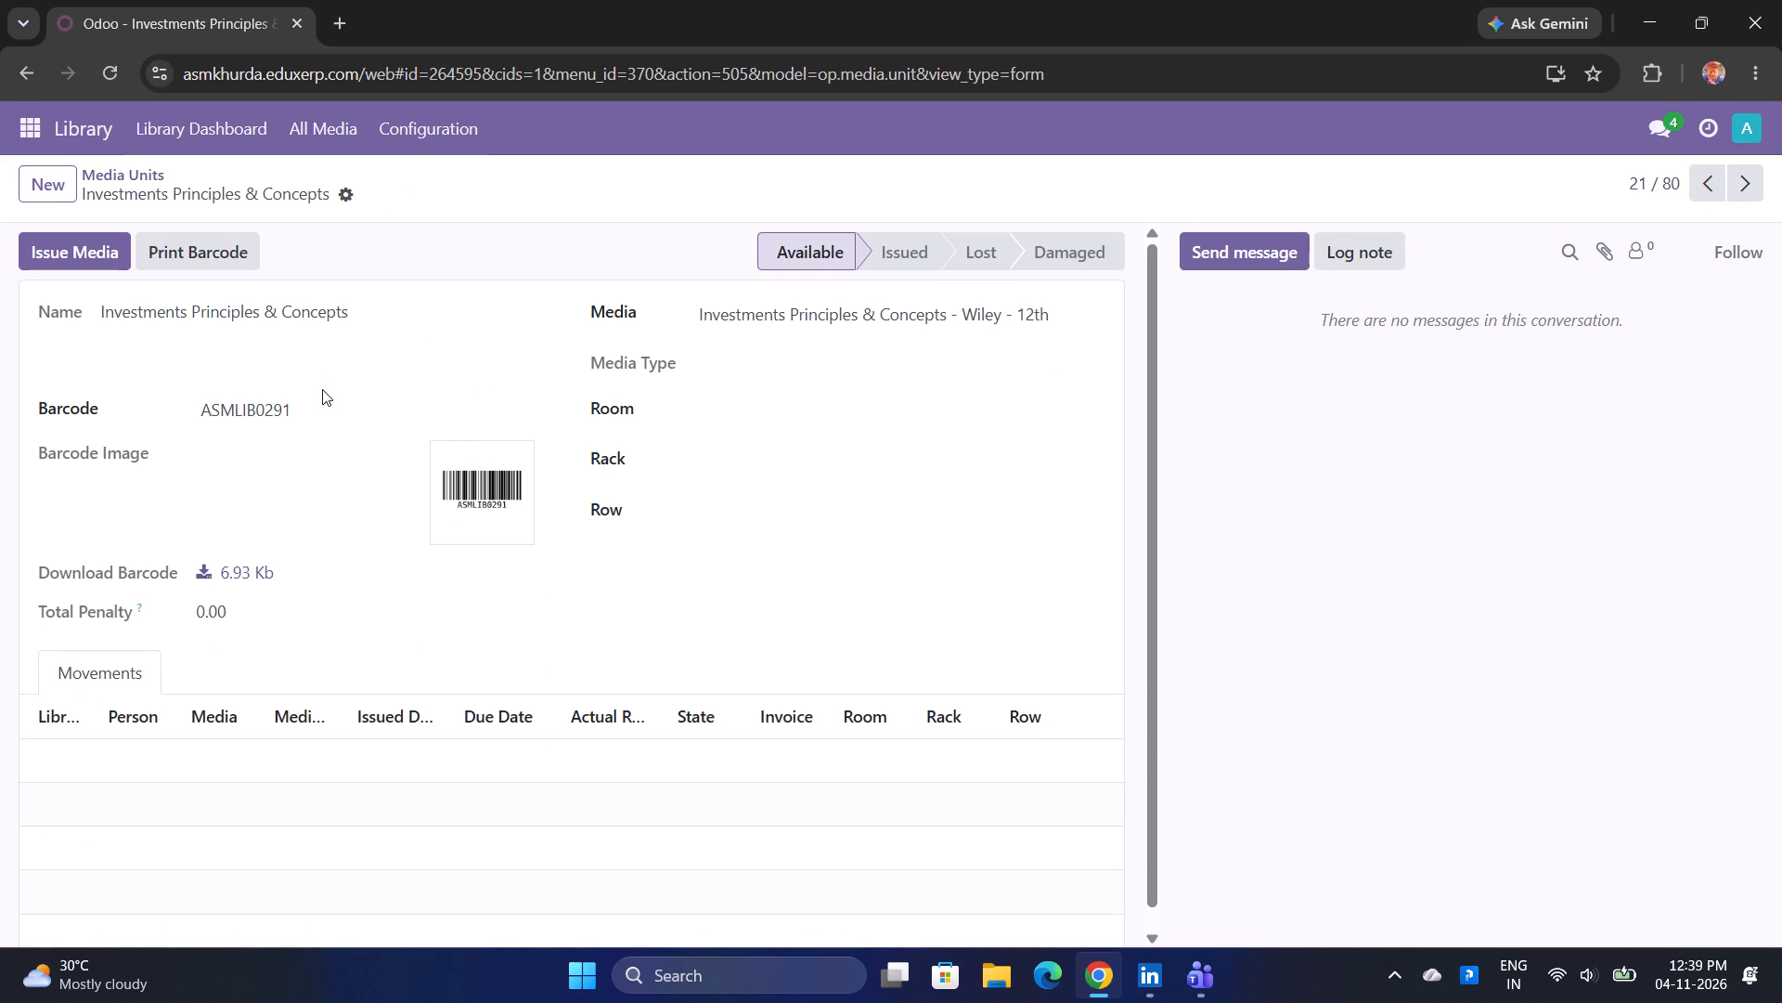
click(321, 394)
click(320, 401)
key(1)
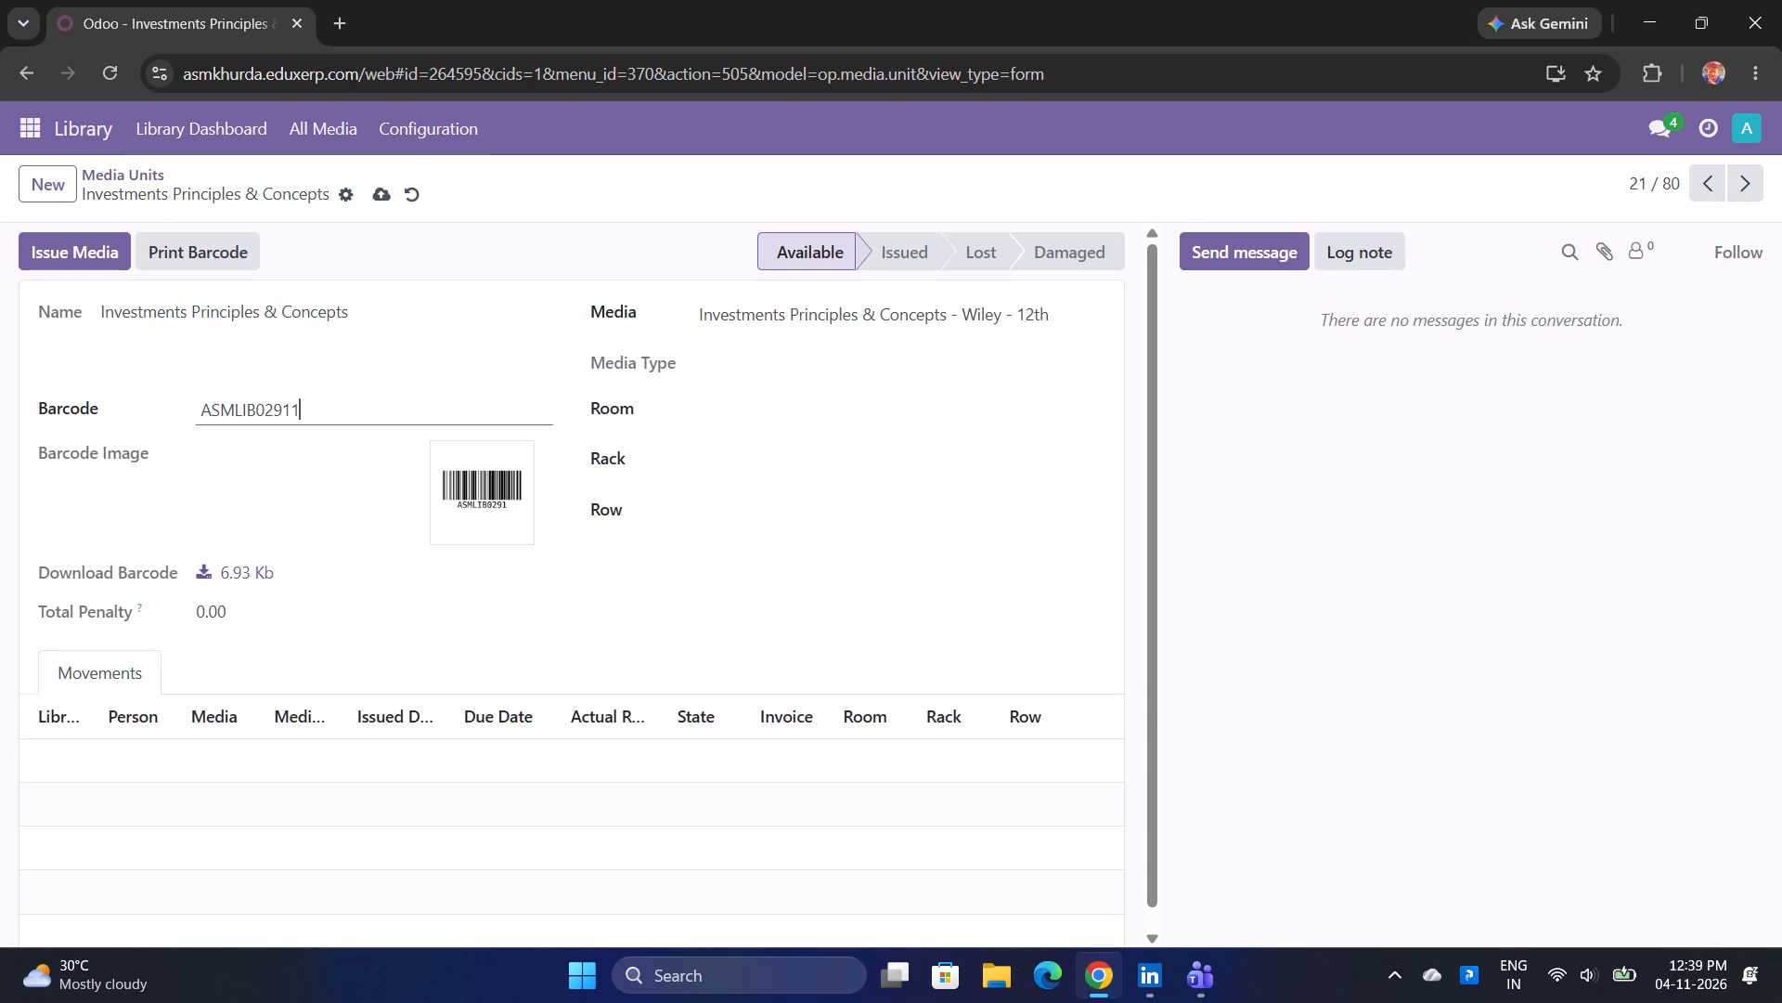
click(372, 194)
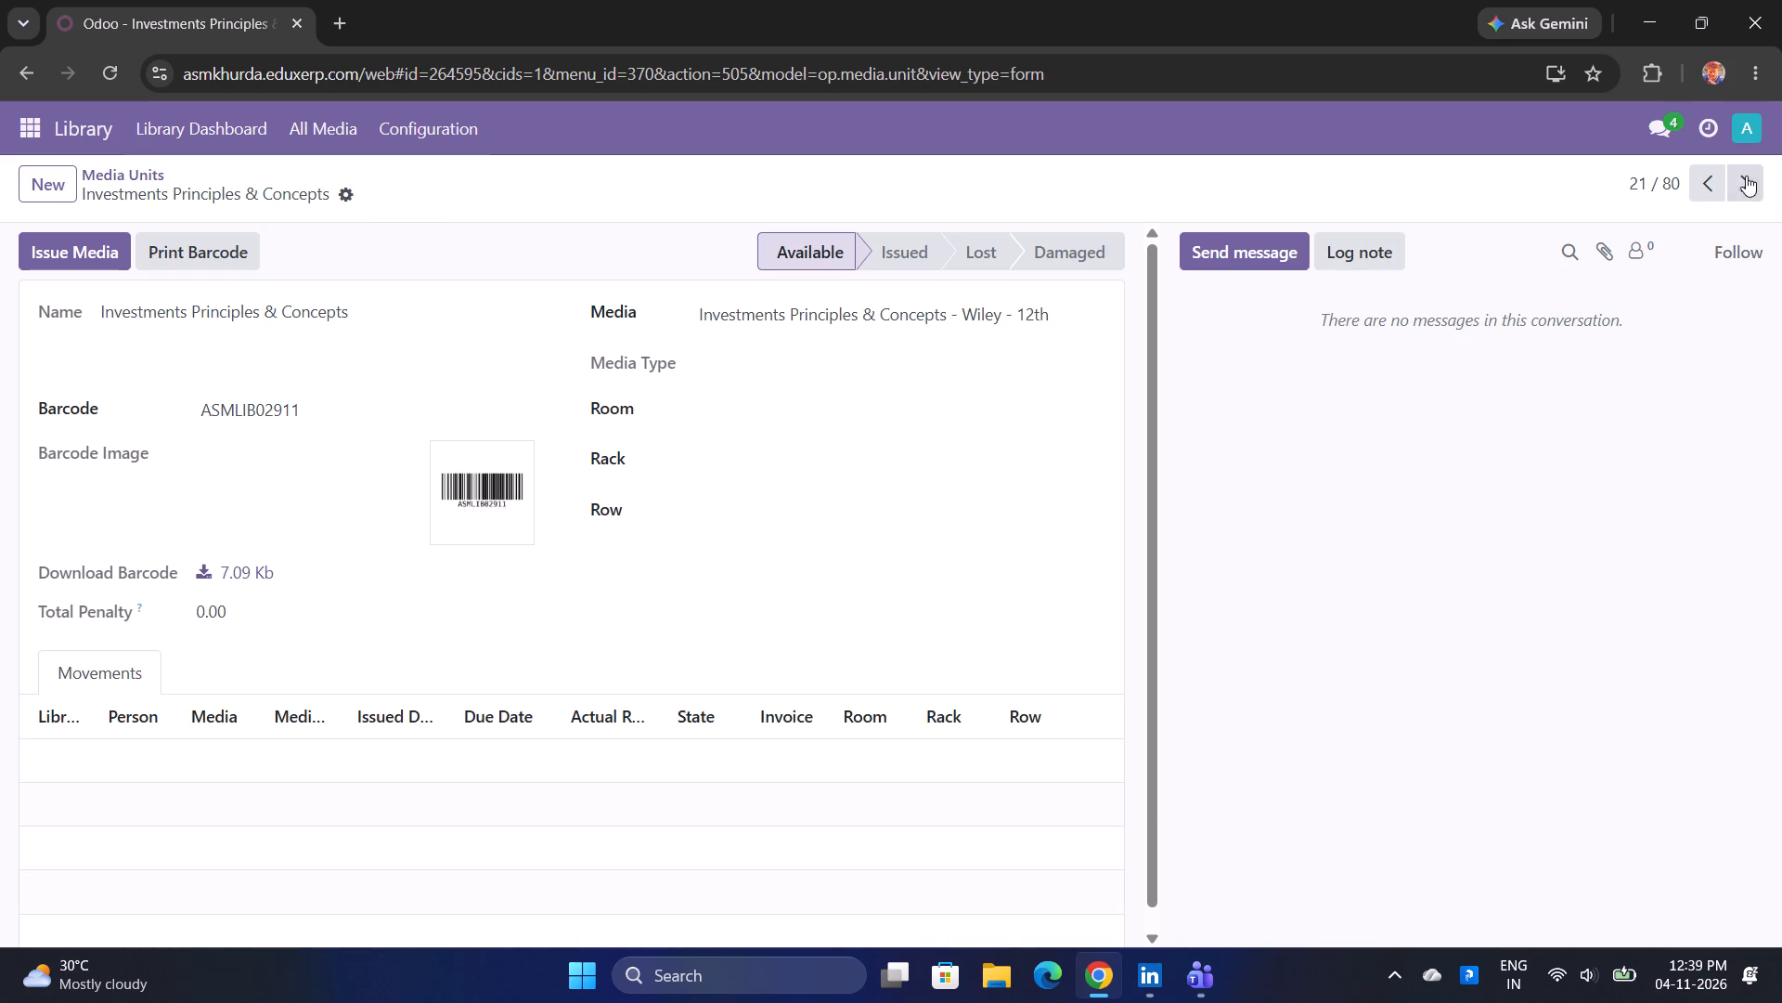
On the third Investments Principles & Concepts unit, save the barcode as ASMLIB0291, then restore it to ASMLIB02910 and save again.
click(1750, 171)
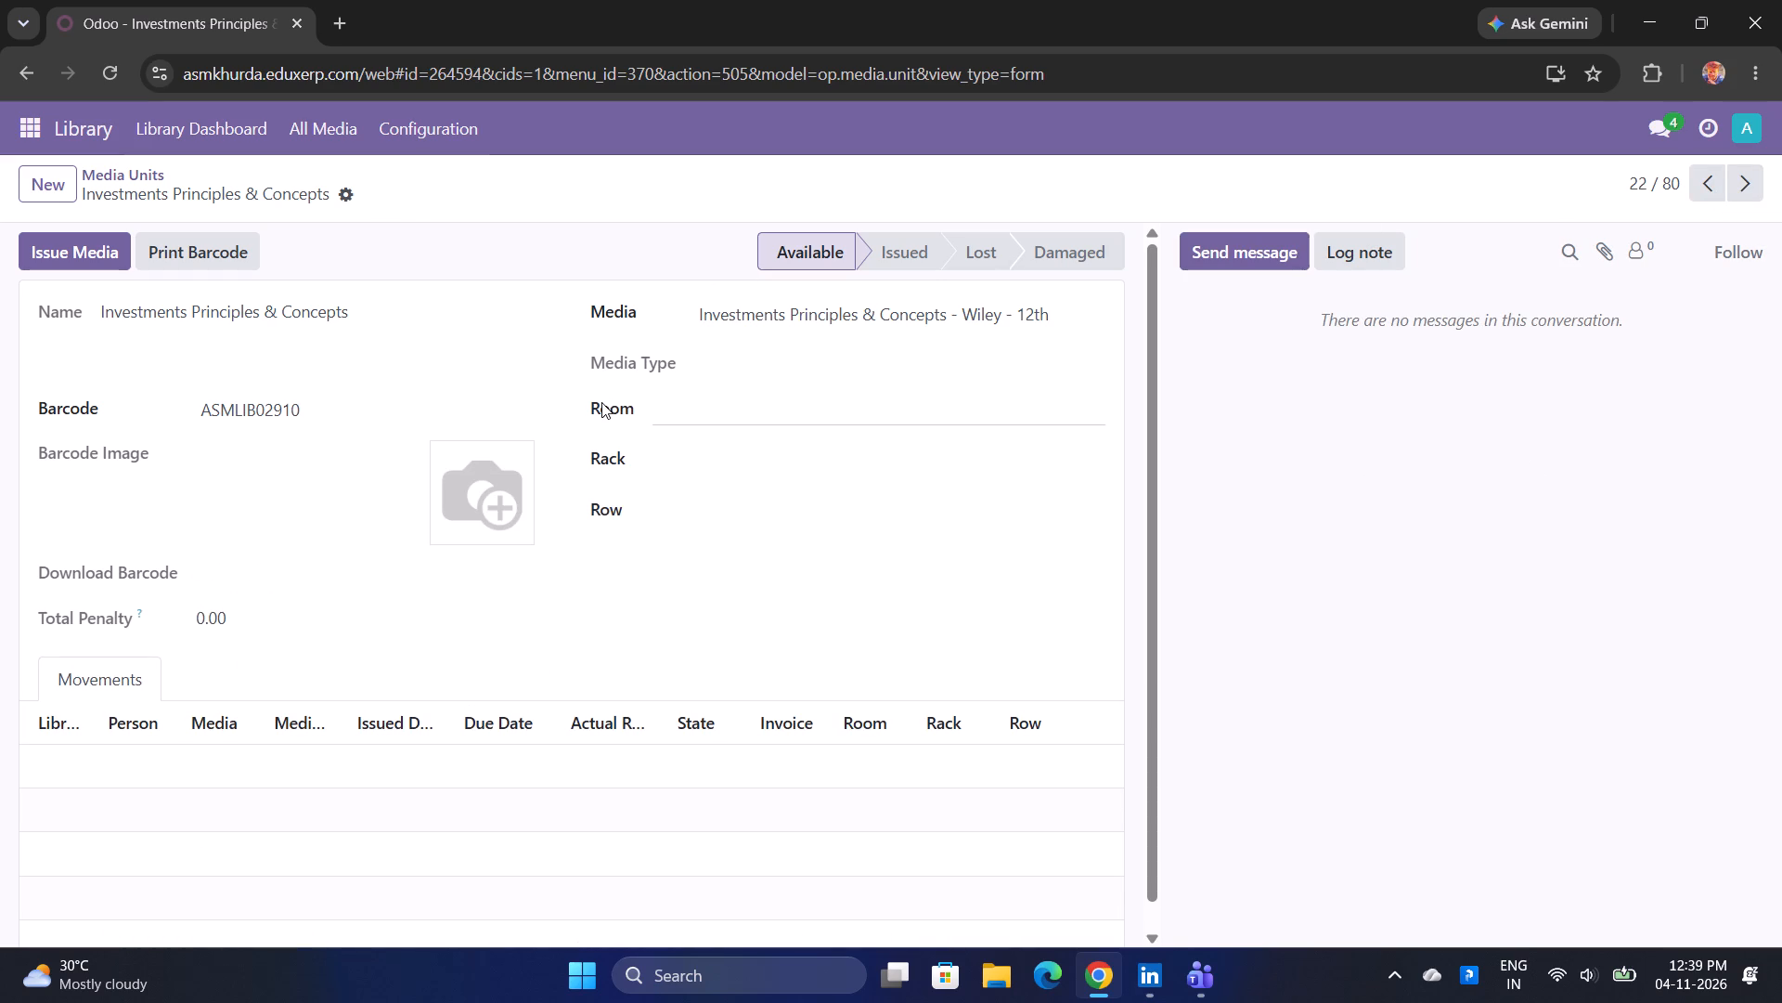
click(497, 404)
key(BackSpace)
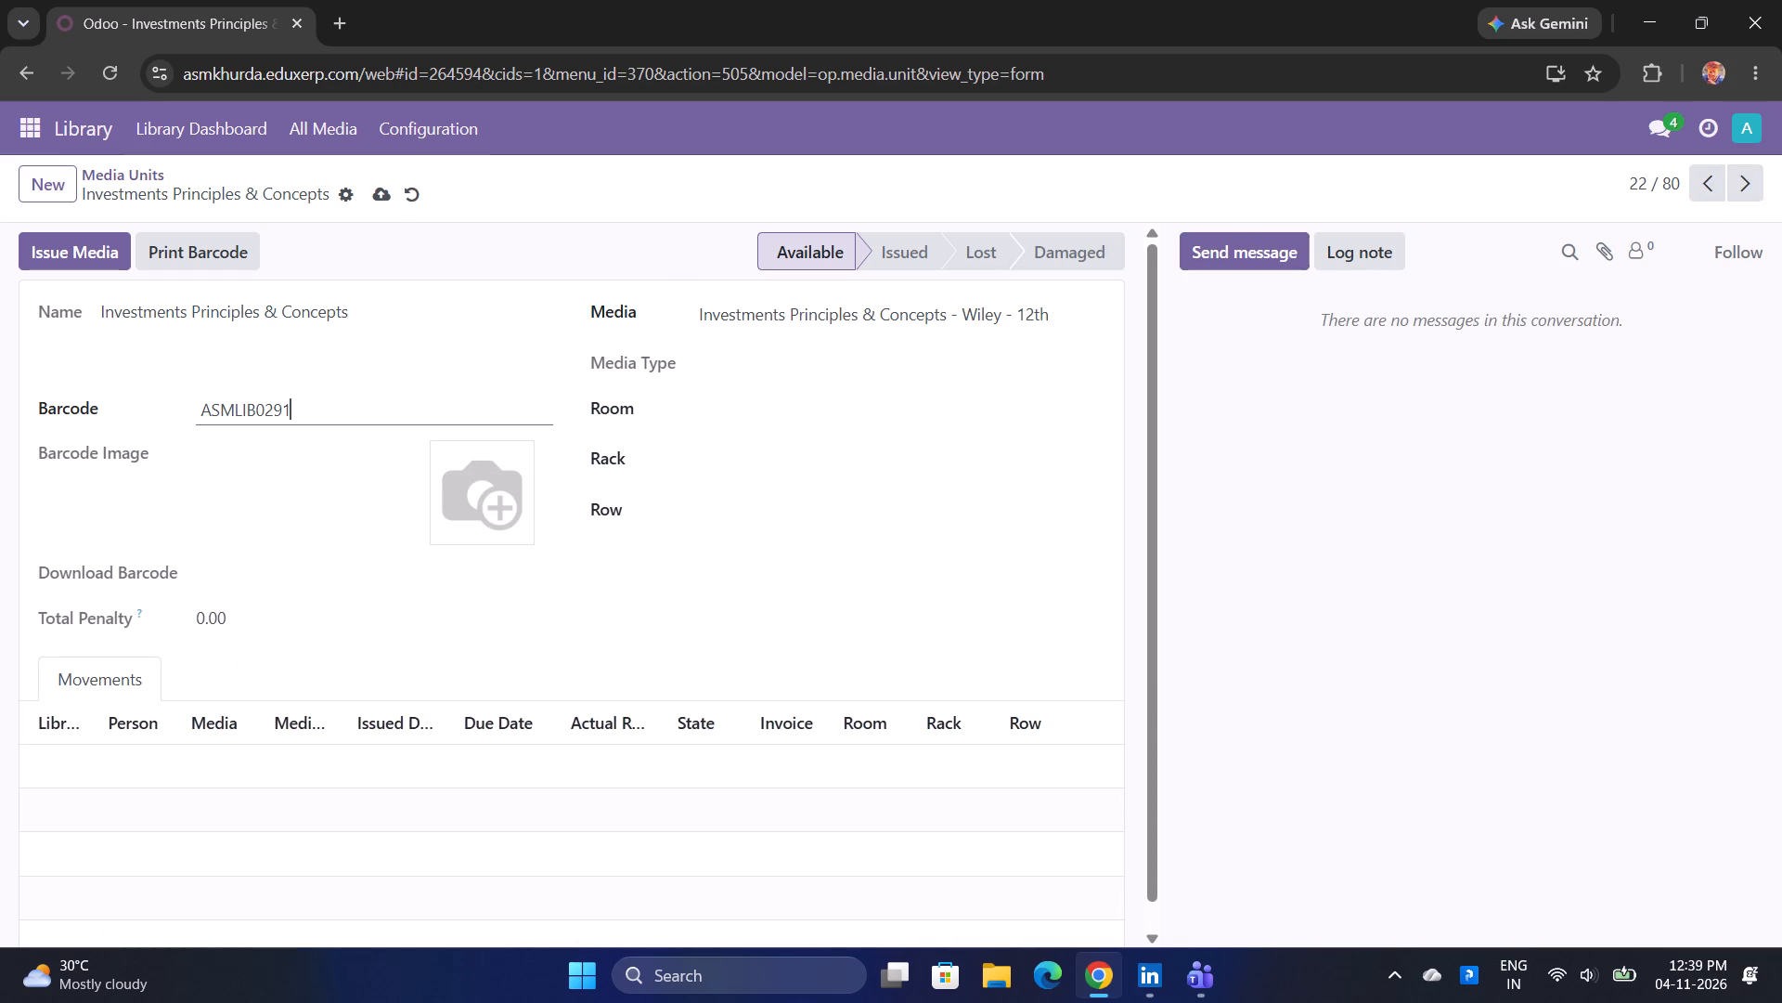
click(381, 188)
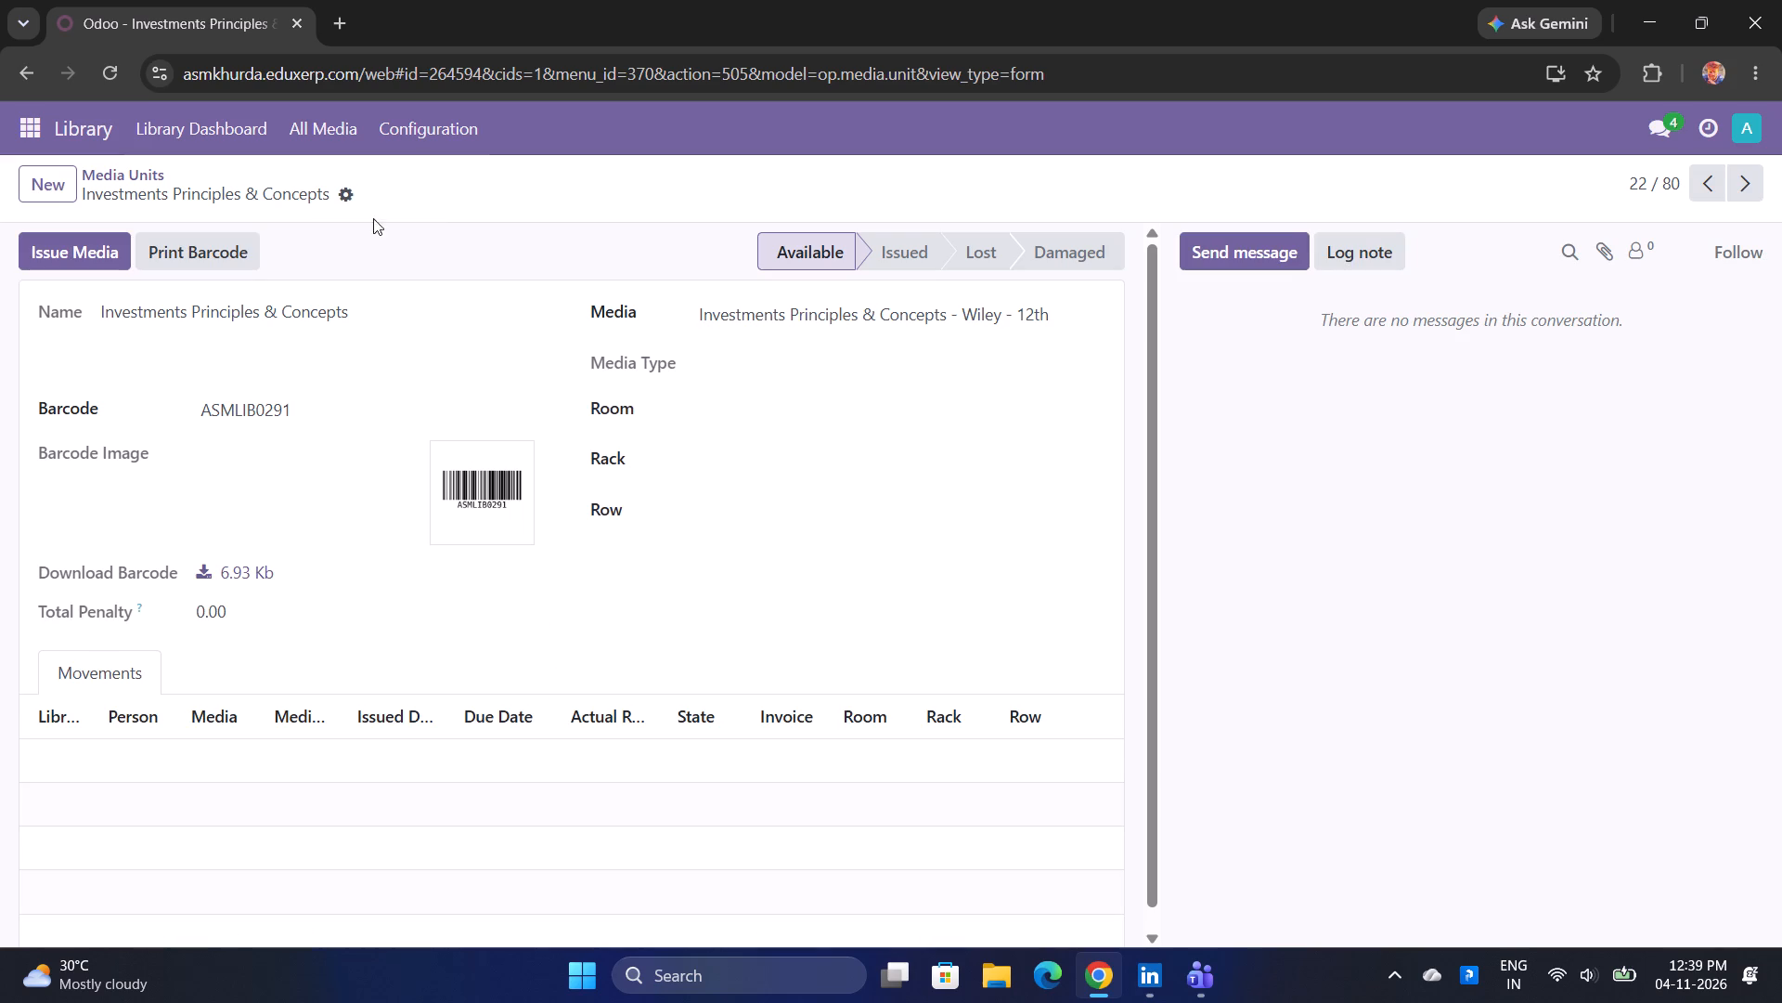
click(365, 426)
click(394, 410)
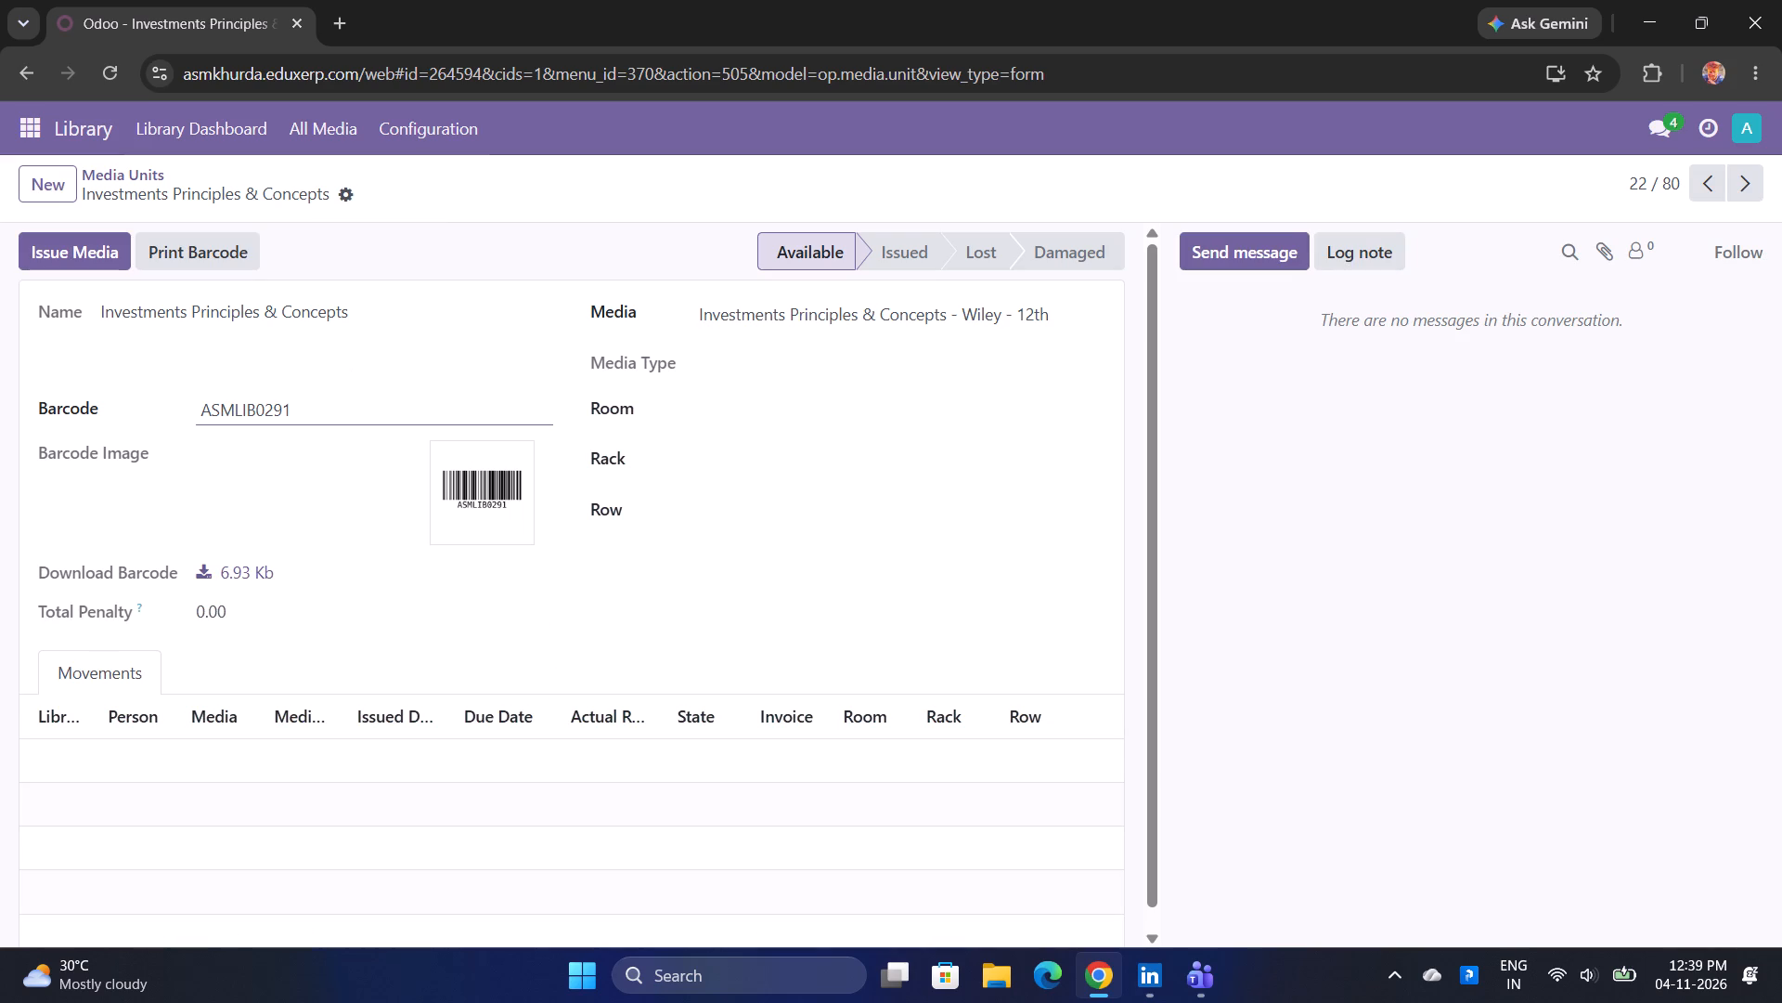
key(0)
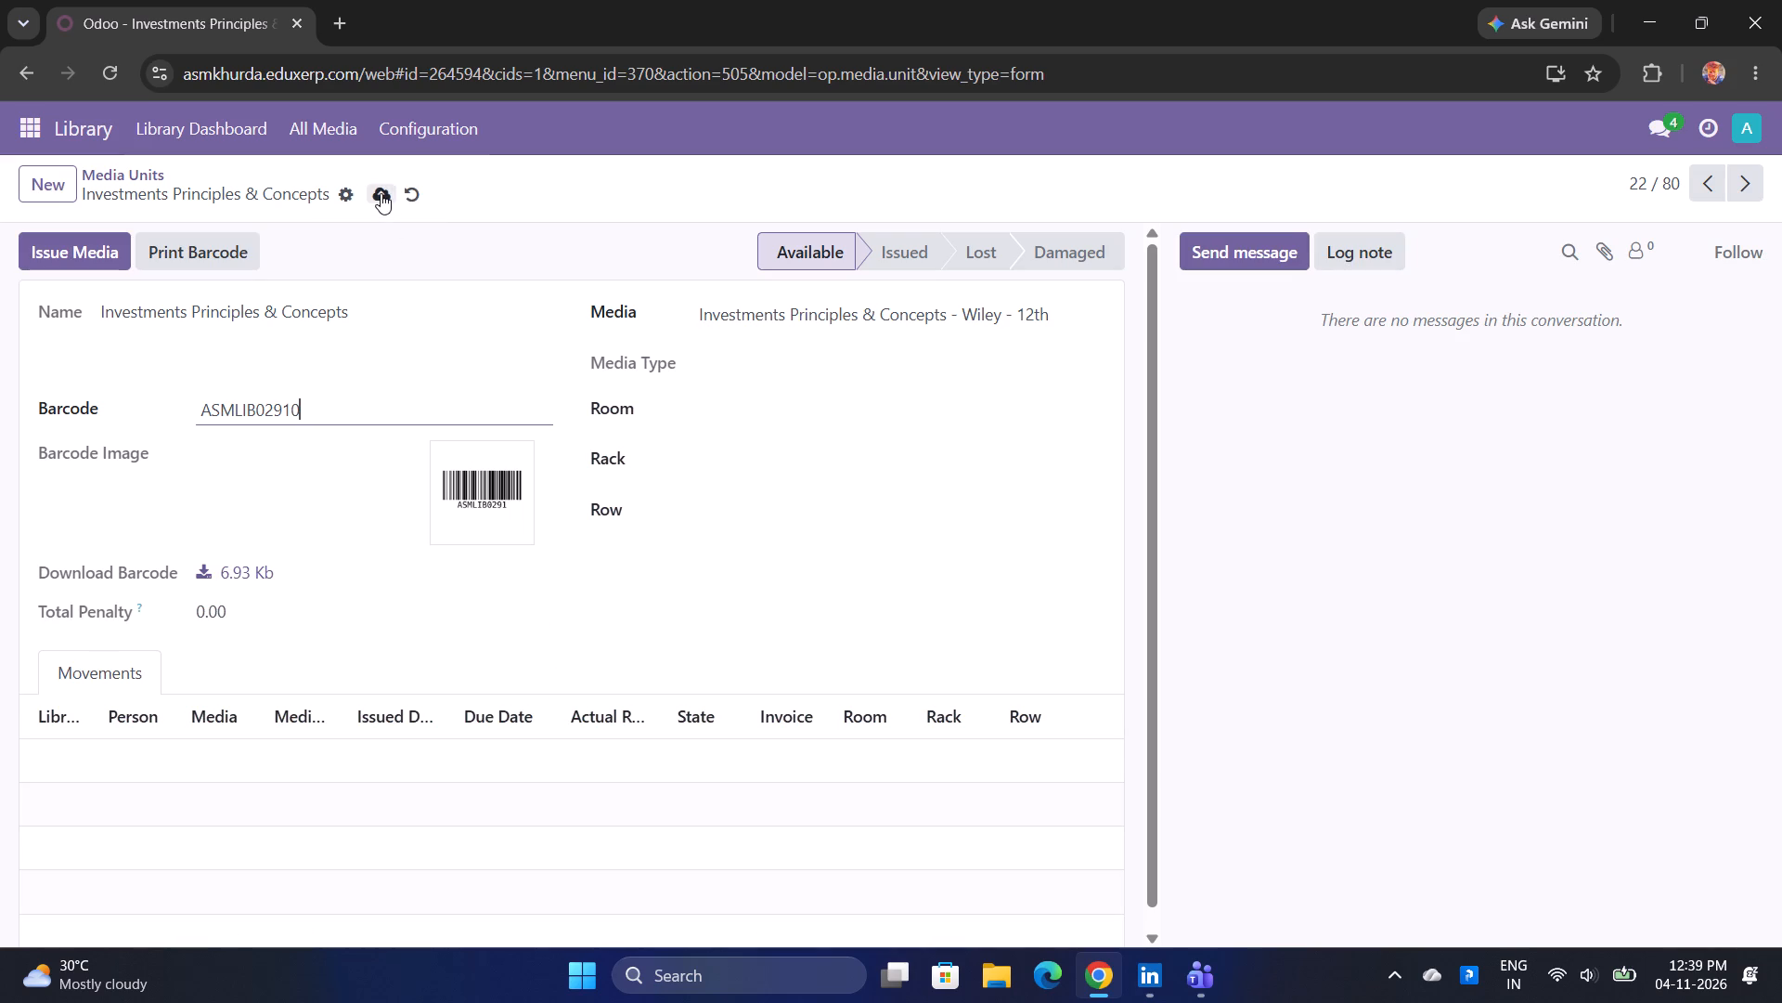
click(381, 193)
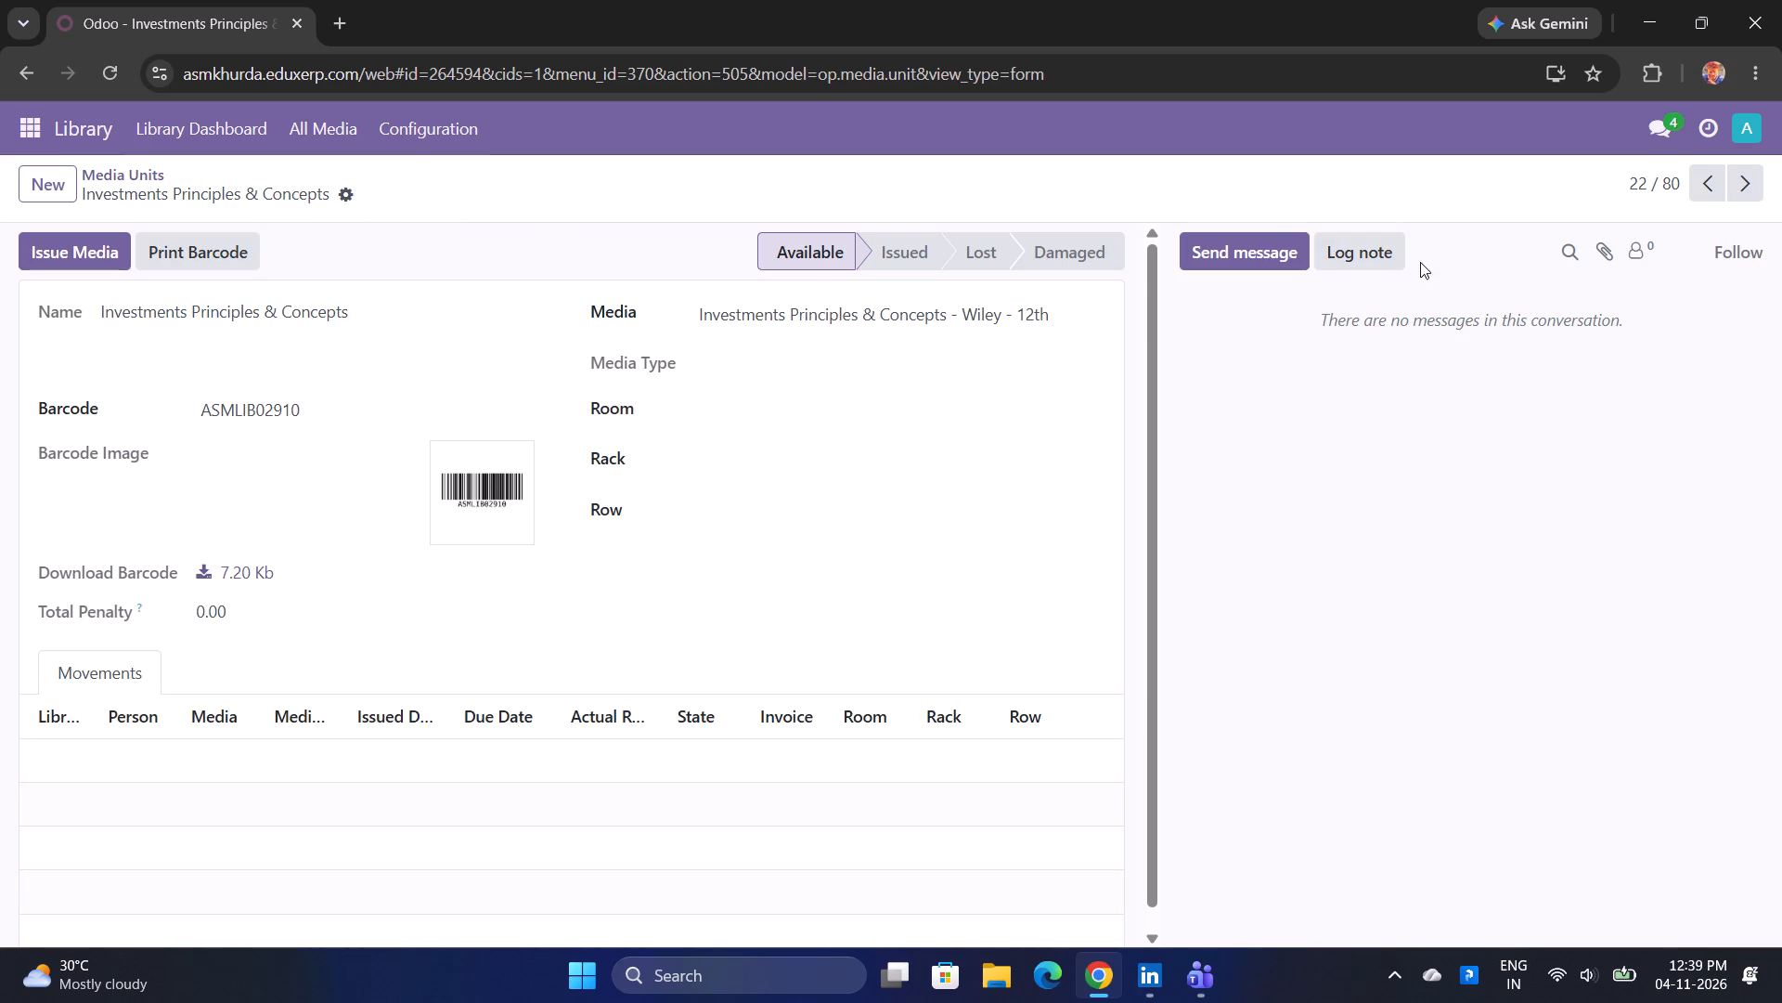
On the fourth Investments Principles & Concepts unit, save the barcode as ASMLIB0290, then restore it to ASMLIB02905 and save again.
click(1748, 179)
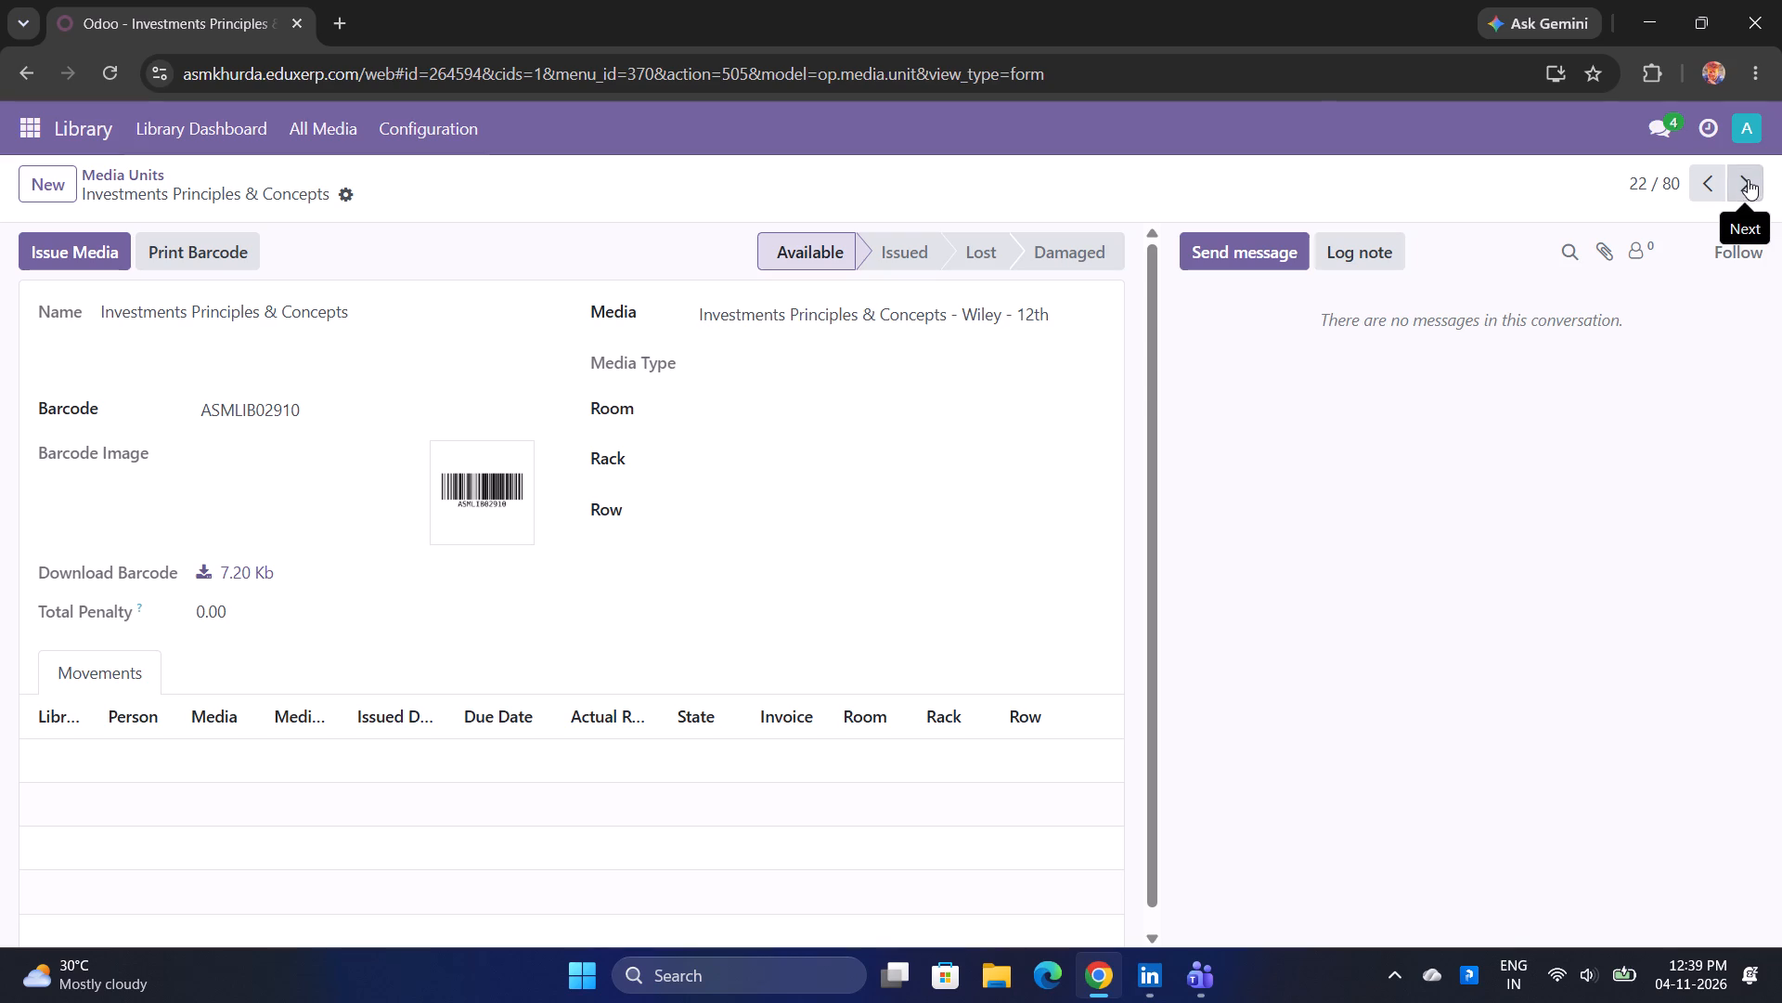
click(484, 419)
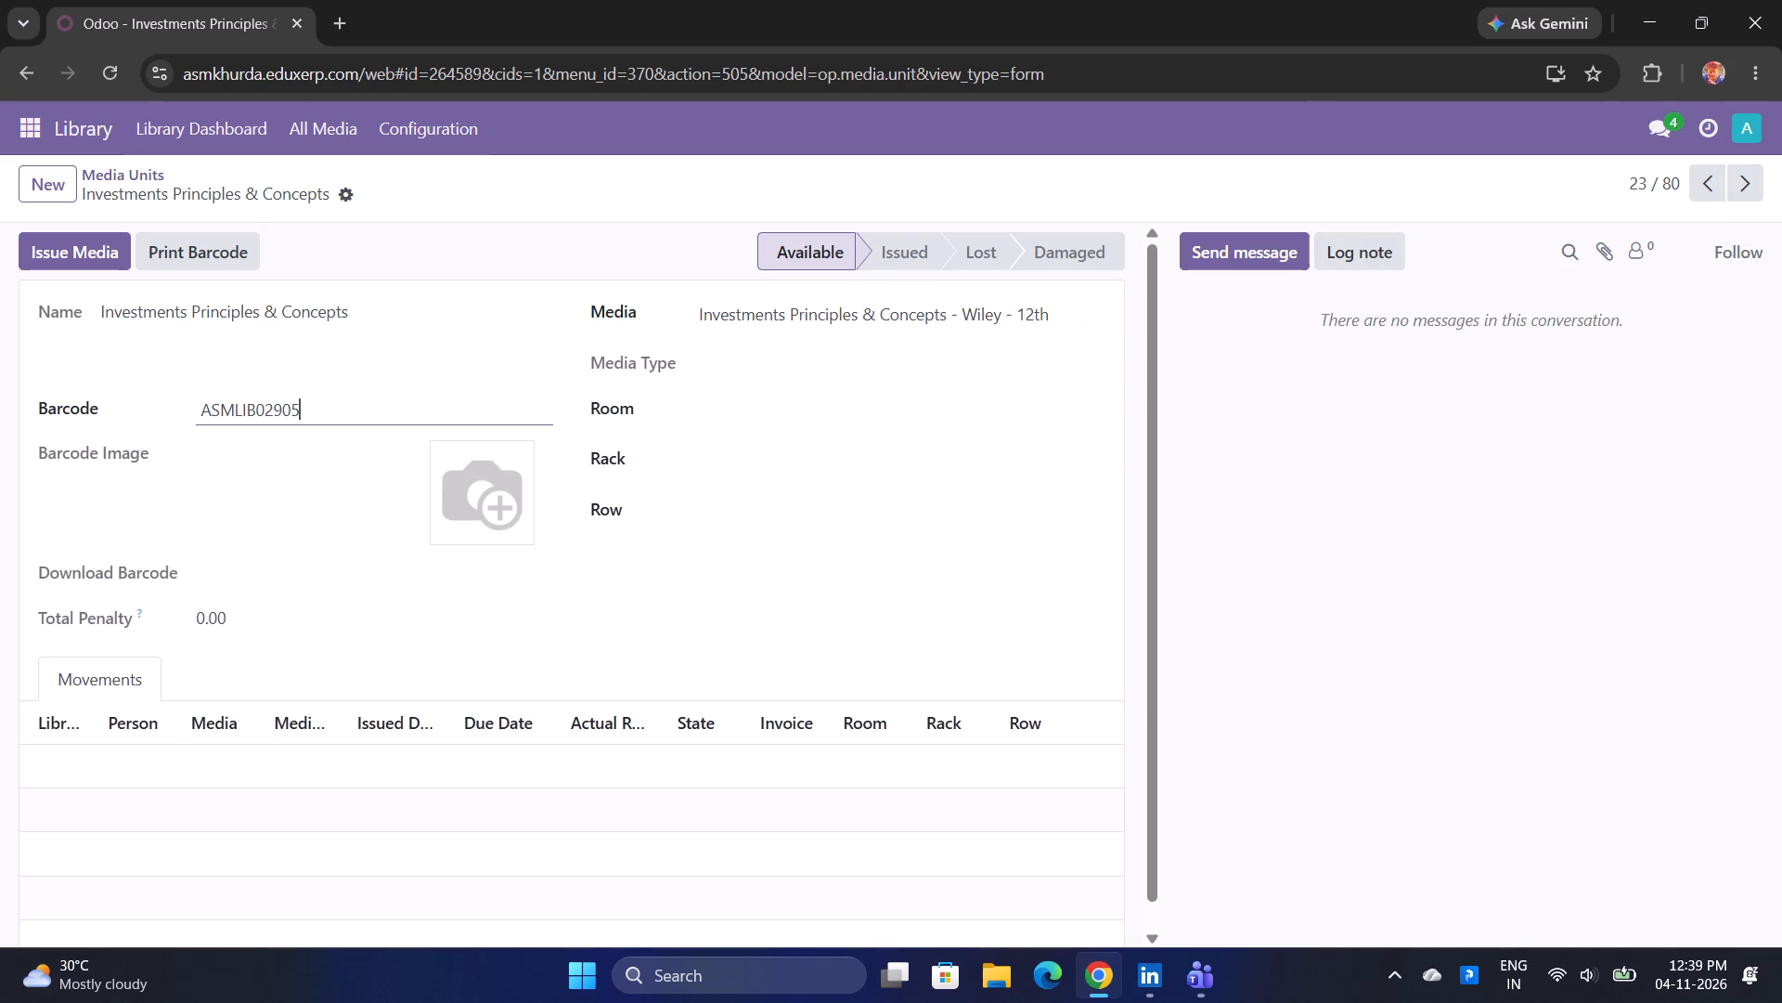
key(BackSpace)
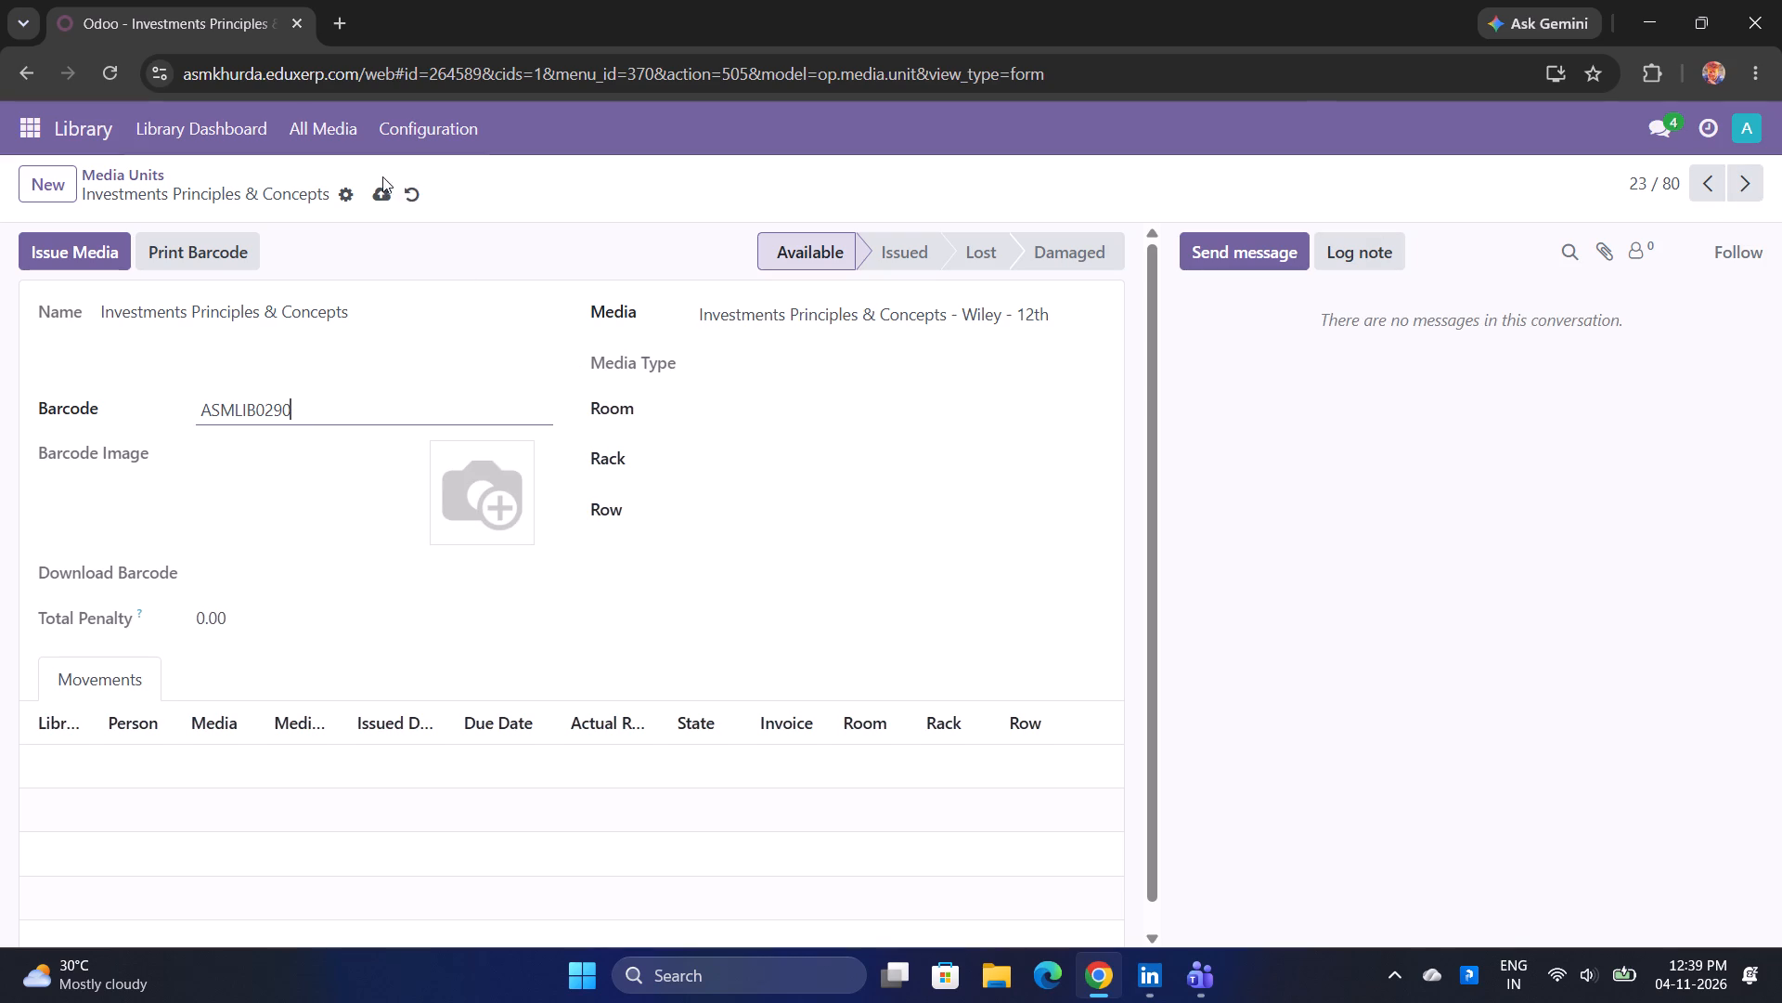
click(379, 190)
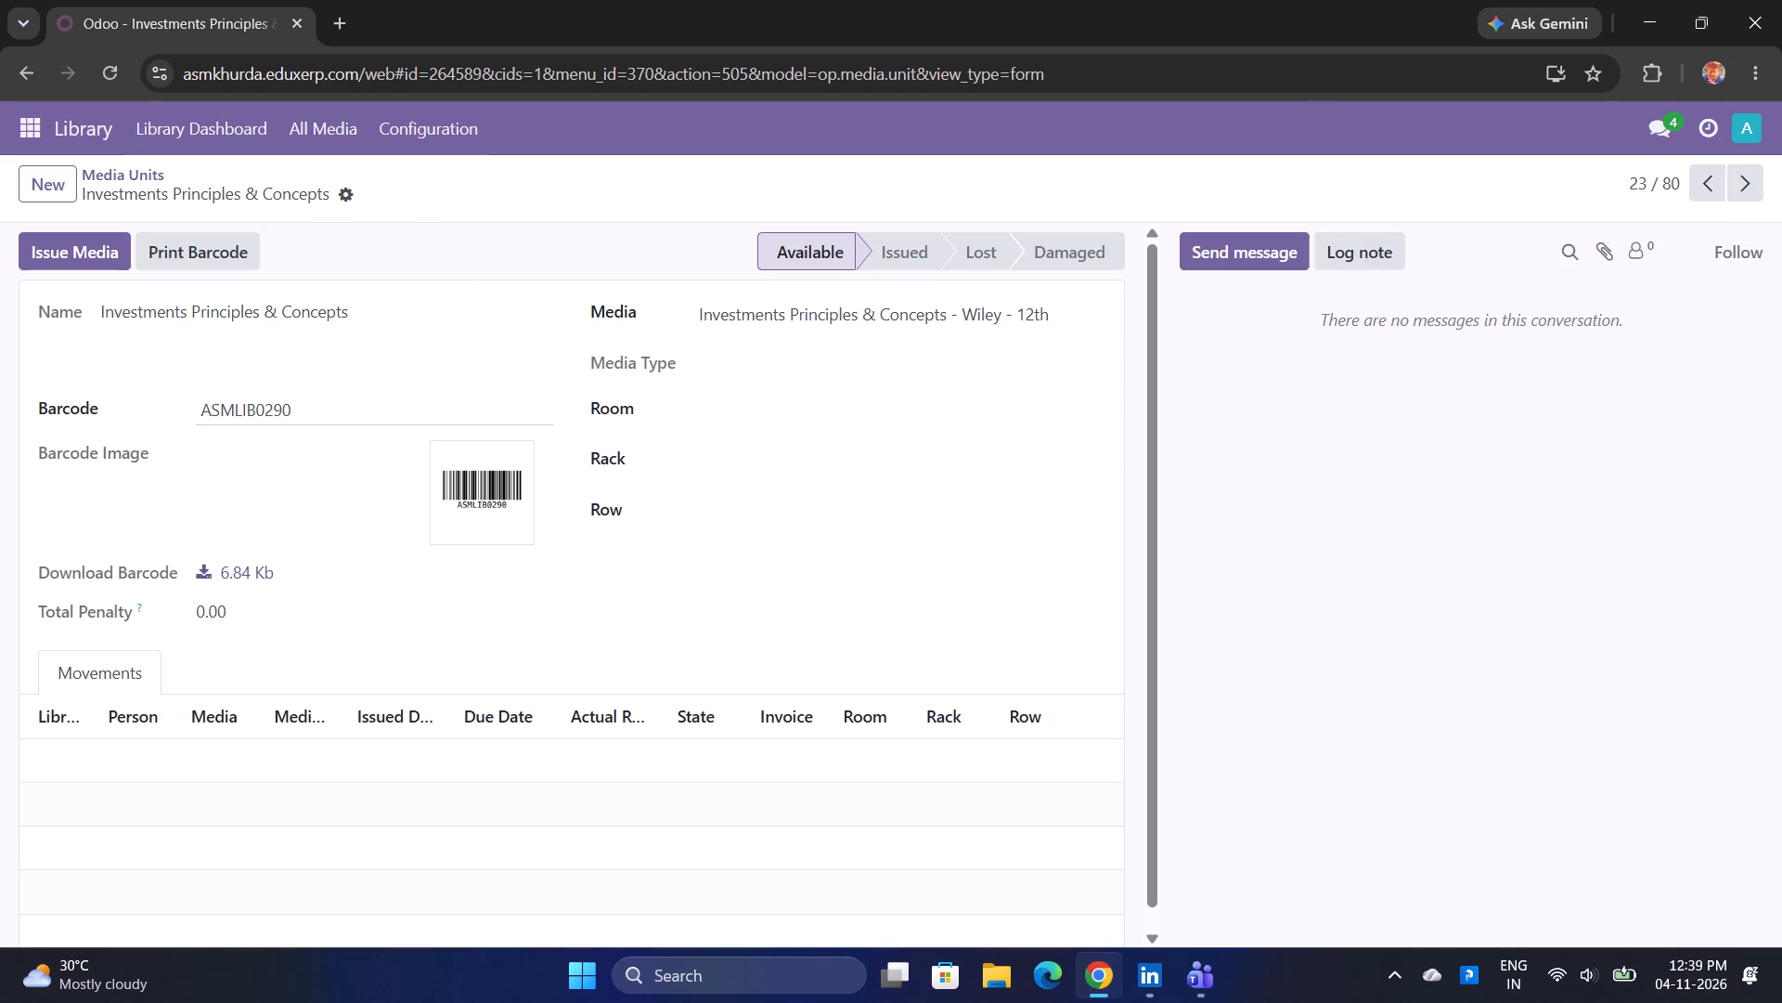
click(324, 405)
key(5)
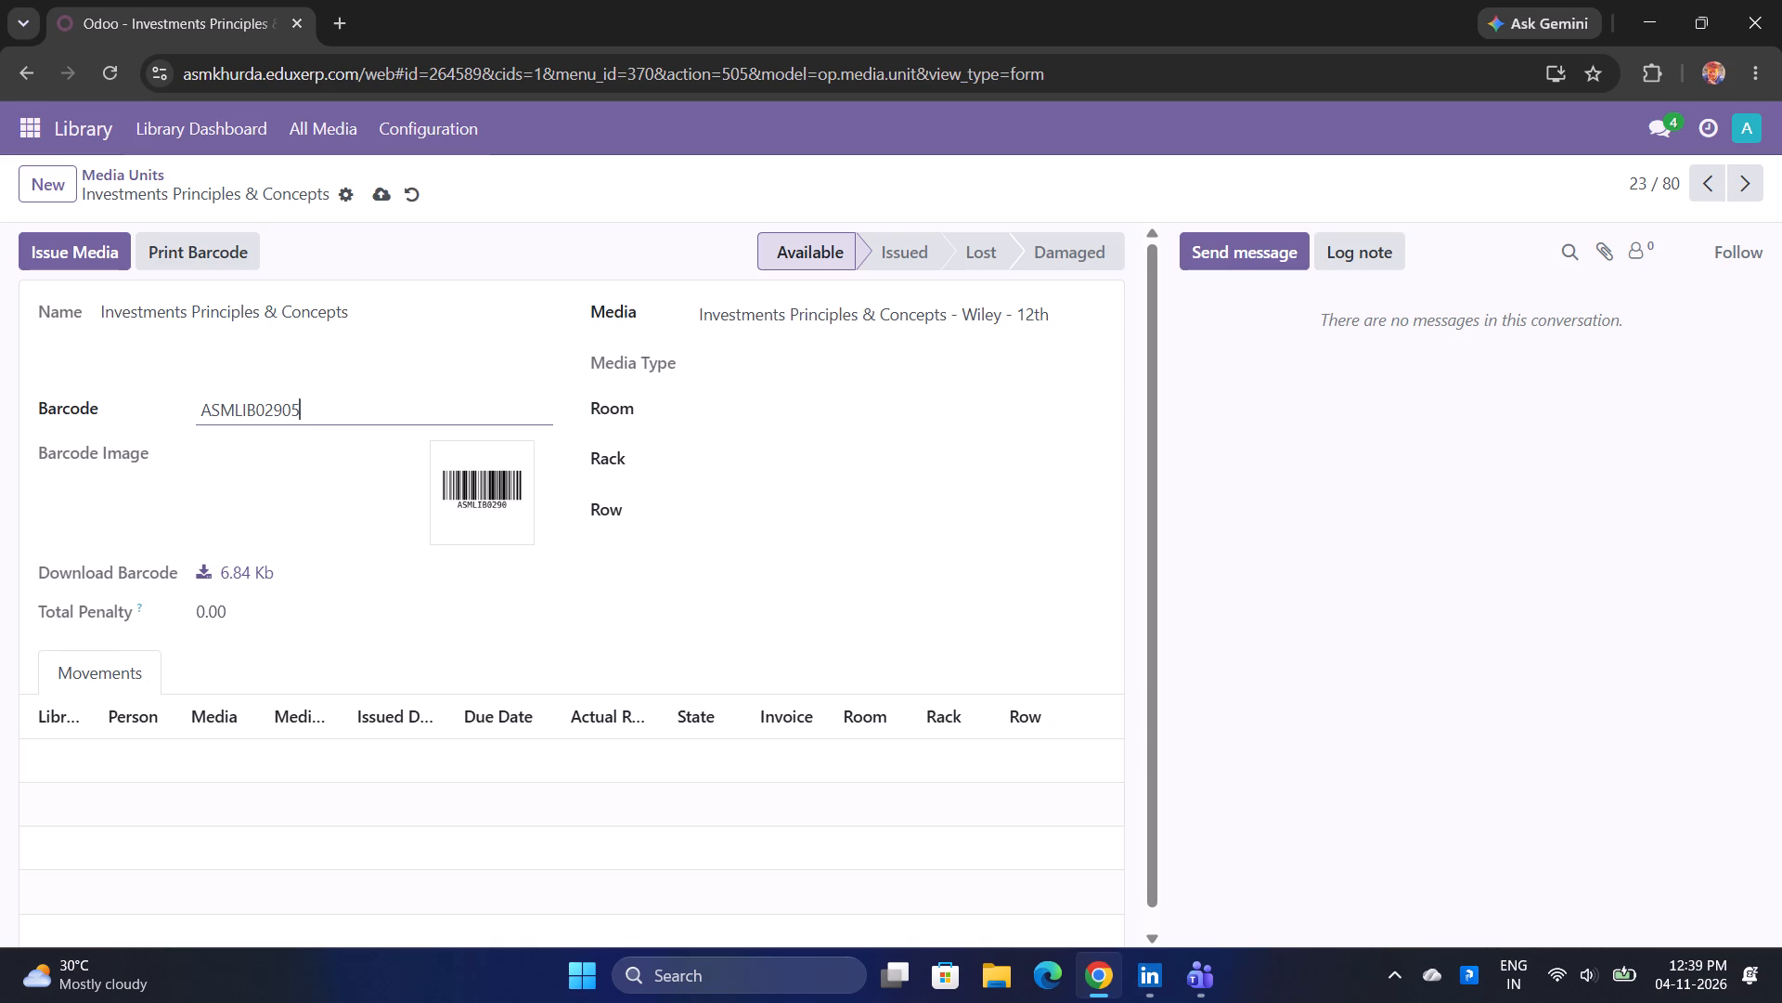
click(376, 194)
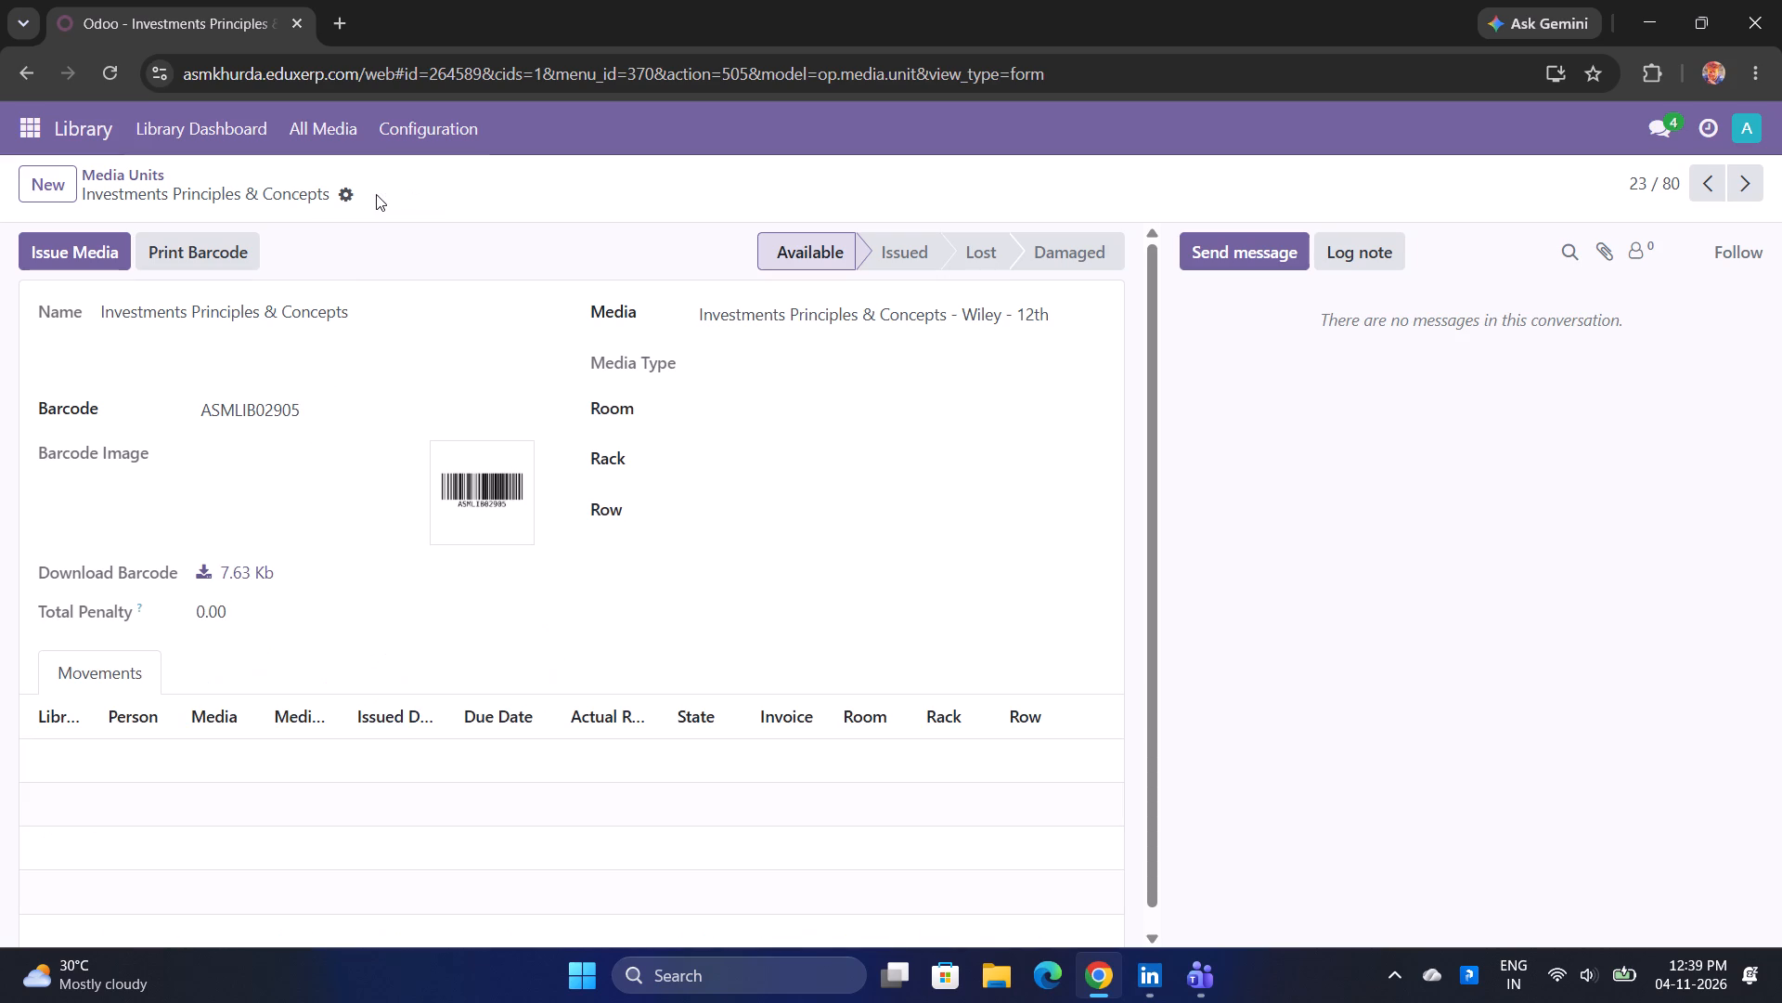
On the fifth Investments Principles & Concepts unit, save the barcode as ASMLIB0290, then restore it to ASMLIB02906 and save again.
click(1742, 184)
click(358, 422)
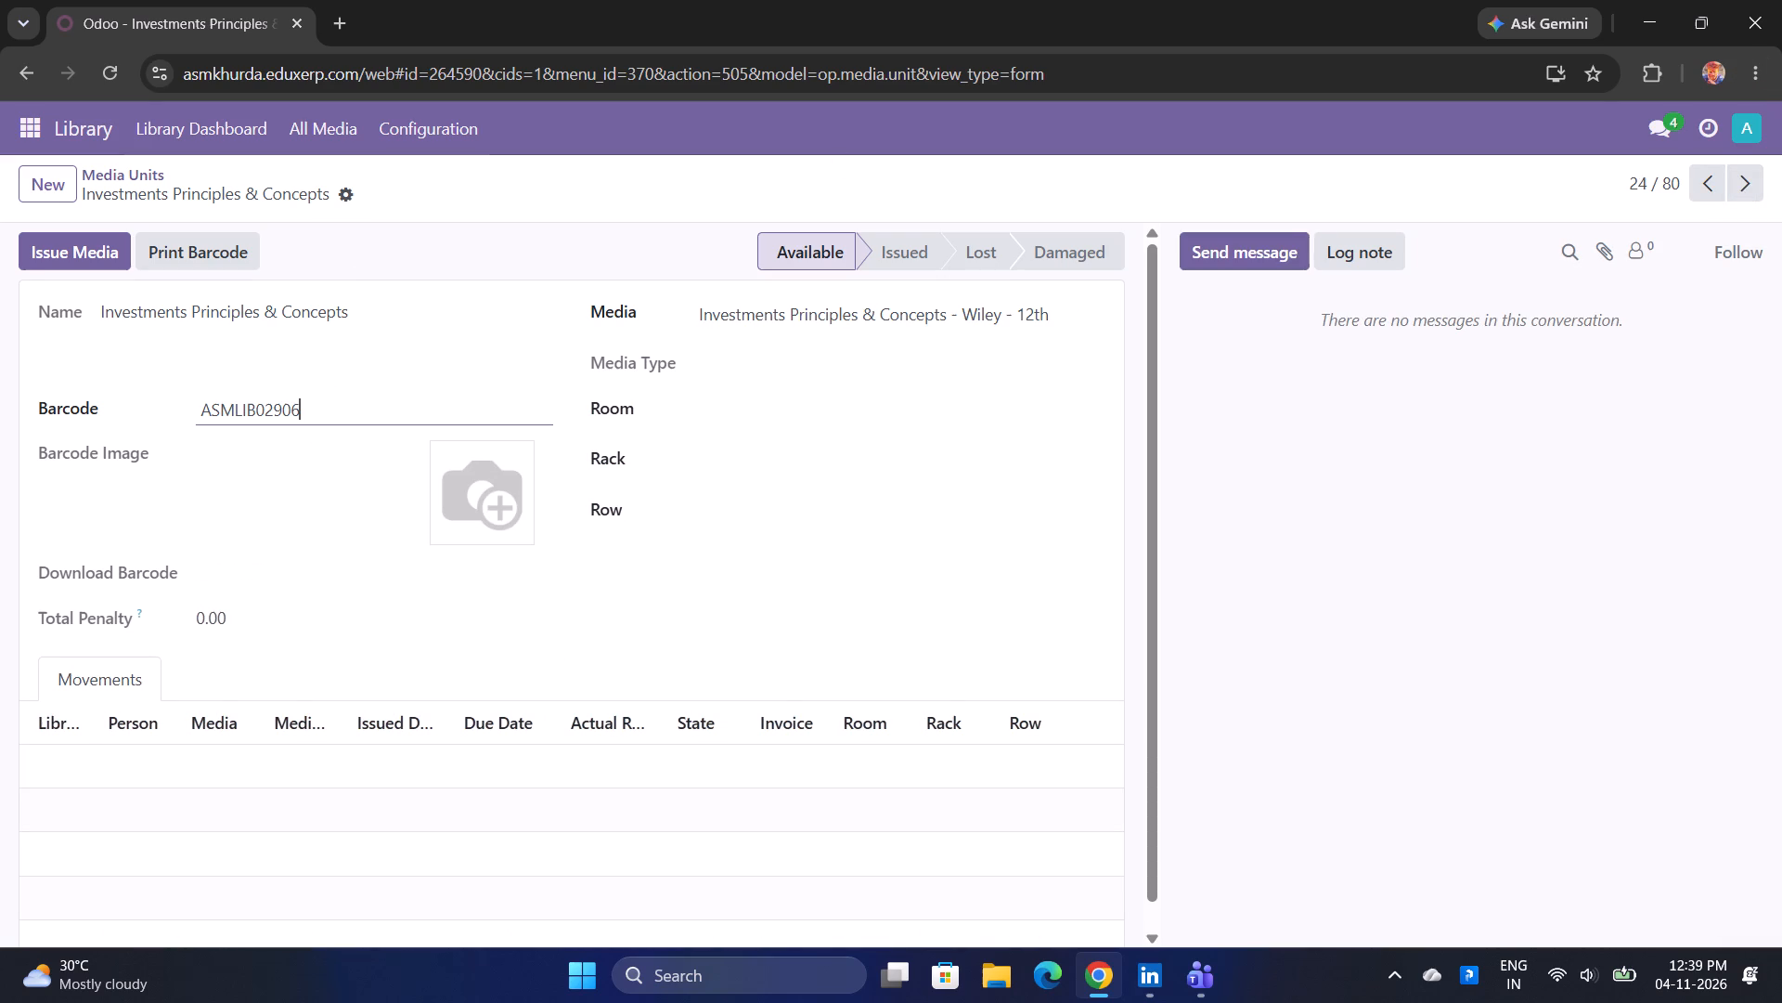
key(BackSpace)
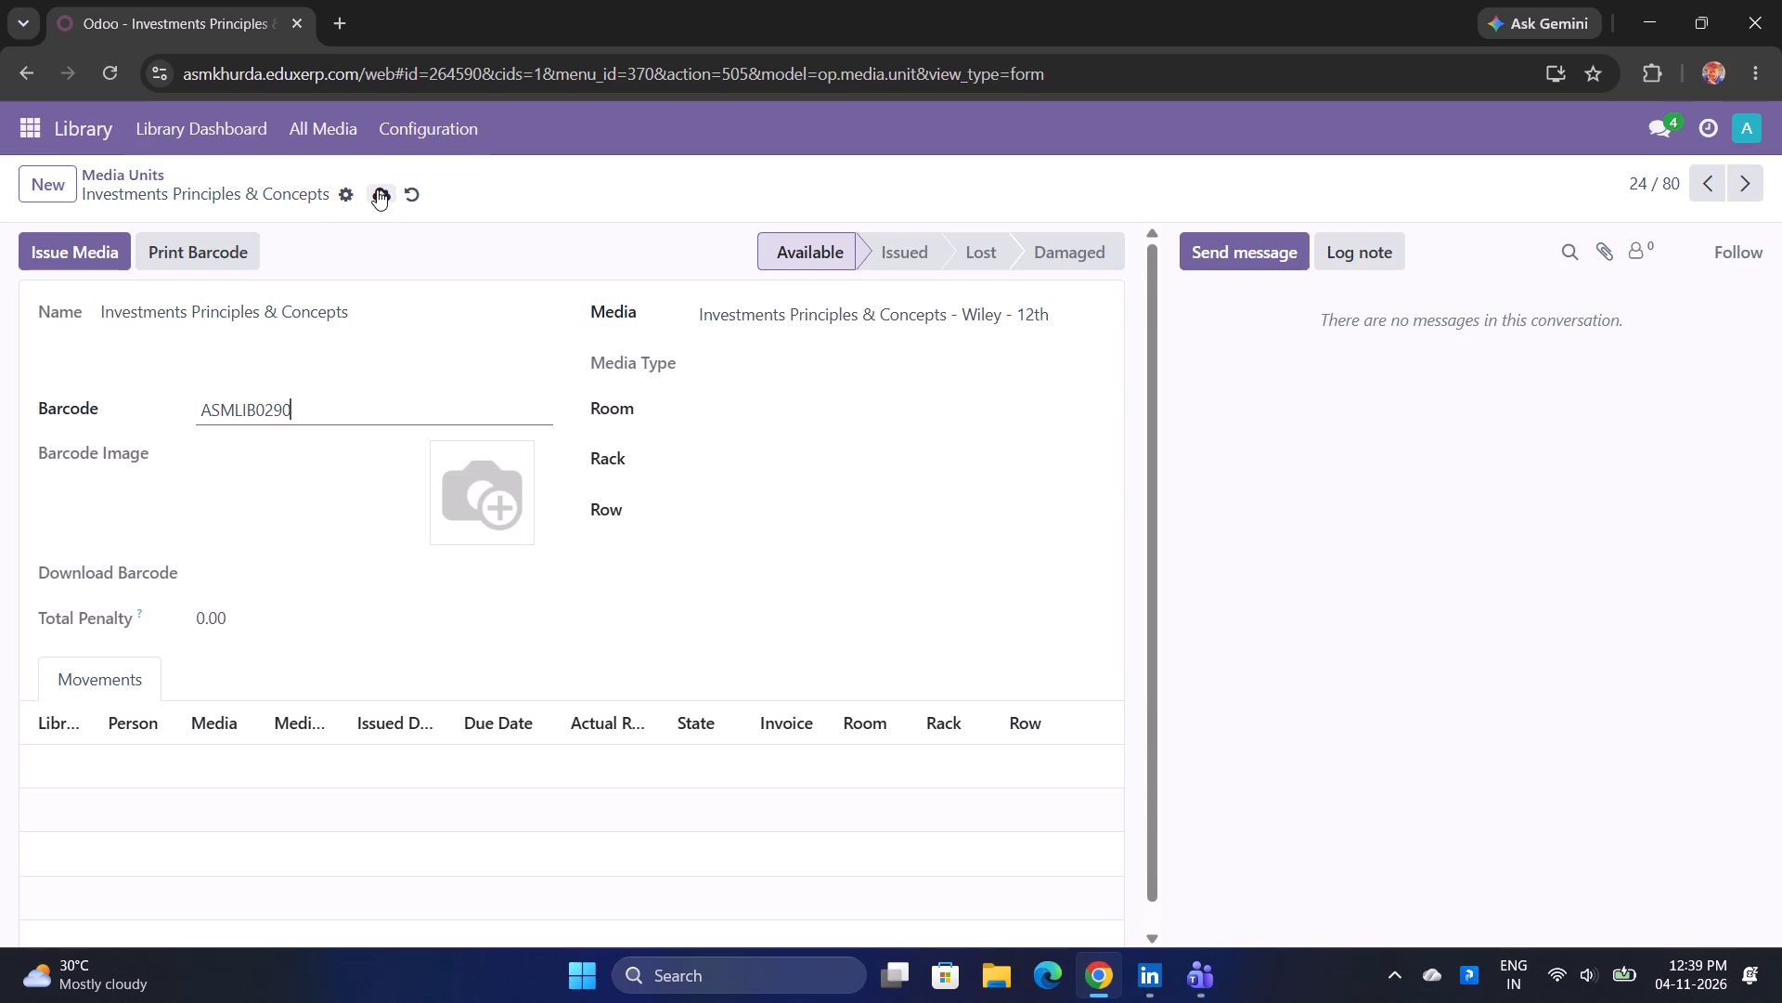
click(378, 189)
click(367, 401)
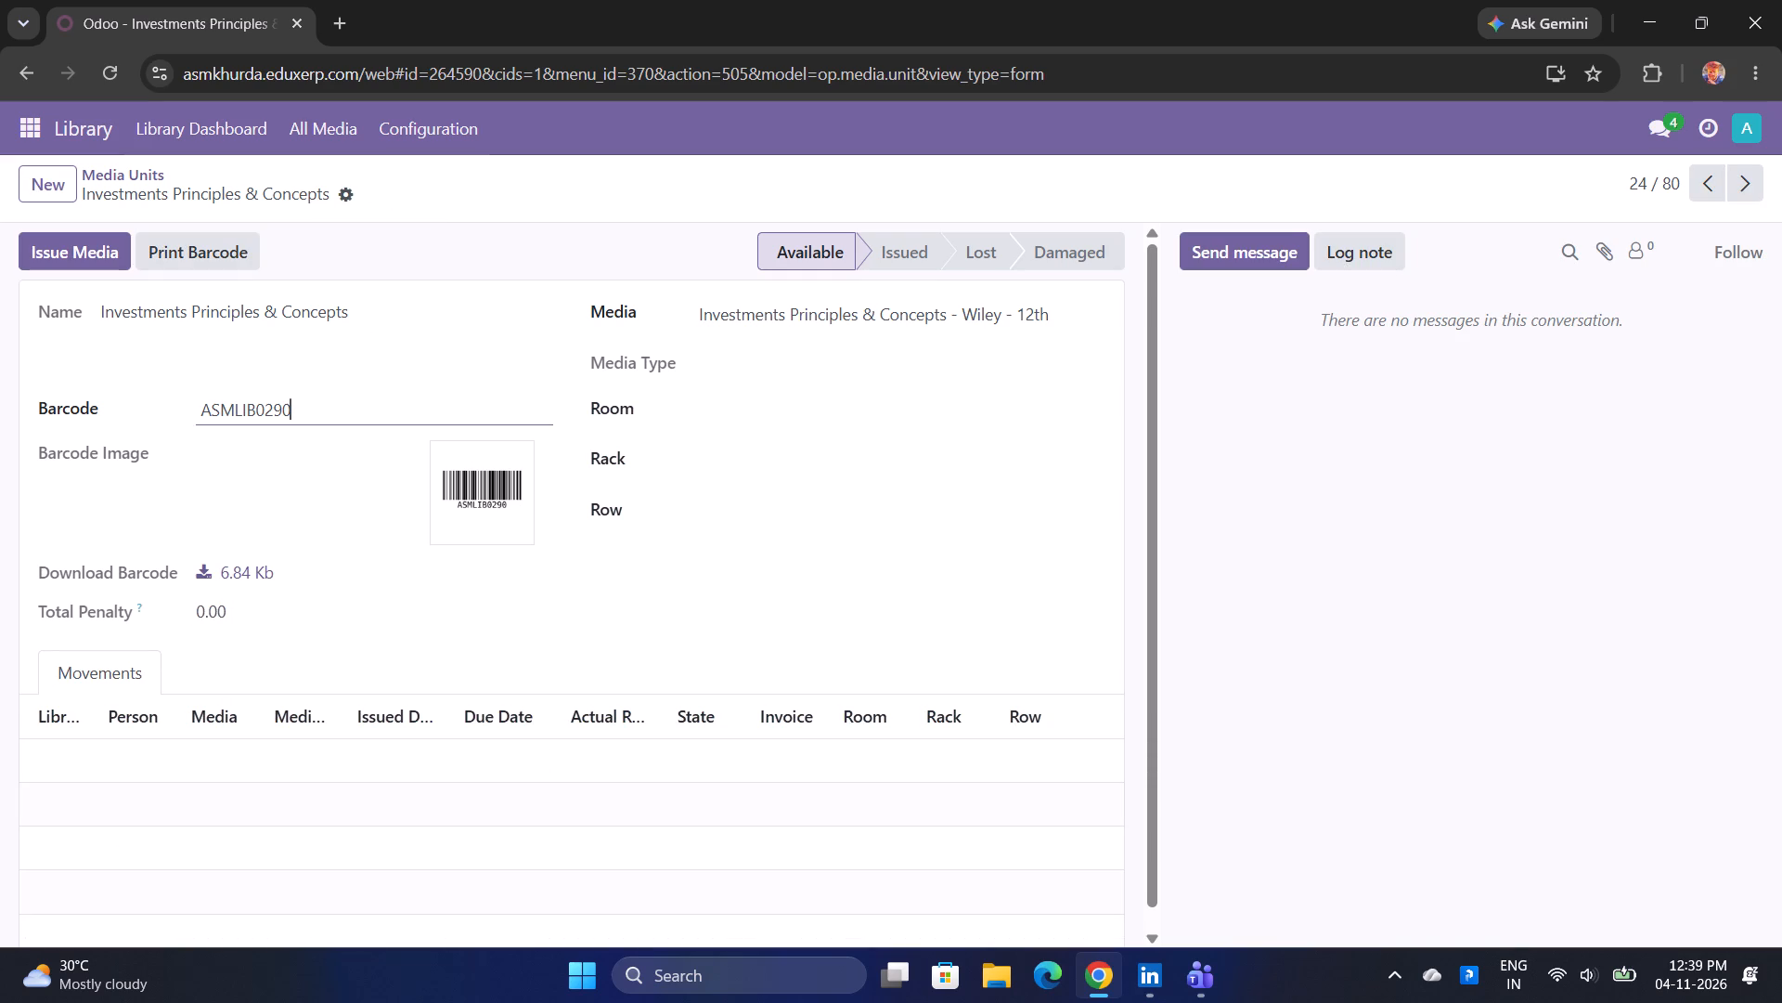
key(6)
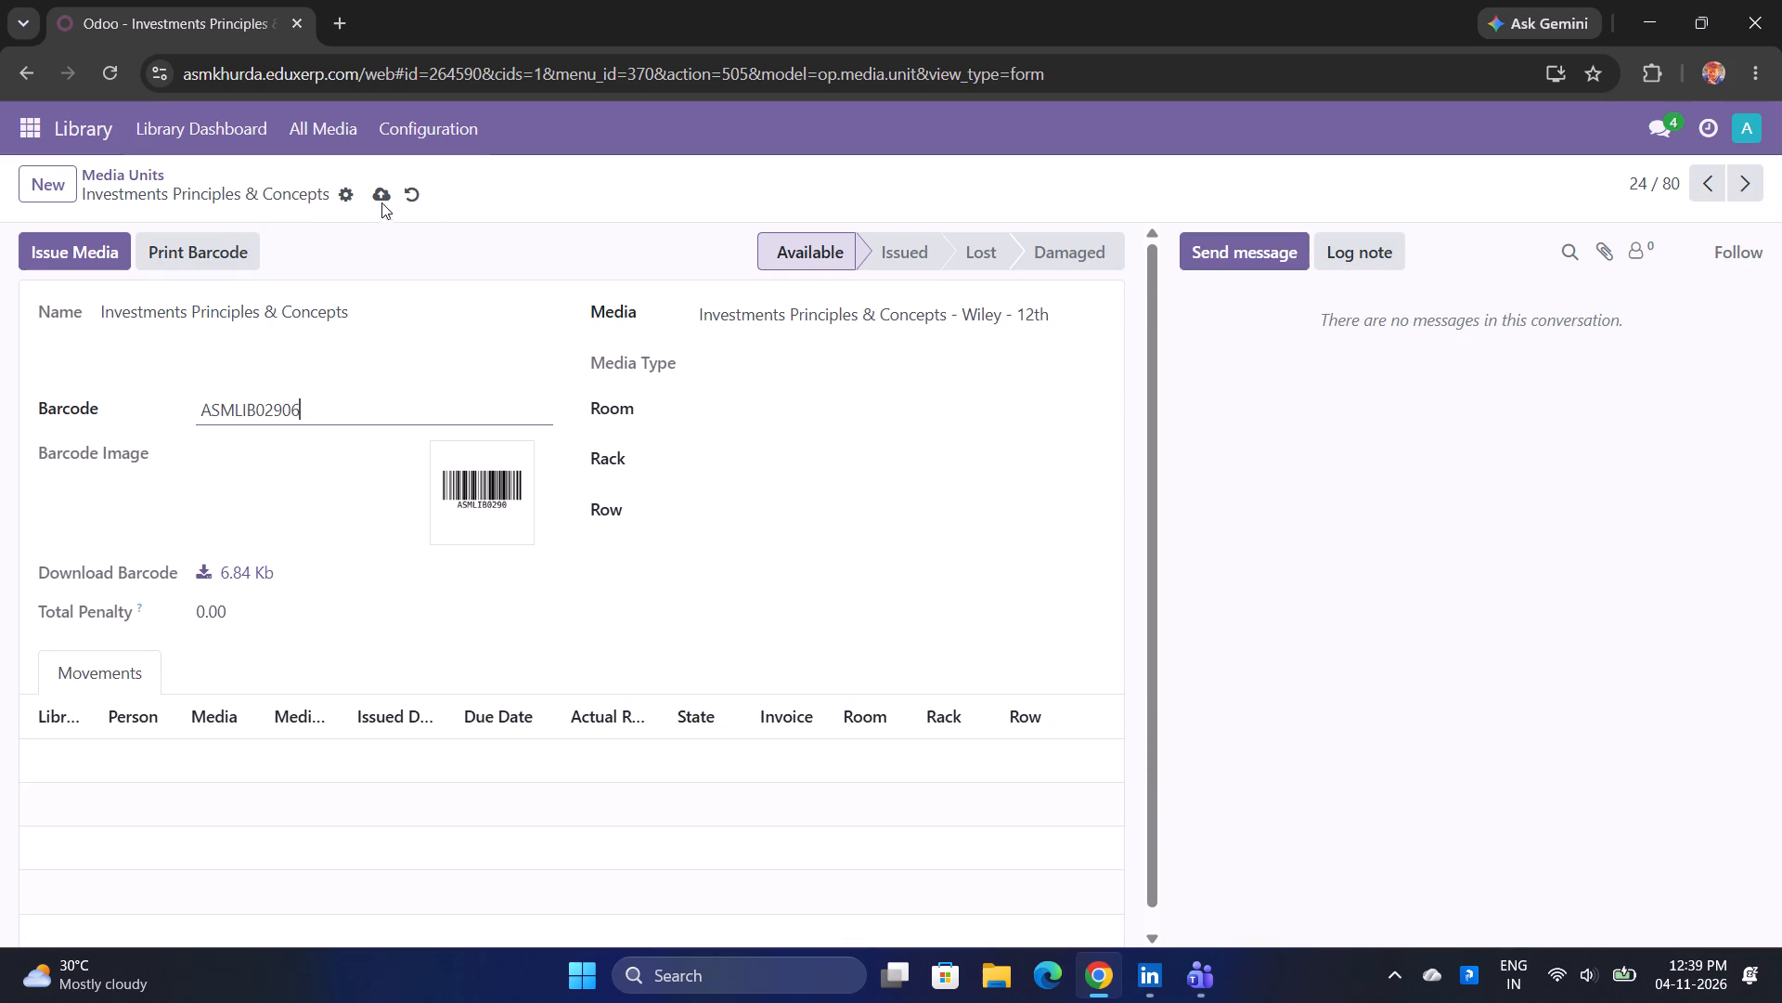
click(380, 189)
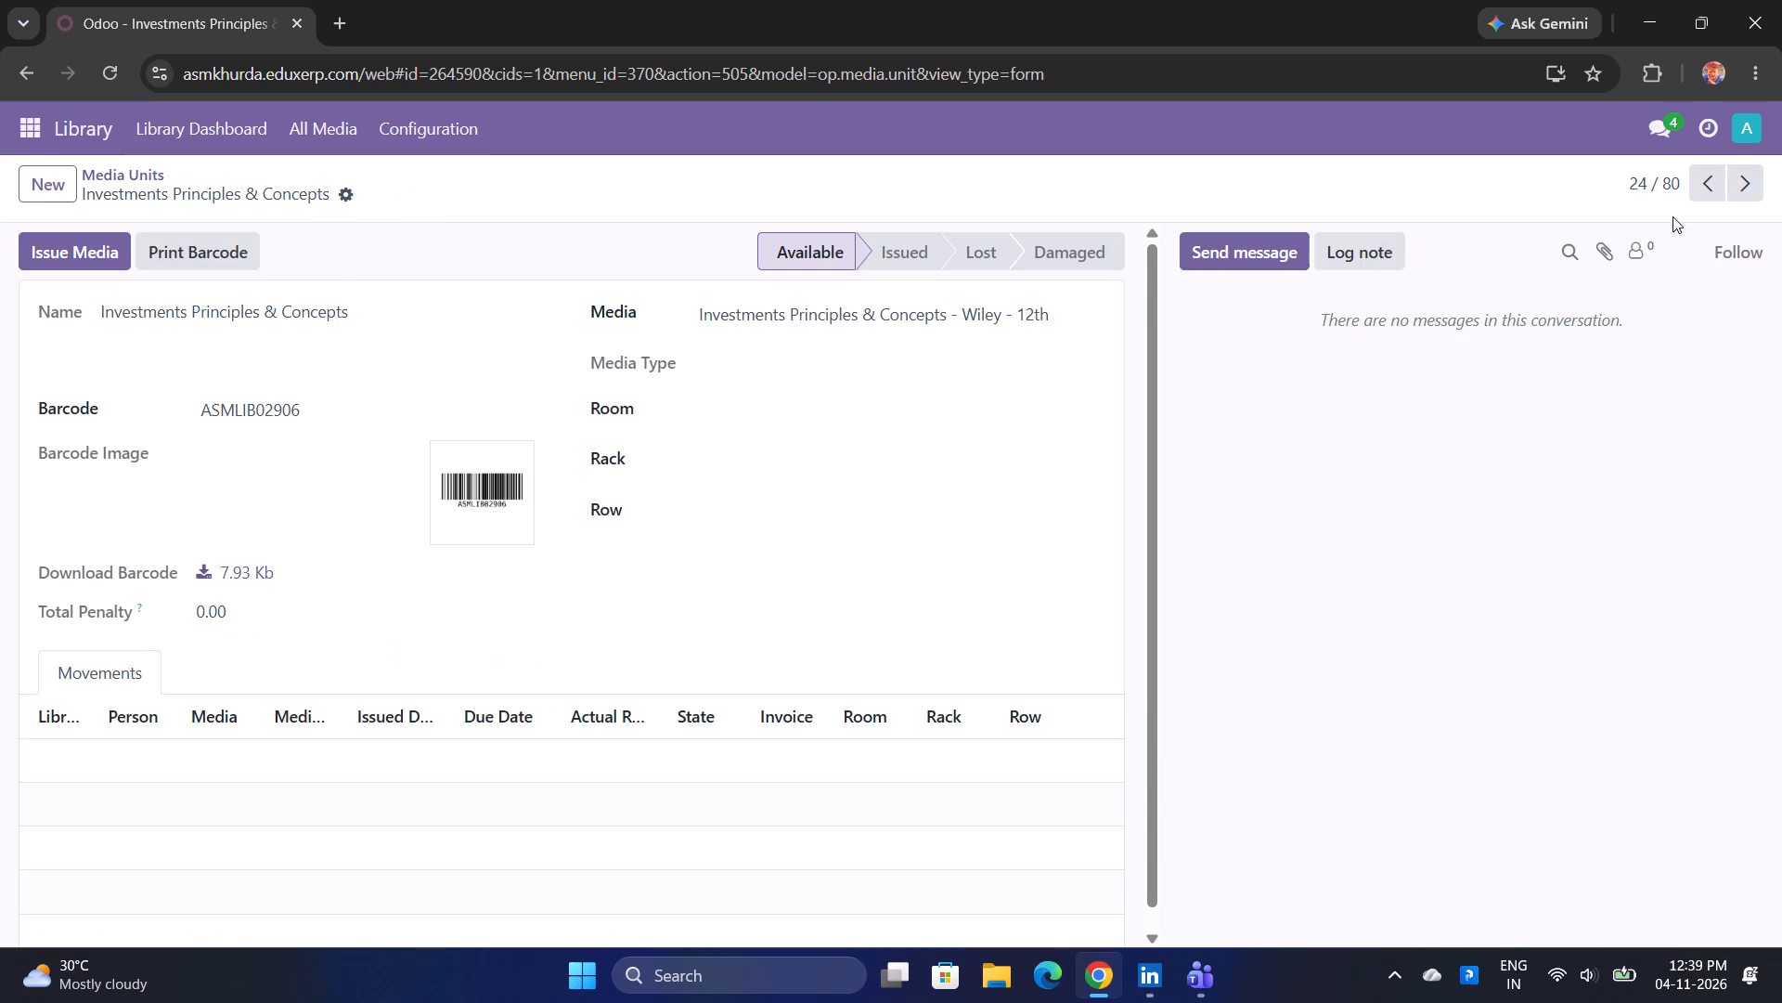
Go to the sixth Investments Principles & Concepts unit and open its barcode for editing.
click(1742, 181)
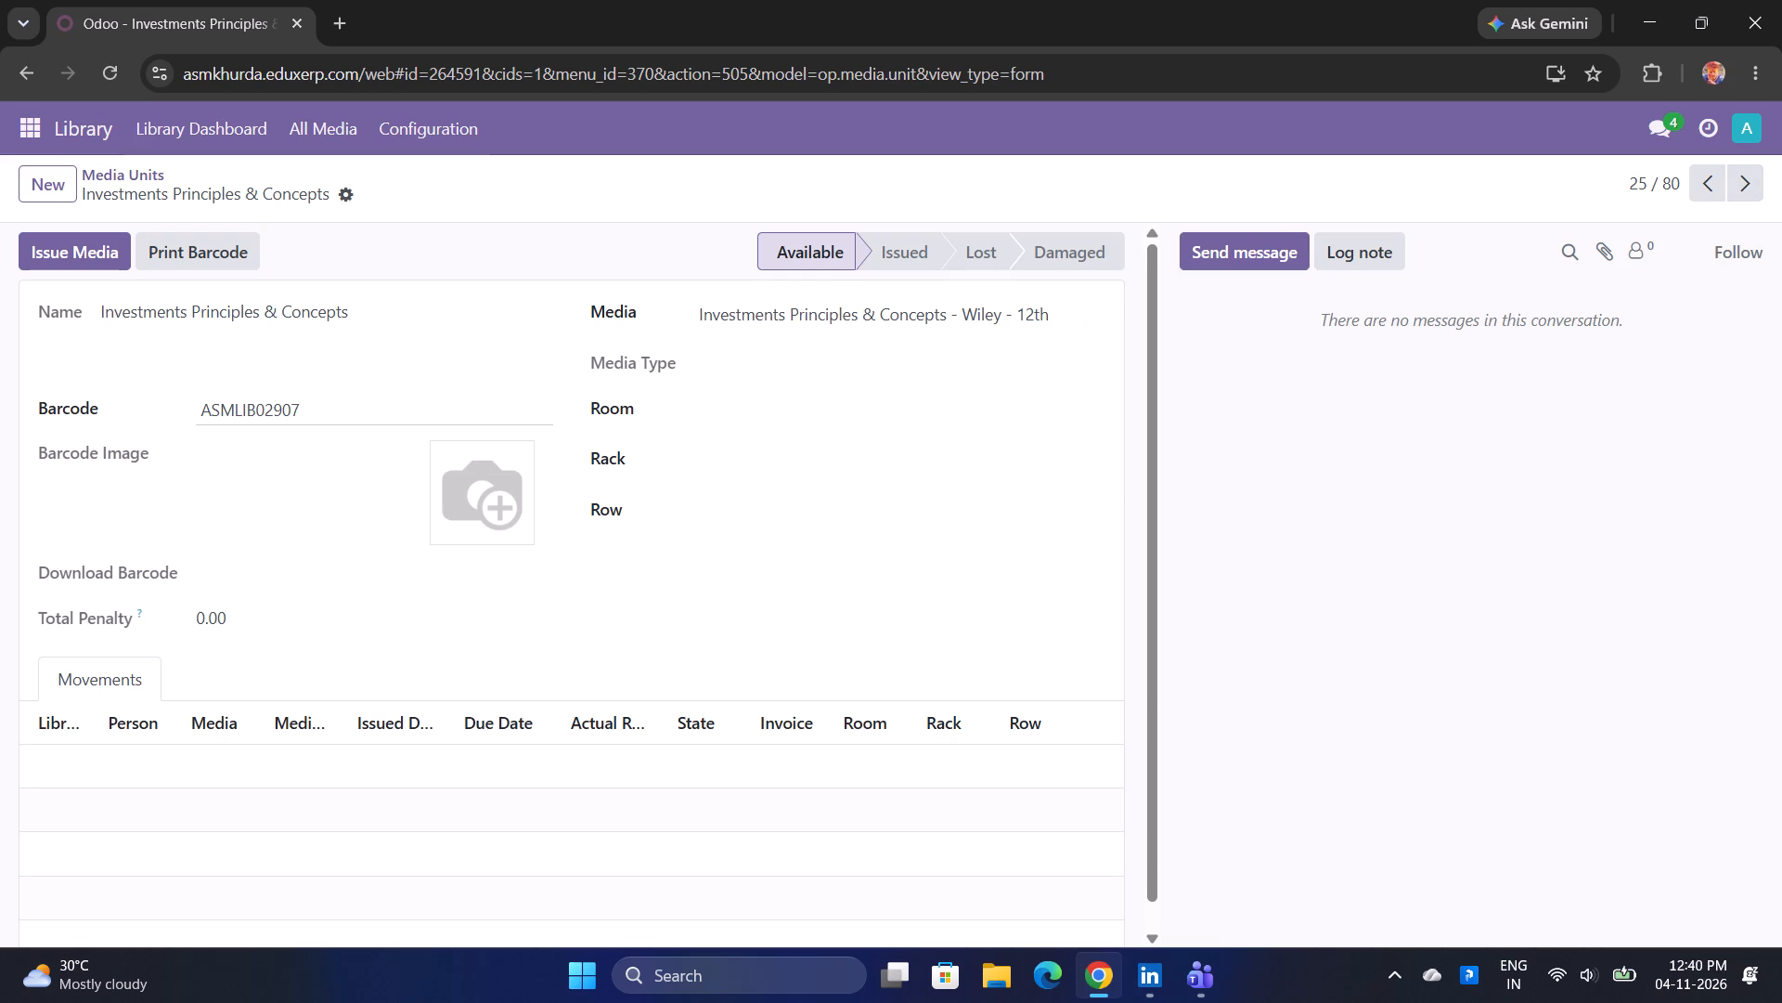
click(429, 410)
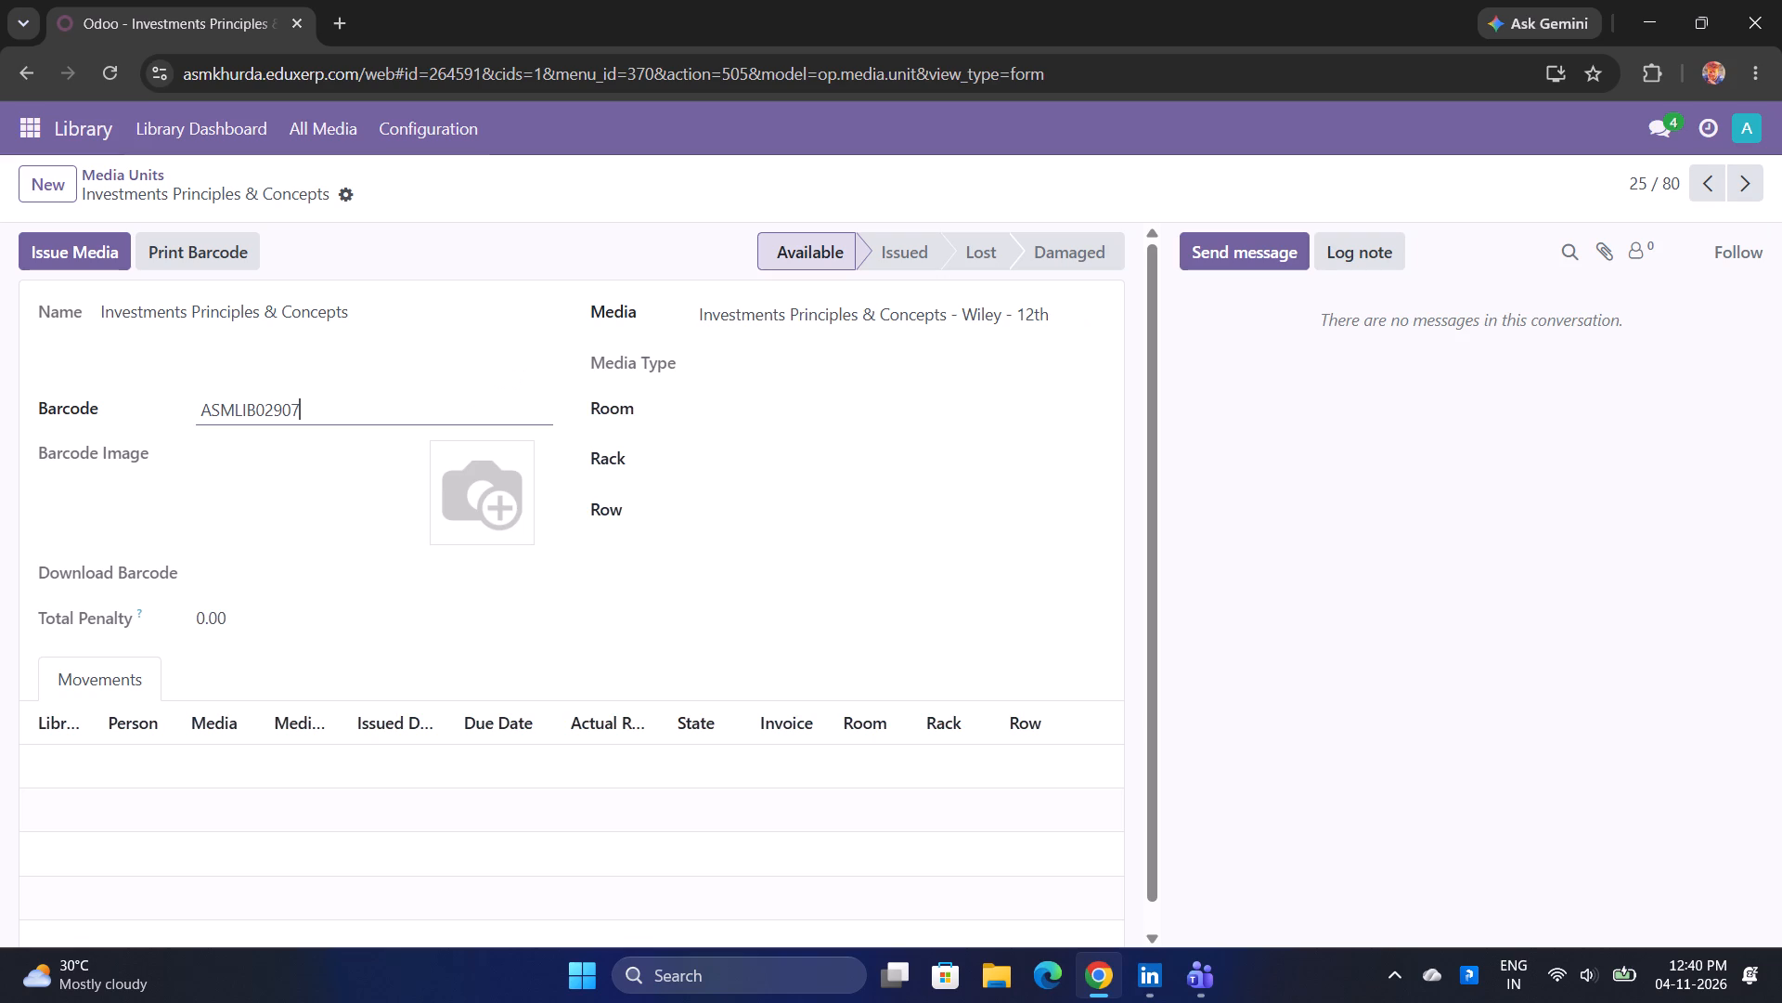
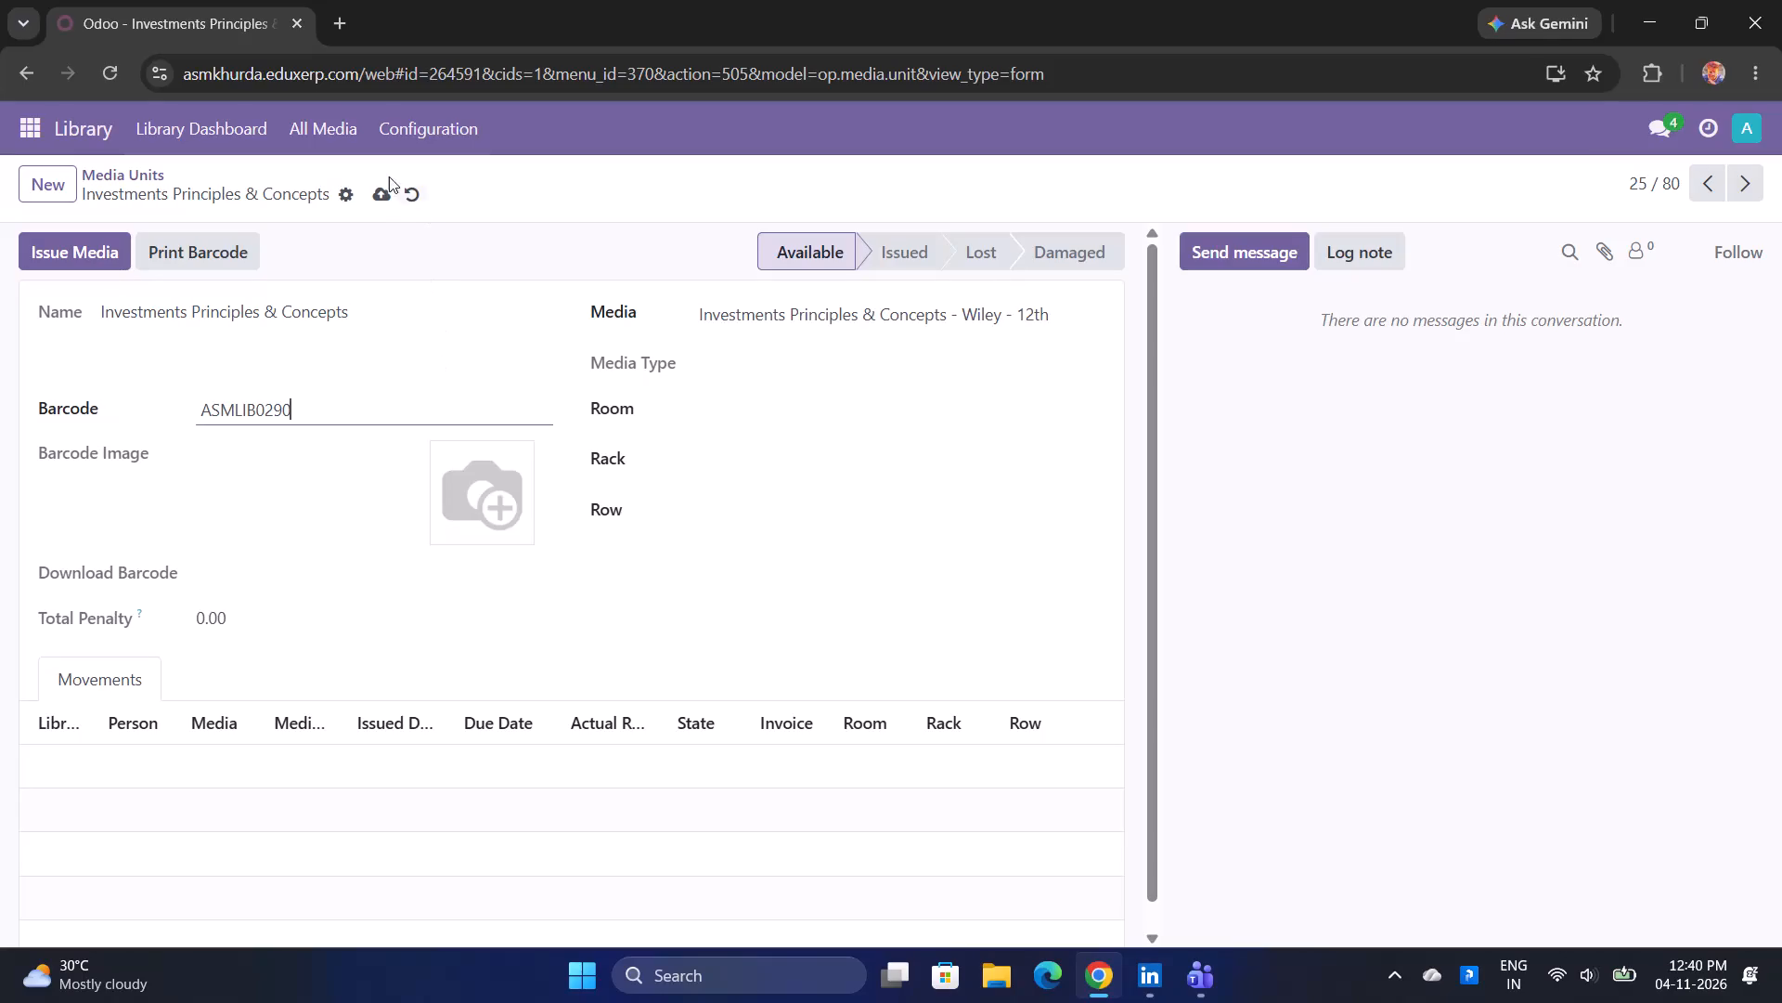
On the sixth Investments Principles & Concepts unit, save the barcode as ASMLIB0290, then restore it to ASMLIB02907 and save again.
click(387, 202)
click(345, 418)
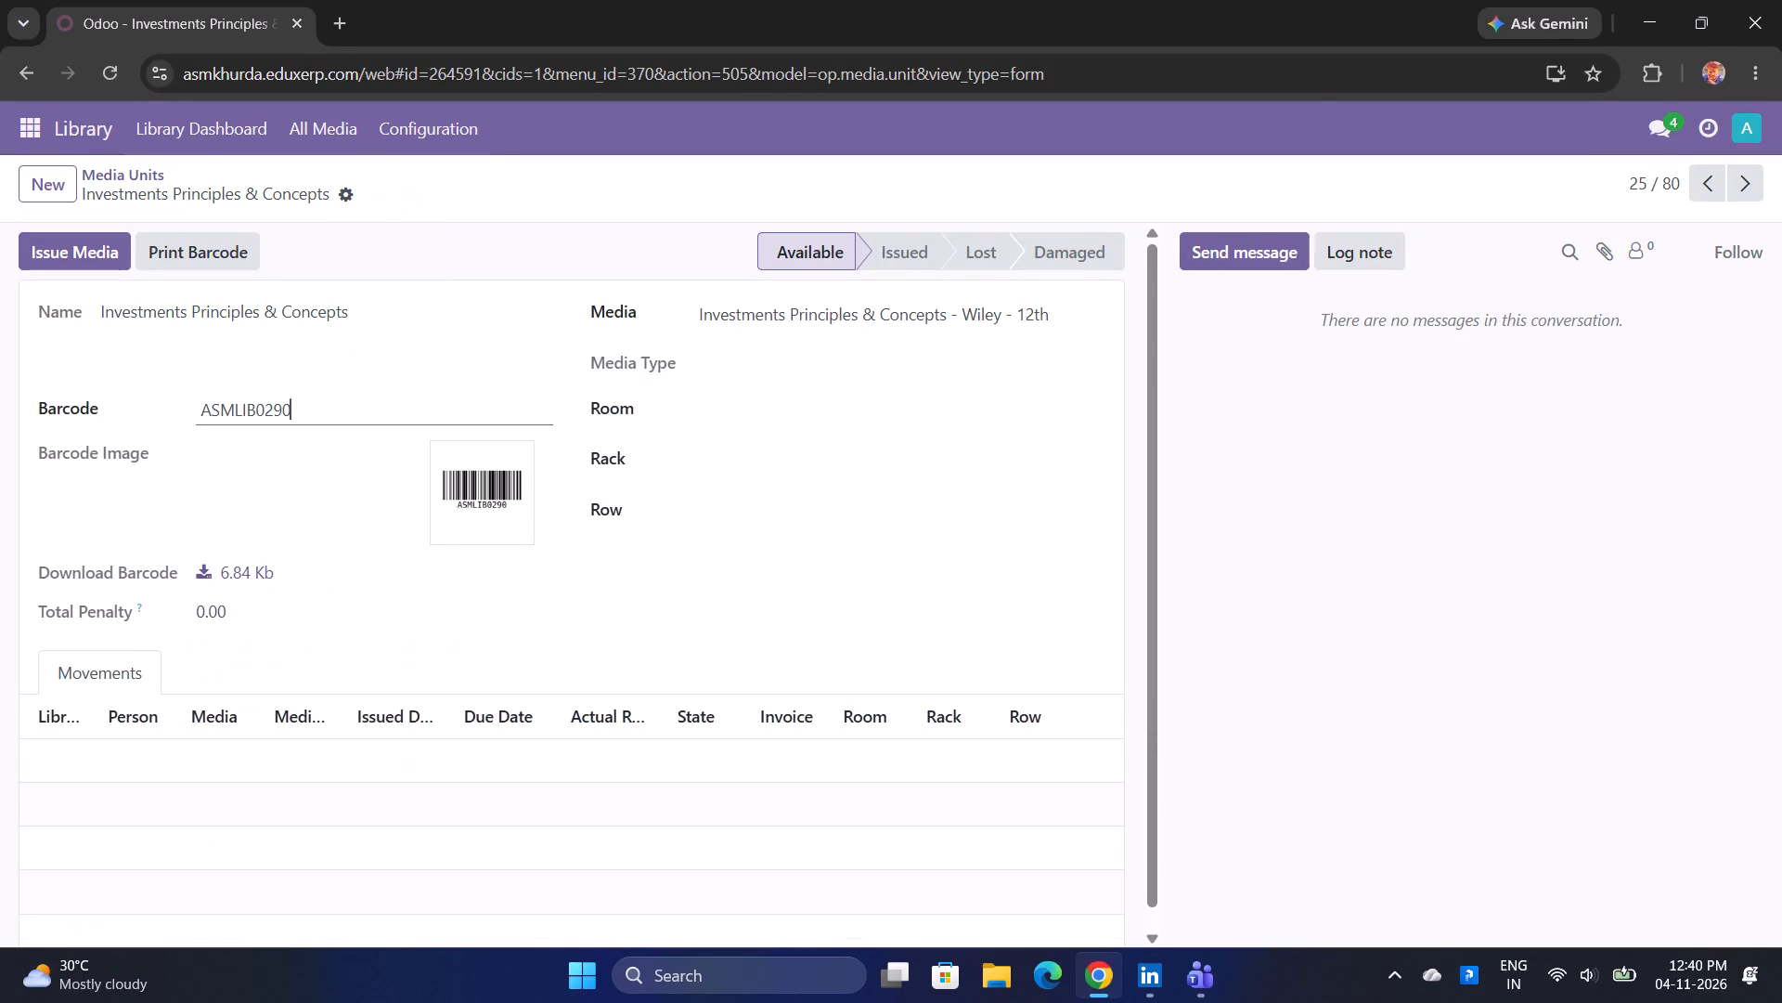
key(7)
click(378, 191)
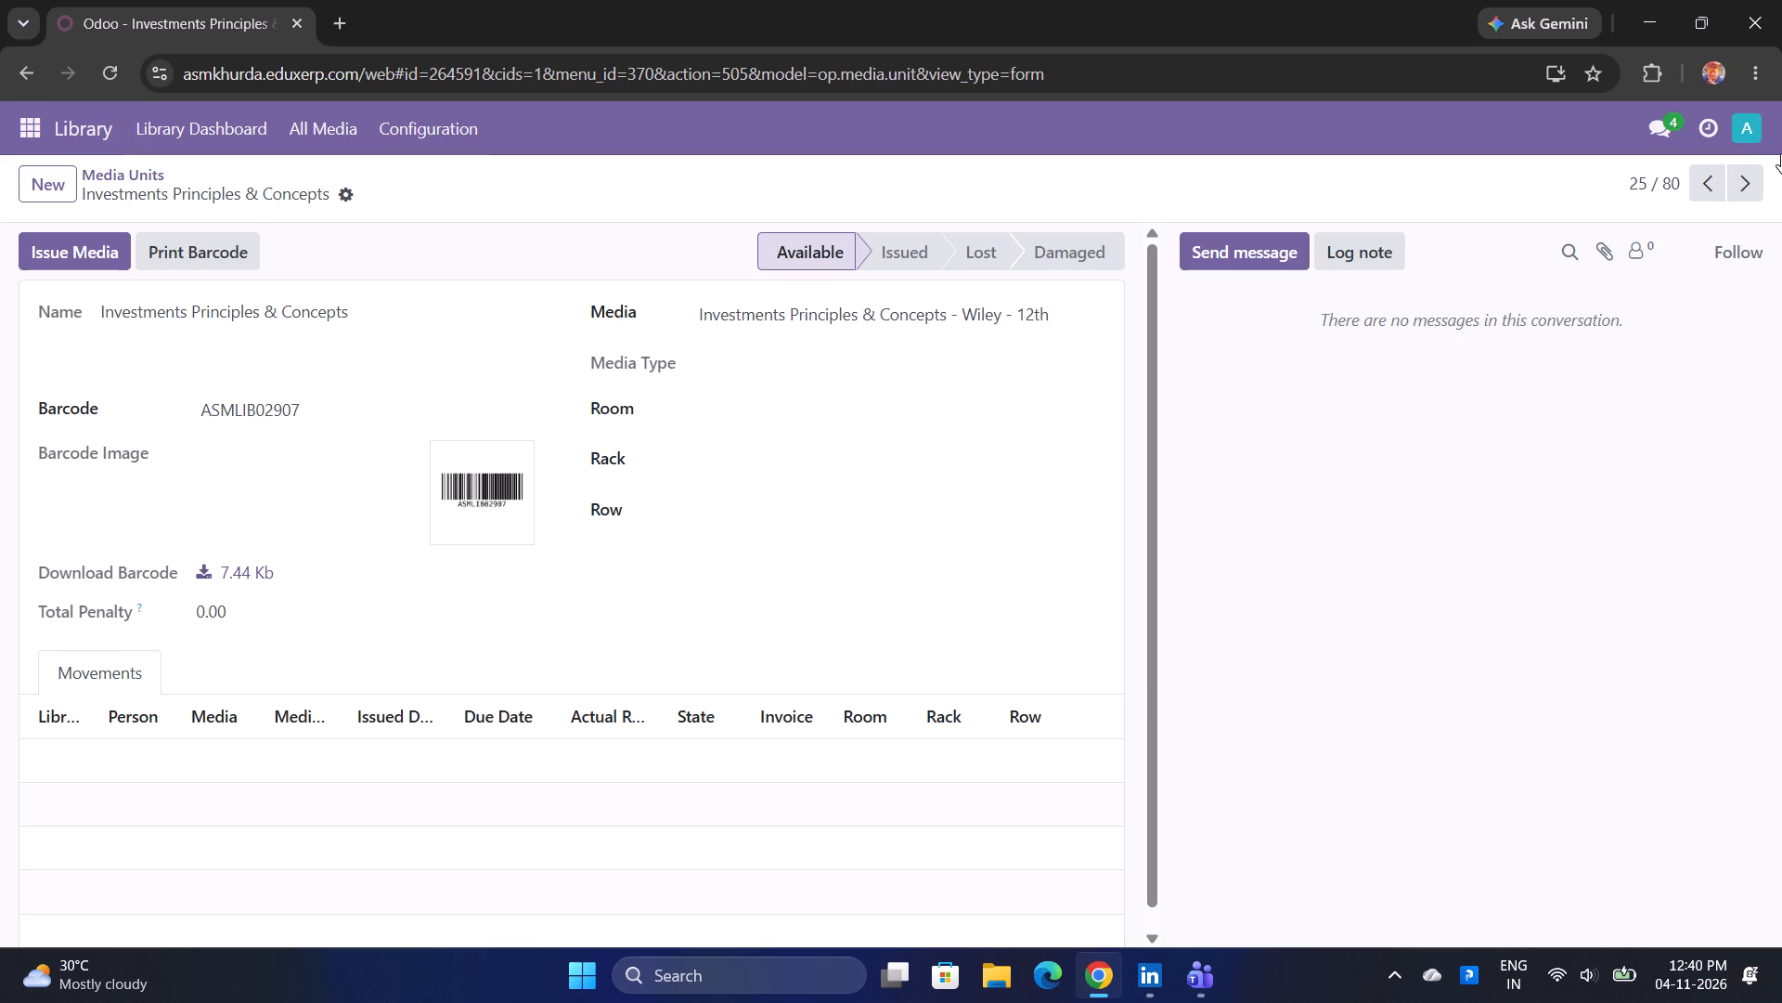
On the seventh Investments Principles & Concepts unit, save the barcode as ASMLIB0290, then restore it to ASMLIB02904 and save again.
click(1747, 179)
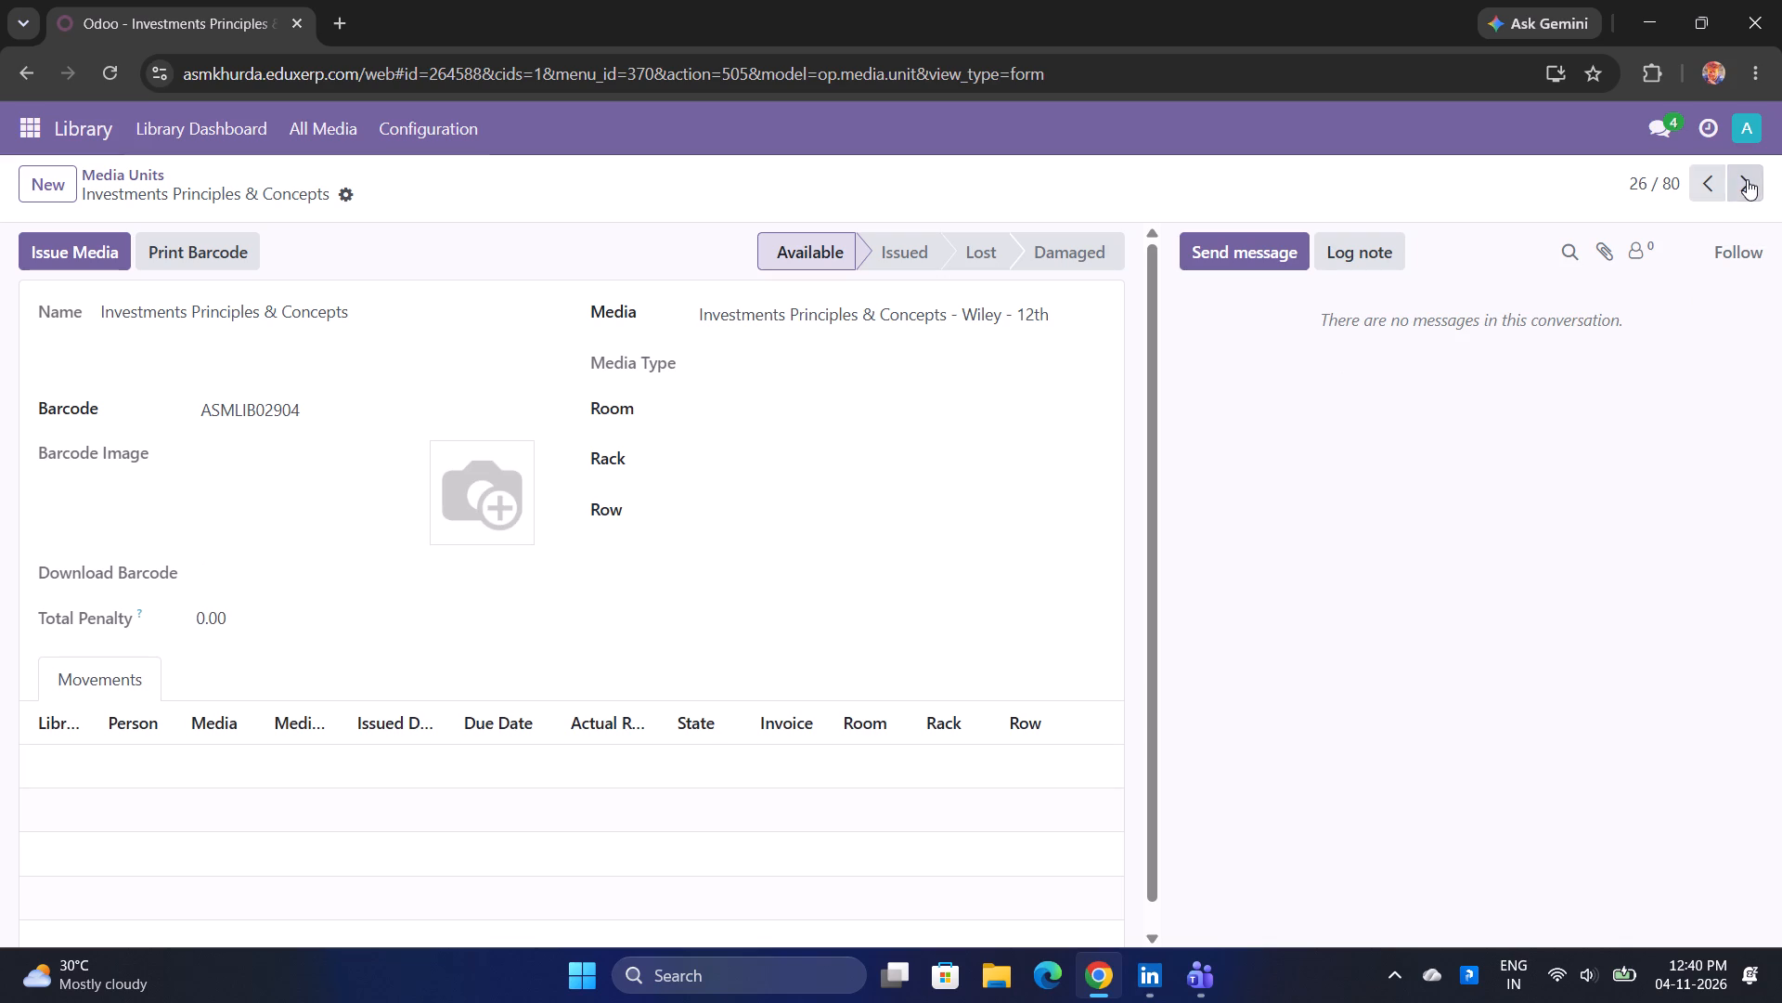
click(346, 404)
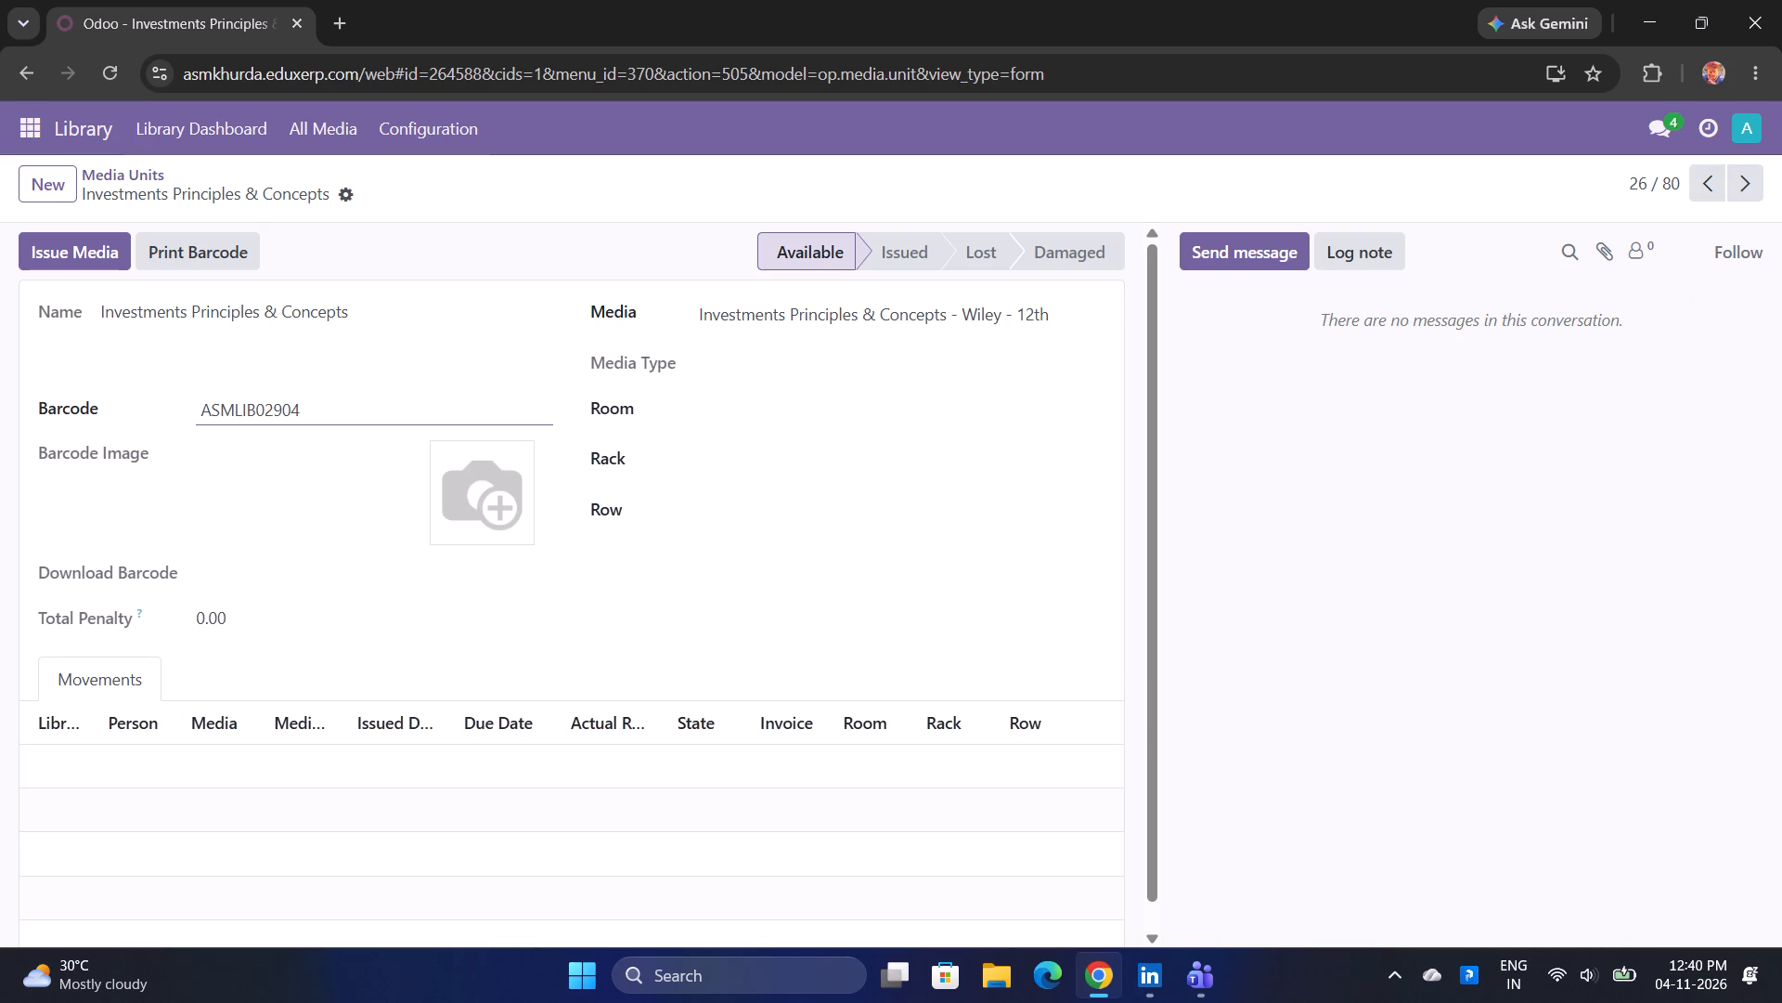
key(BackSpace)
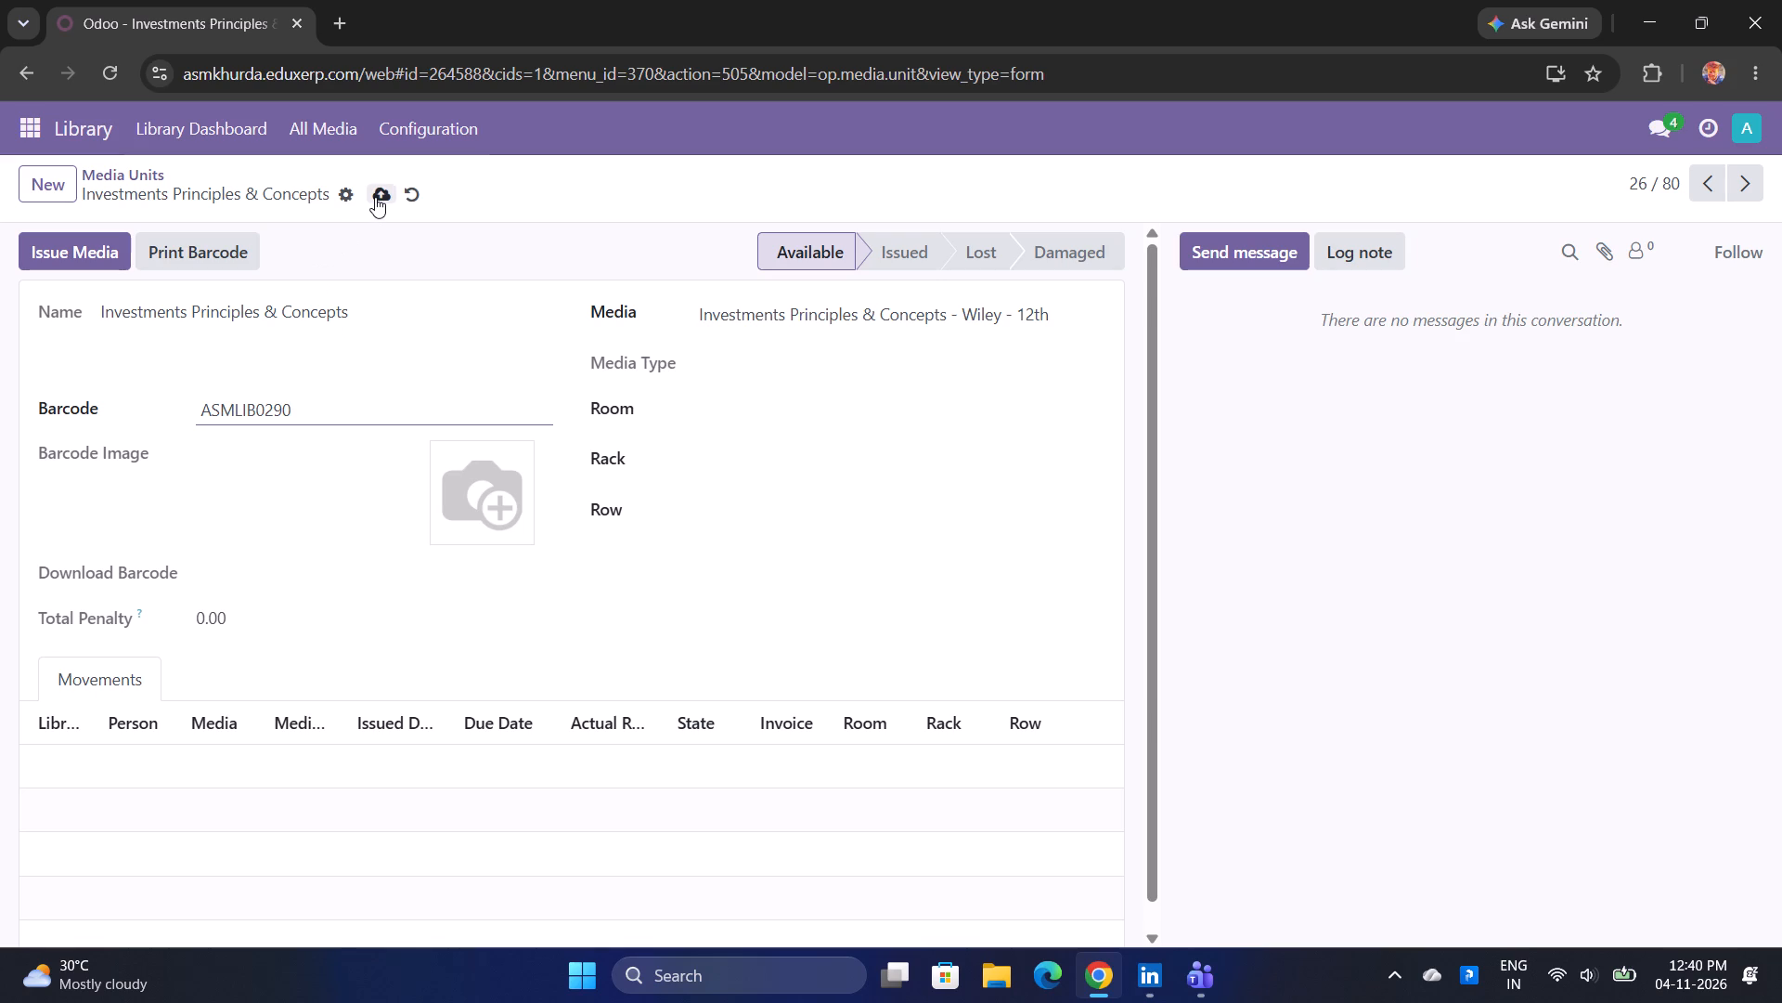
click(375, 196)
click(321, 423)
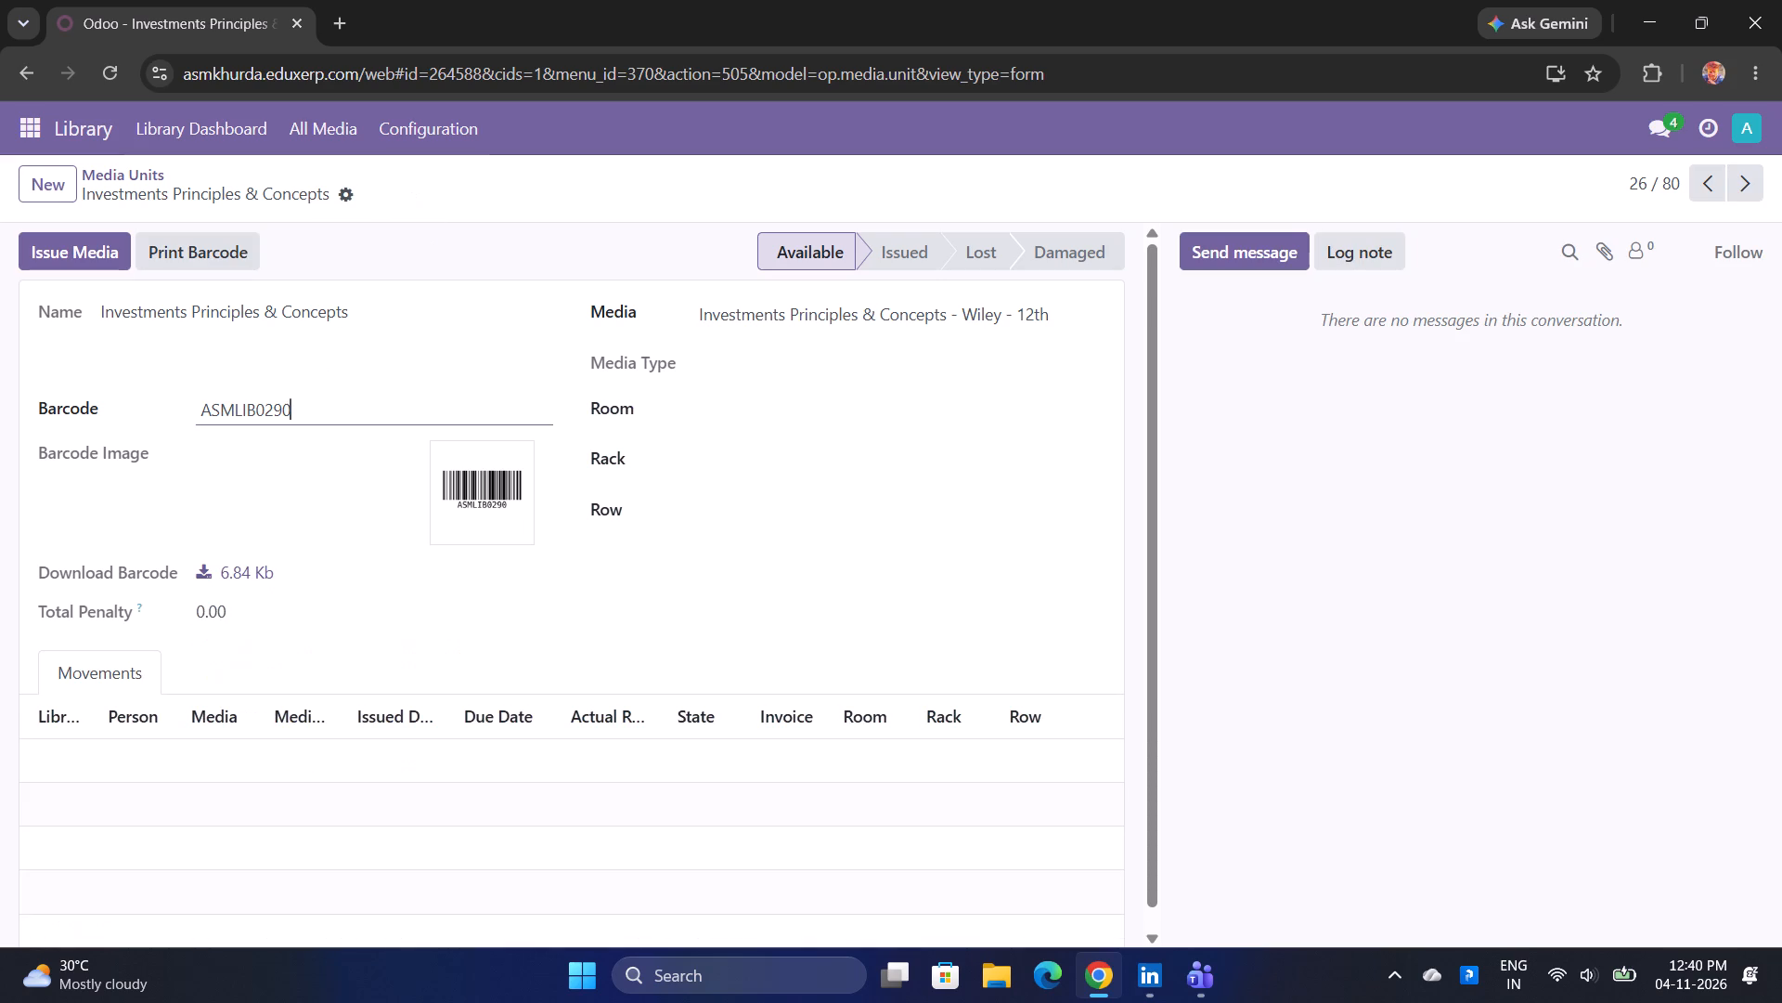
key(4)
click(376, 188)
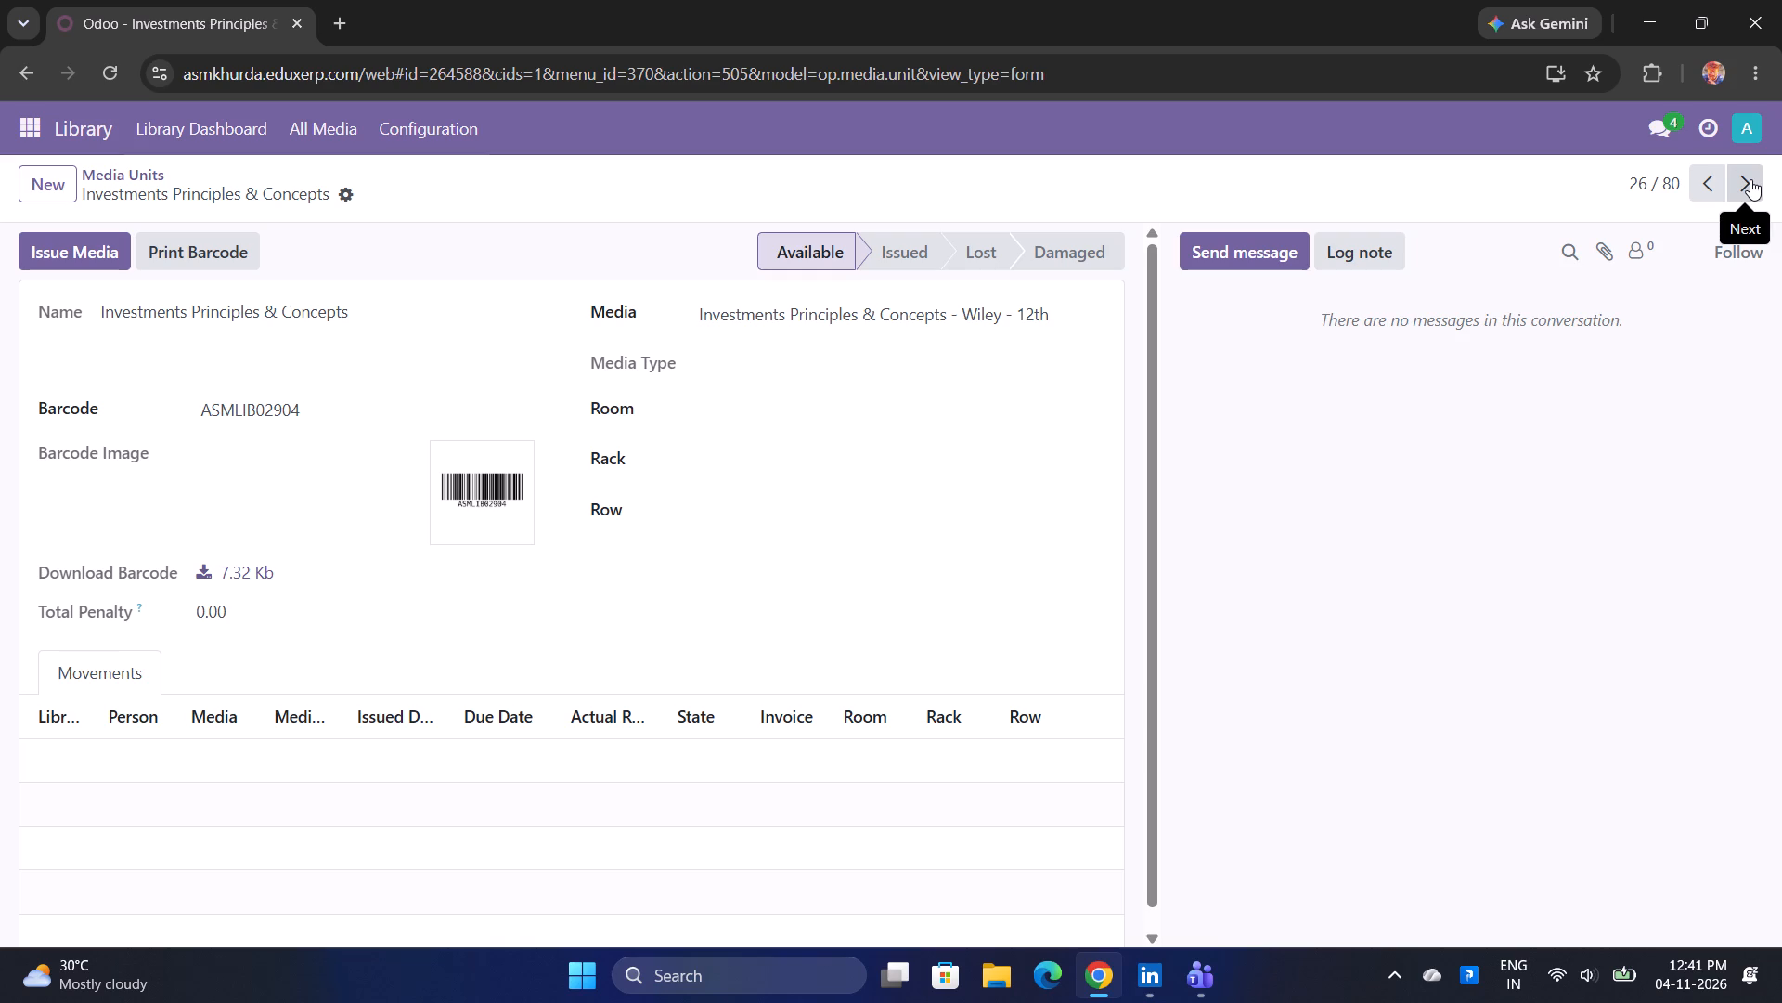
On the eighth Investments Principles & Concepts unit, save the barcode as ASMLIB0290, then restore it to ASMLIB02903 and save again.
click(1750, 179)
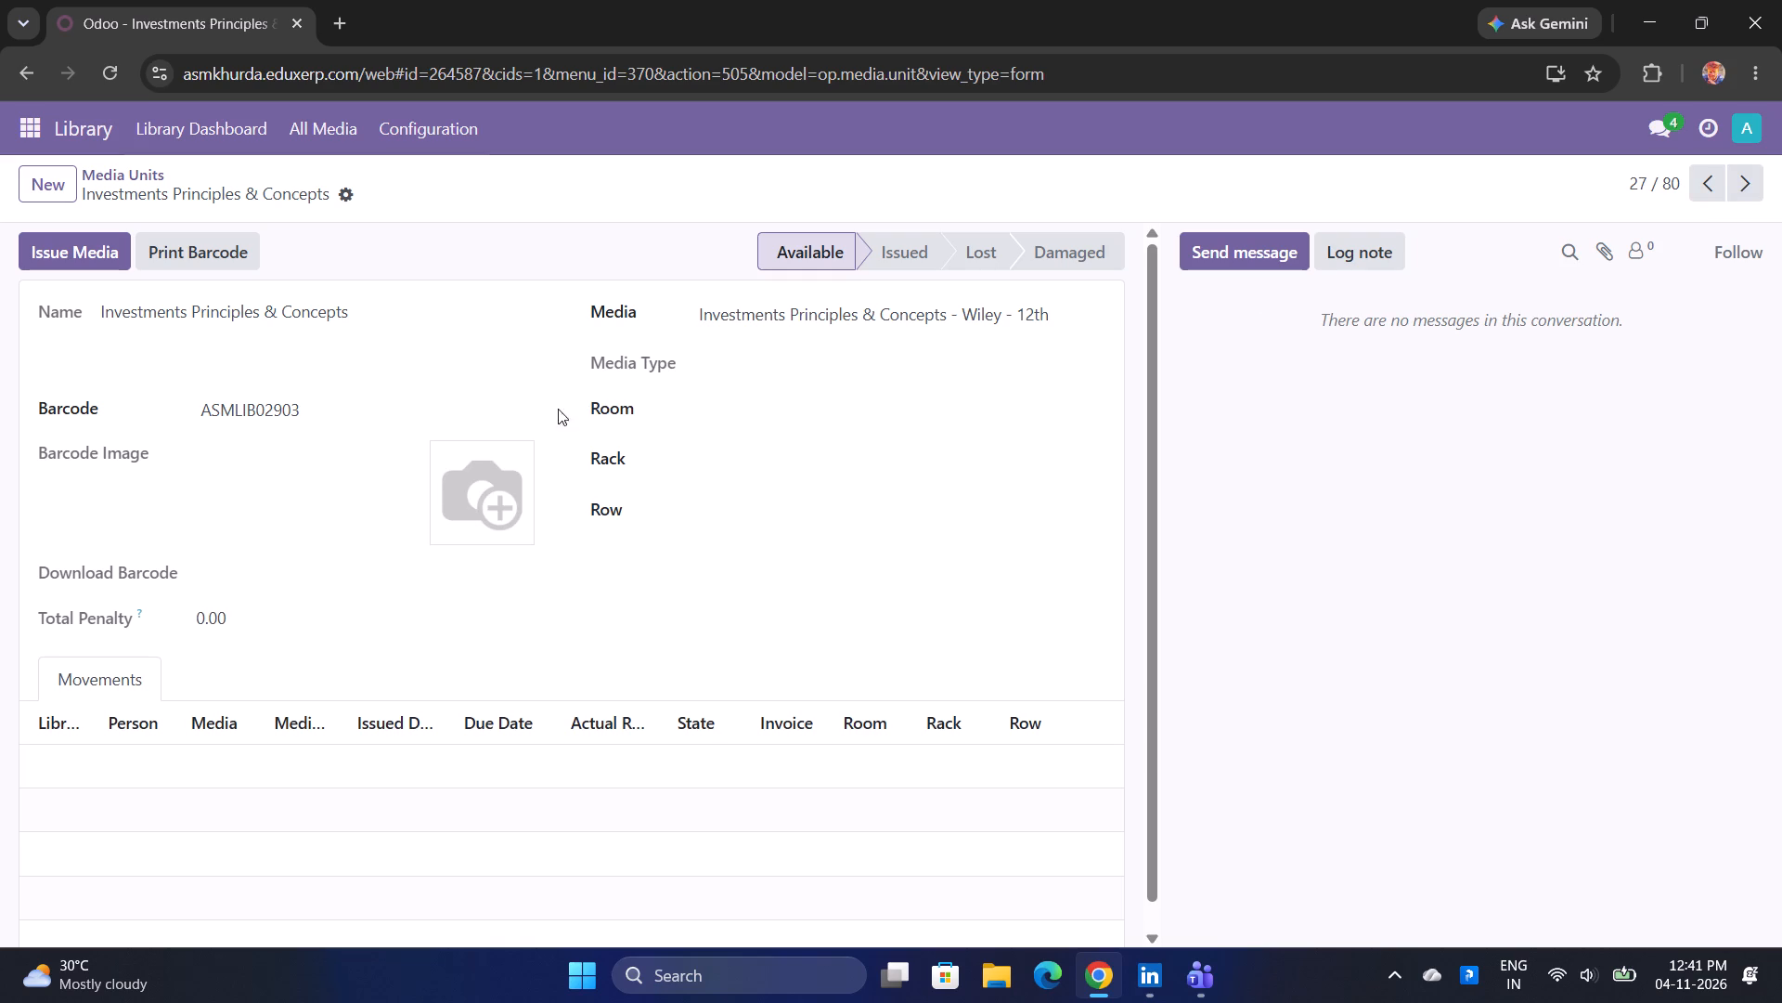
click(530, 419)
key(BackSpace)
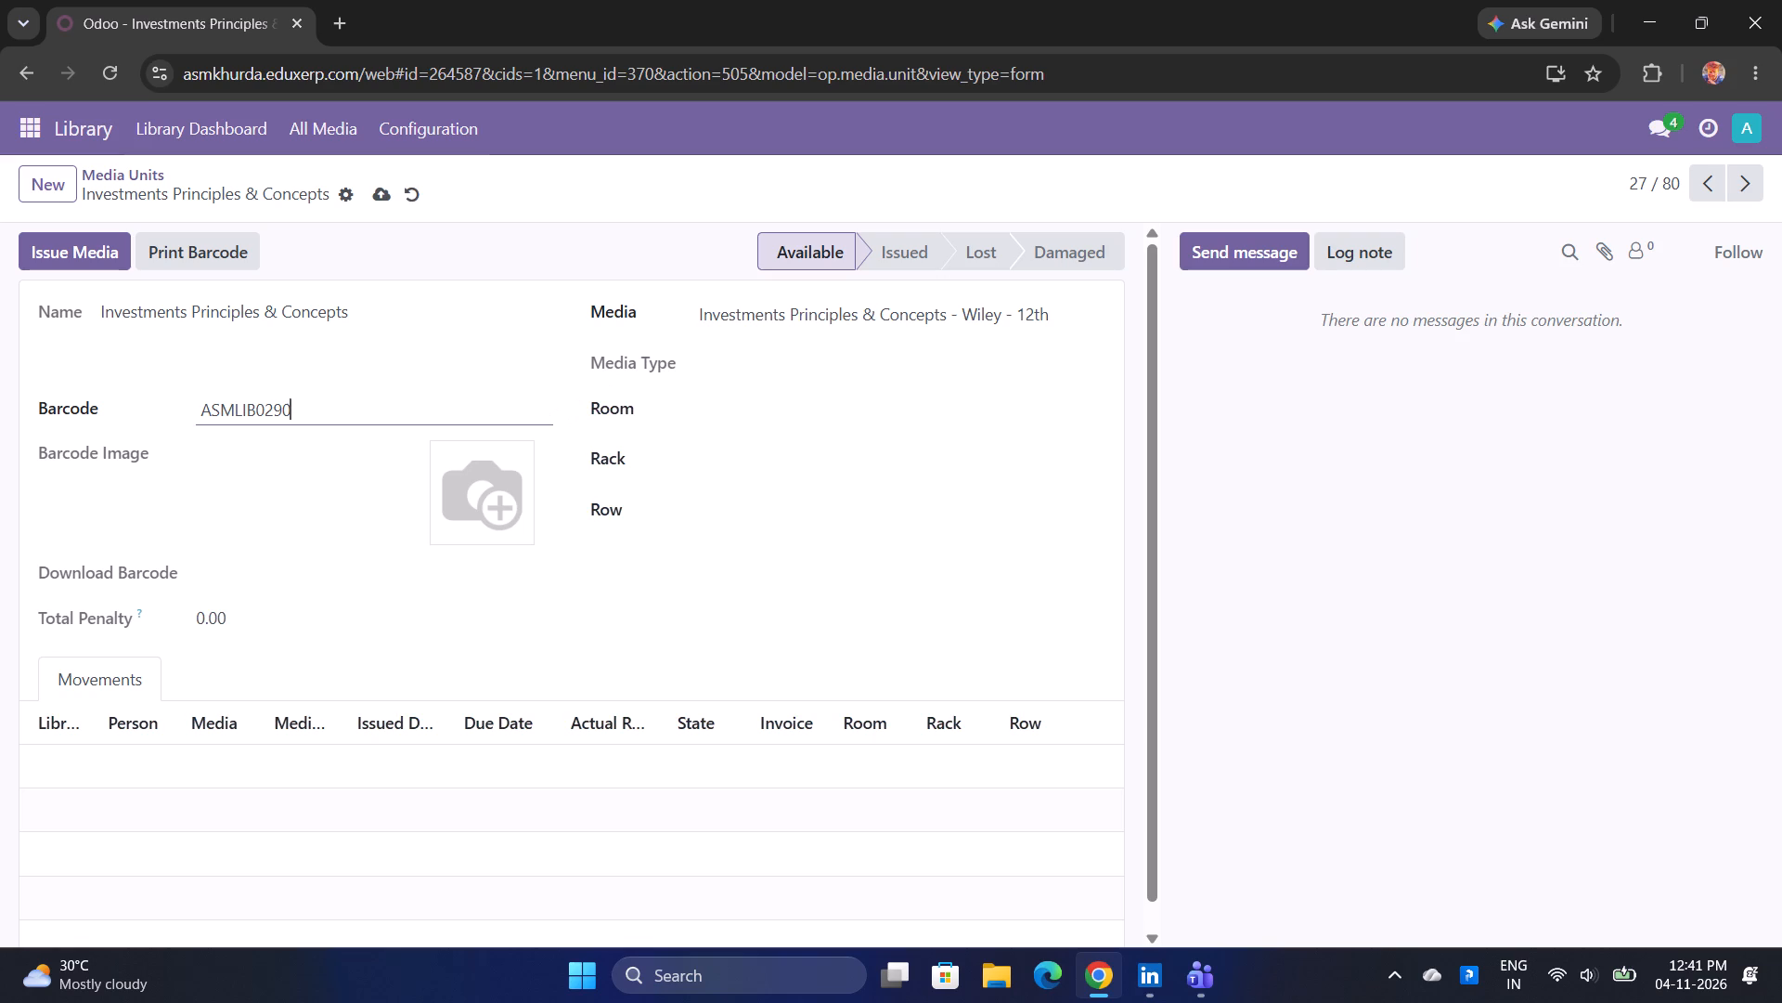
click(381, 189)
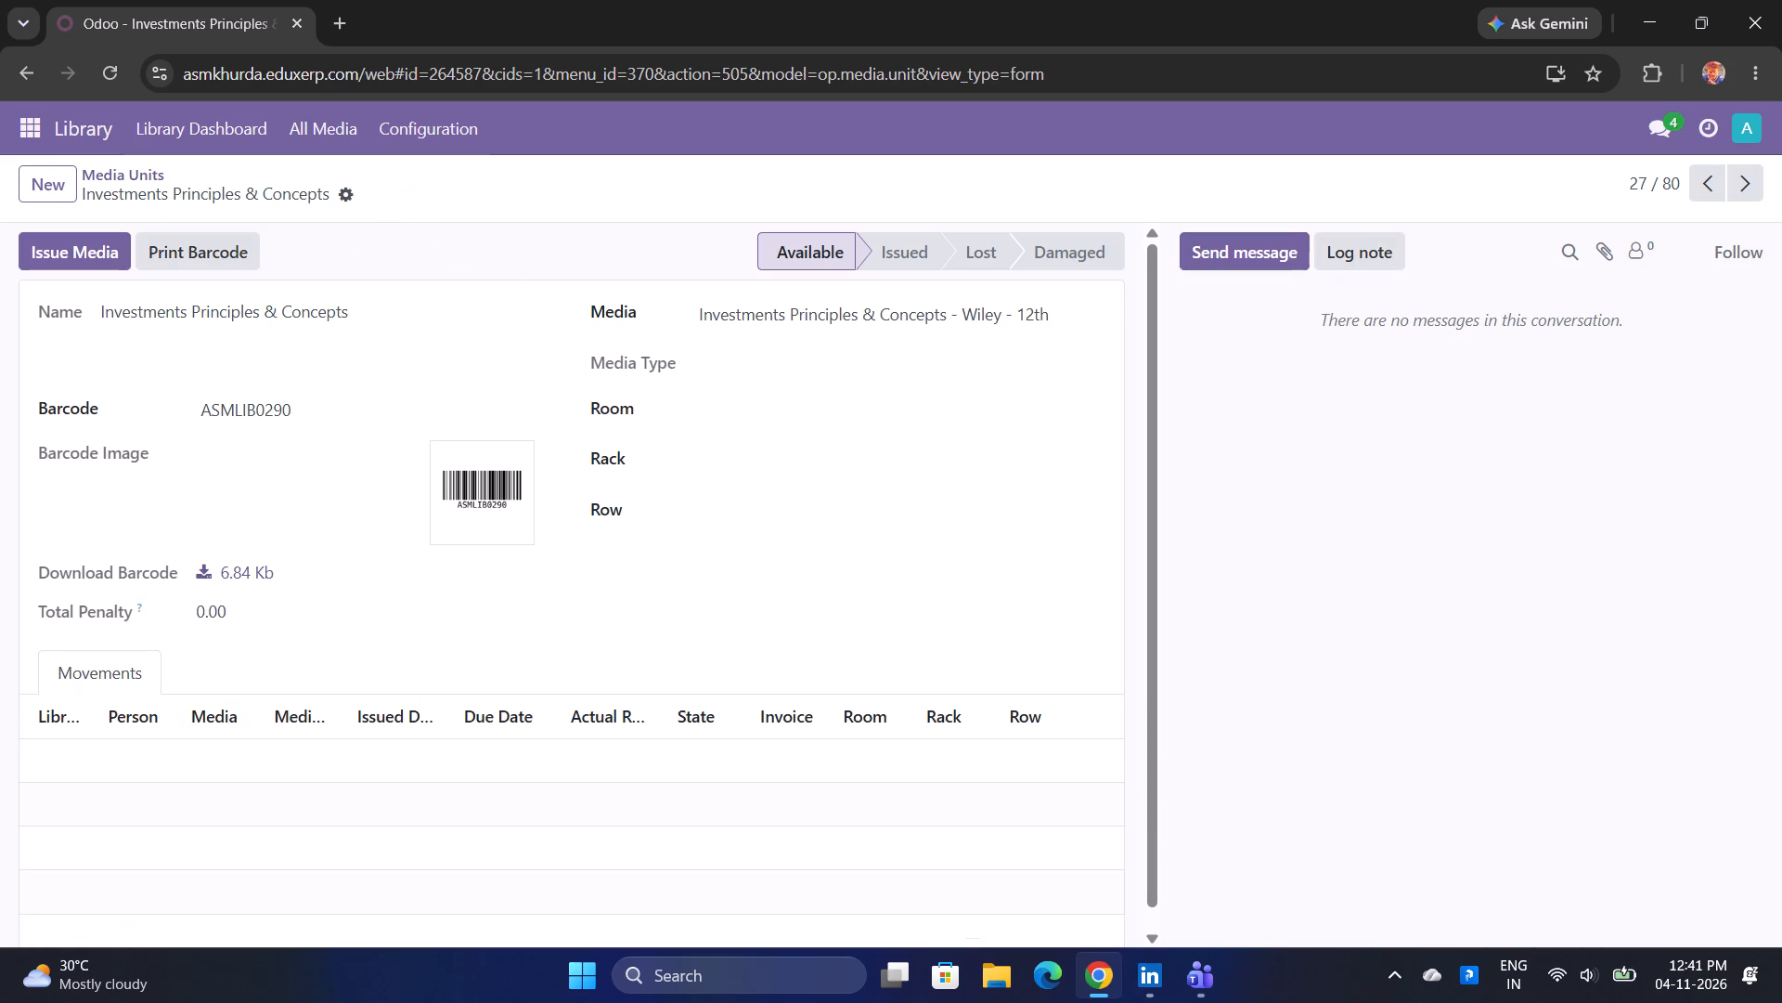
click(349, 410)
key(3)
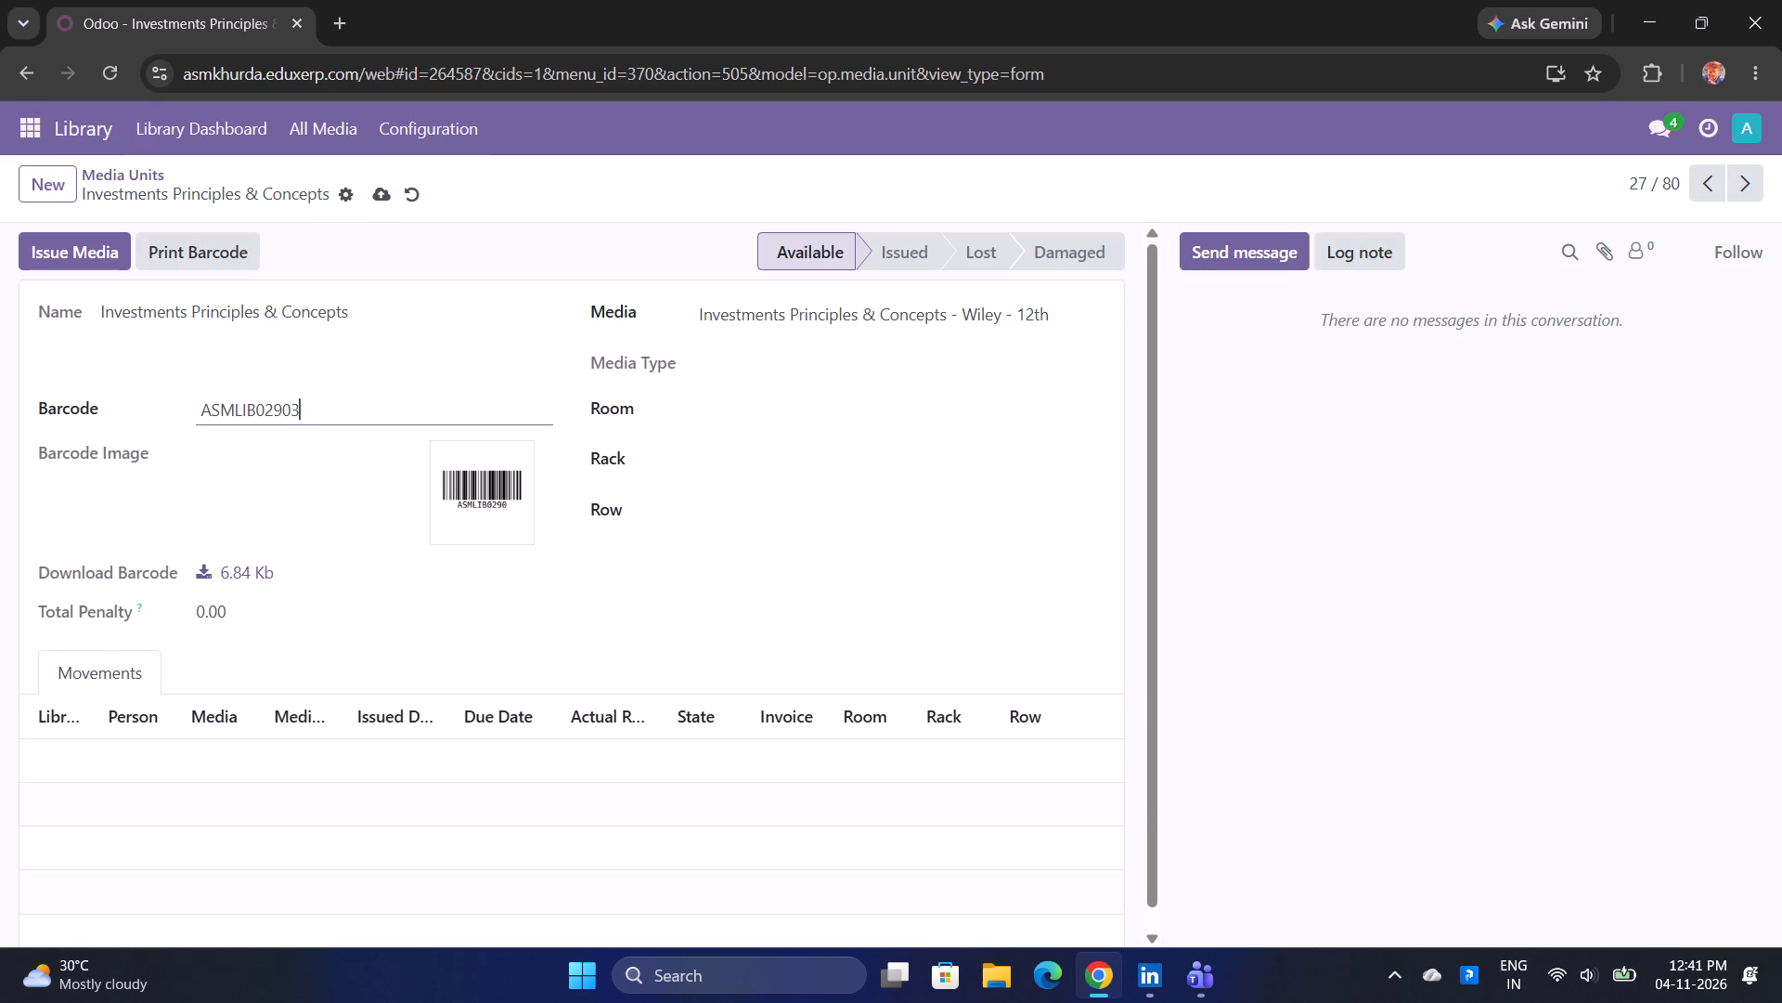
click(381, 186)
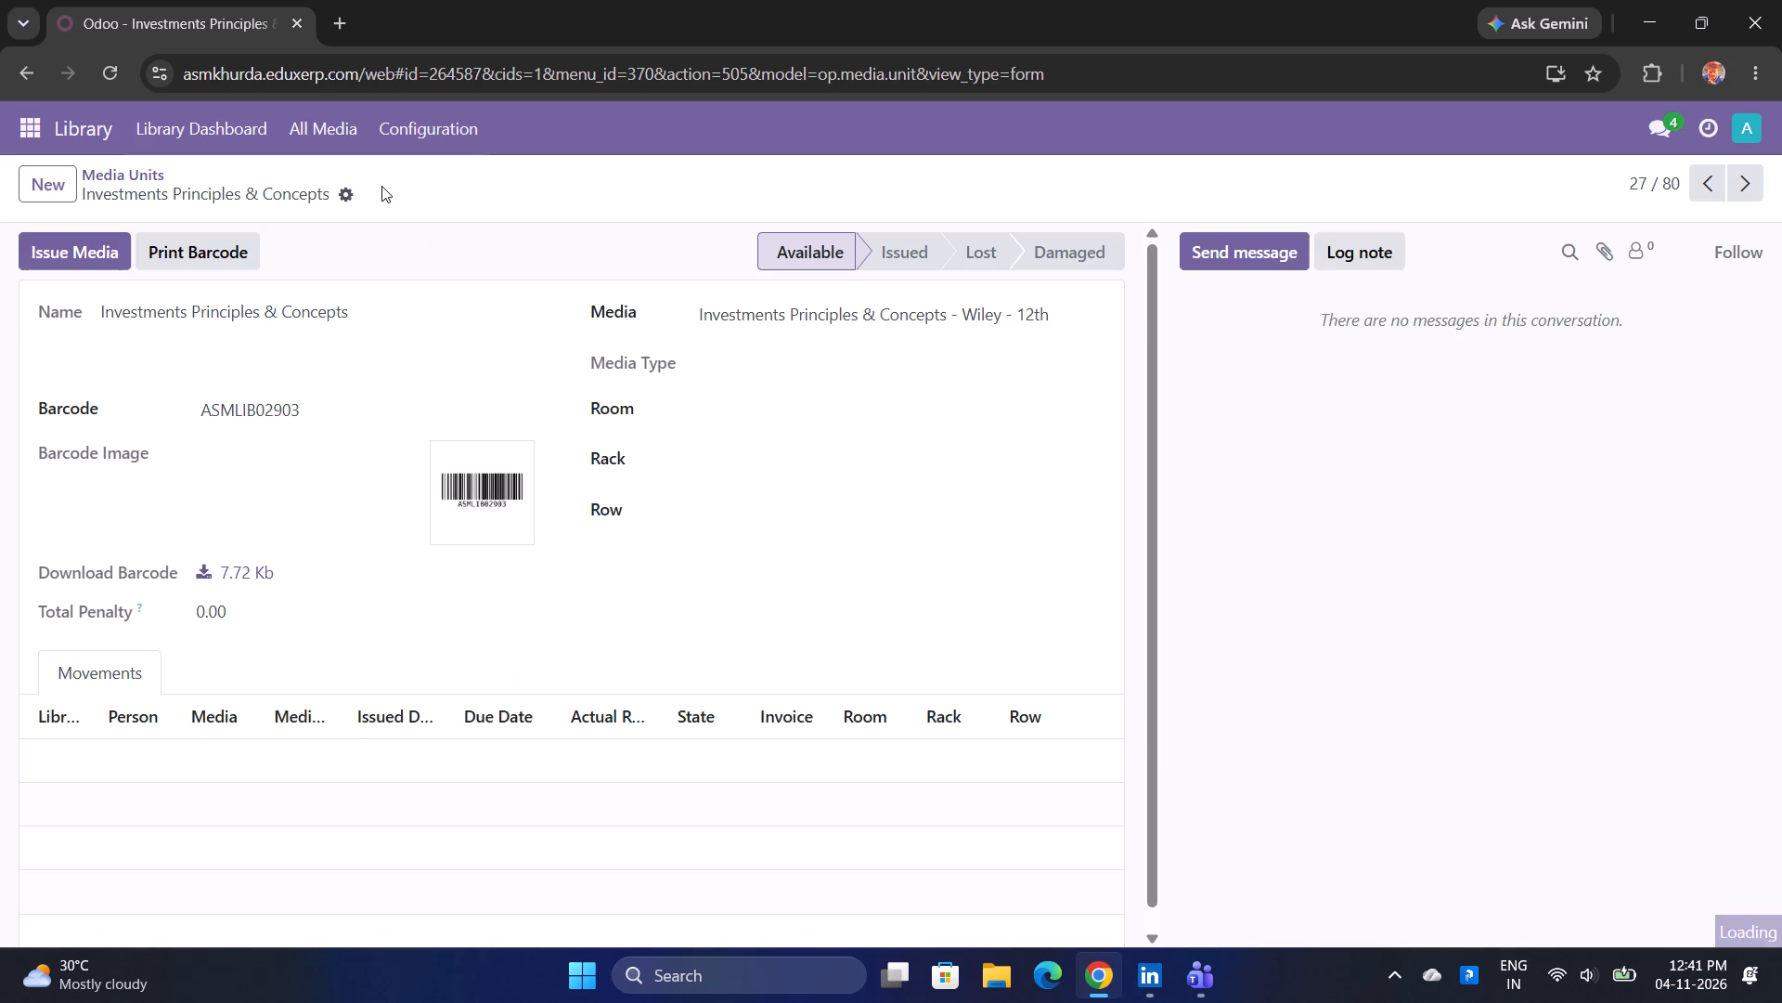
On the ninth Investments Principles & Concepts unit, save the barcode as ASMLIB0290, then restore it to ASMLIB02908 and save again.
click(1747, 176)
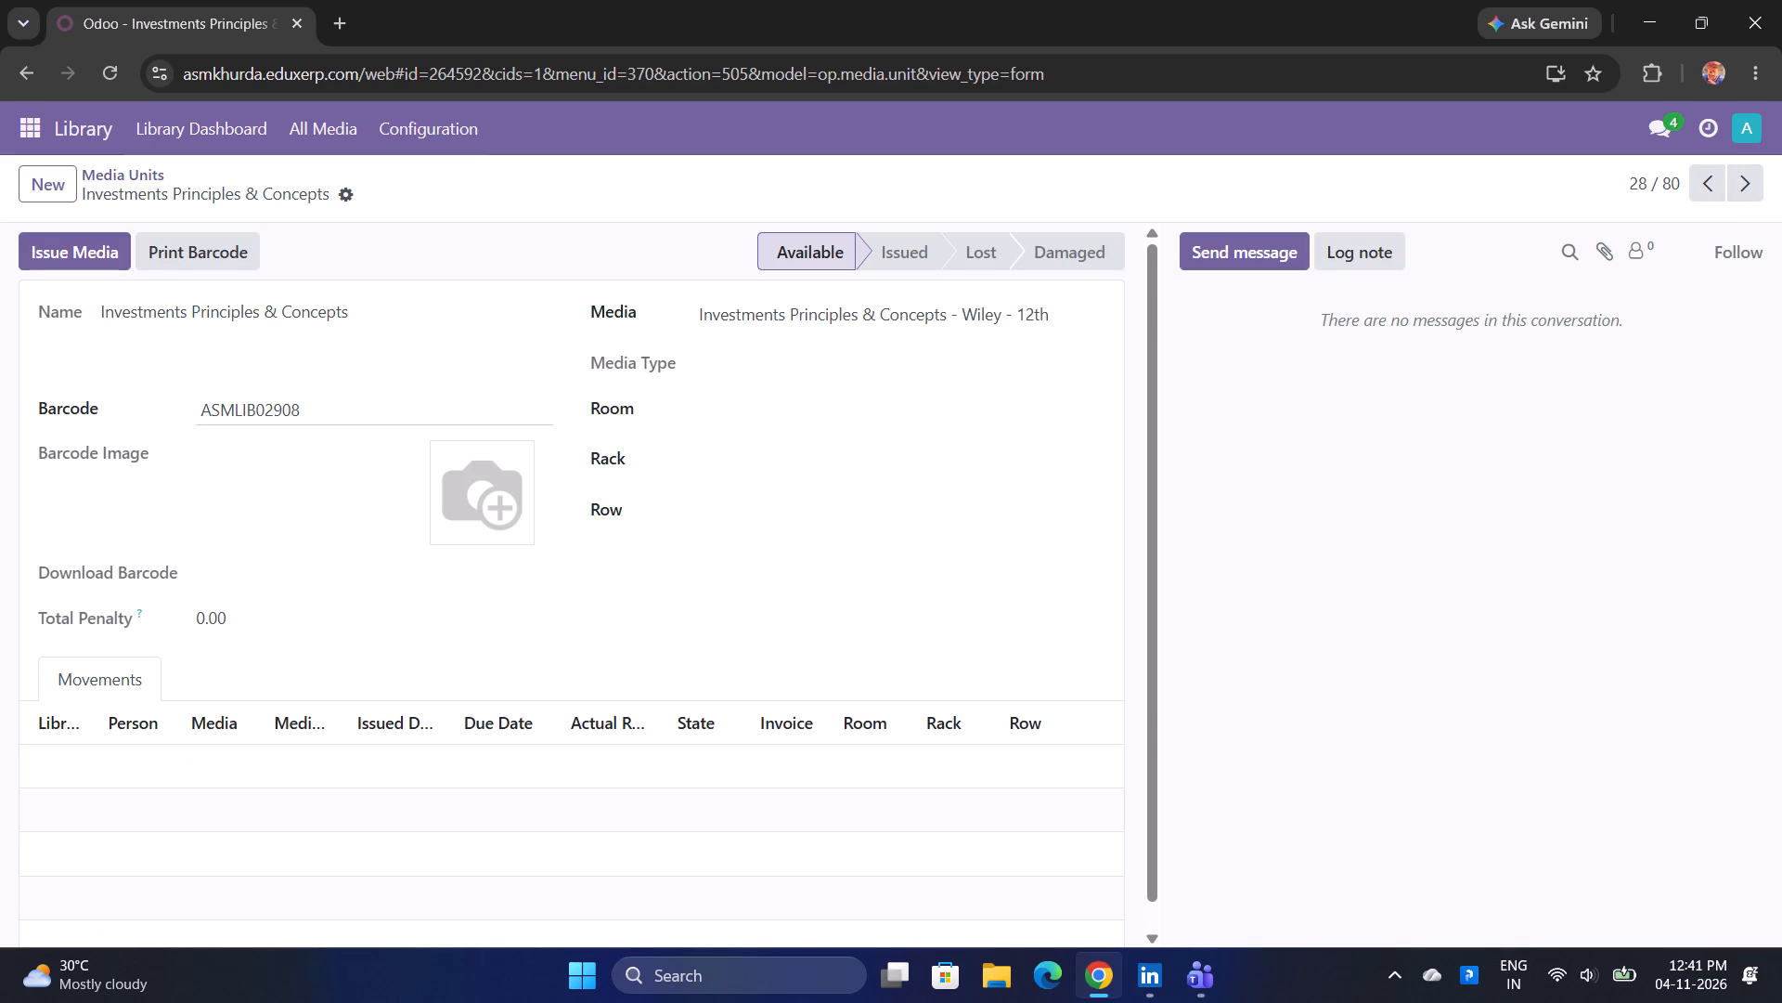
click(446, 399)
key(BackSpace)
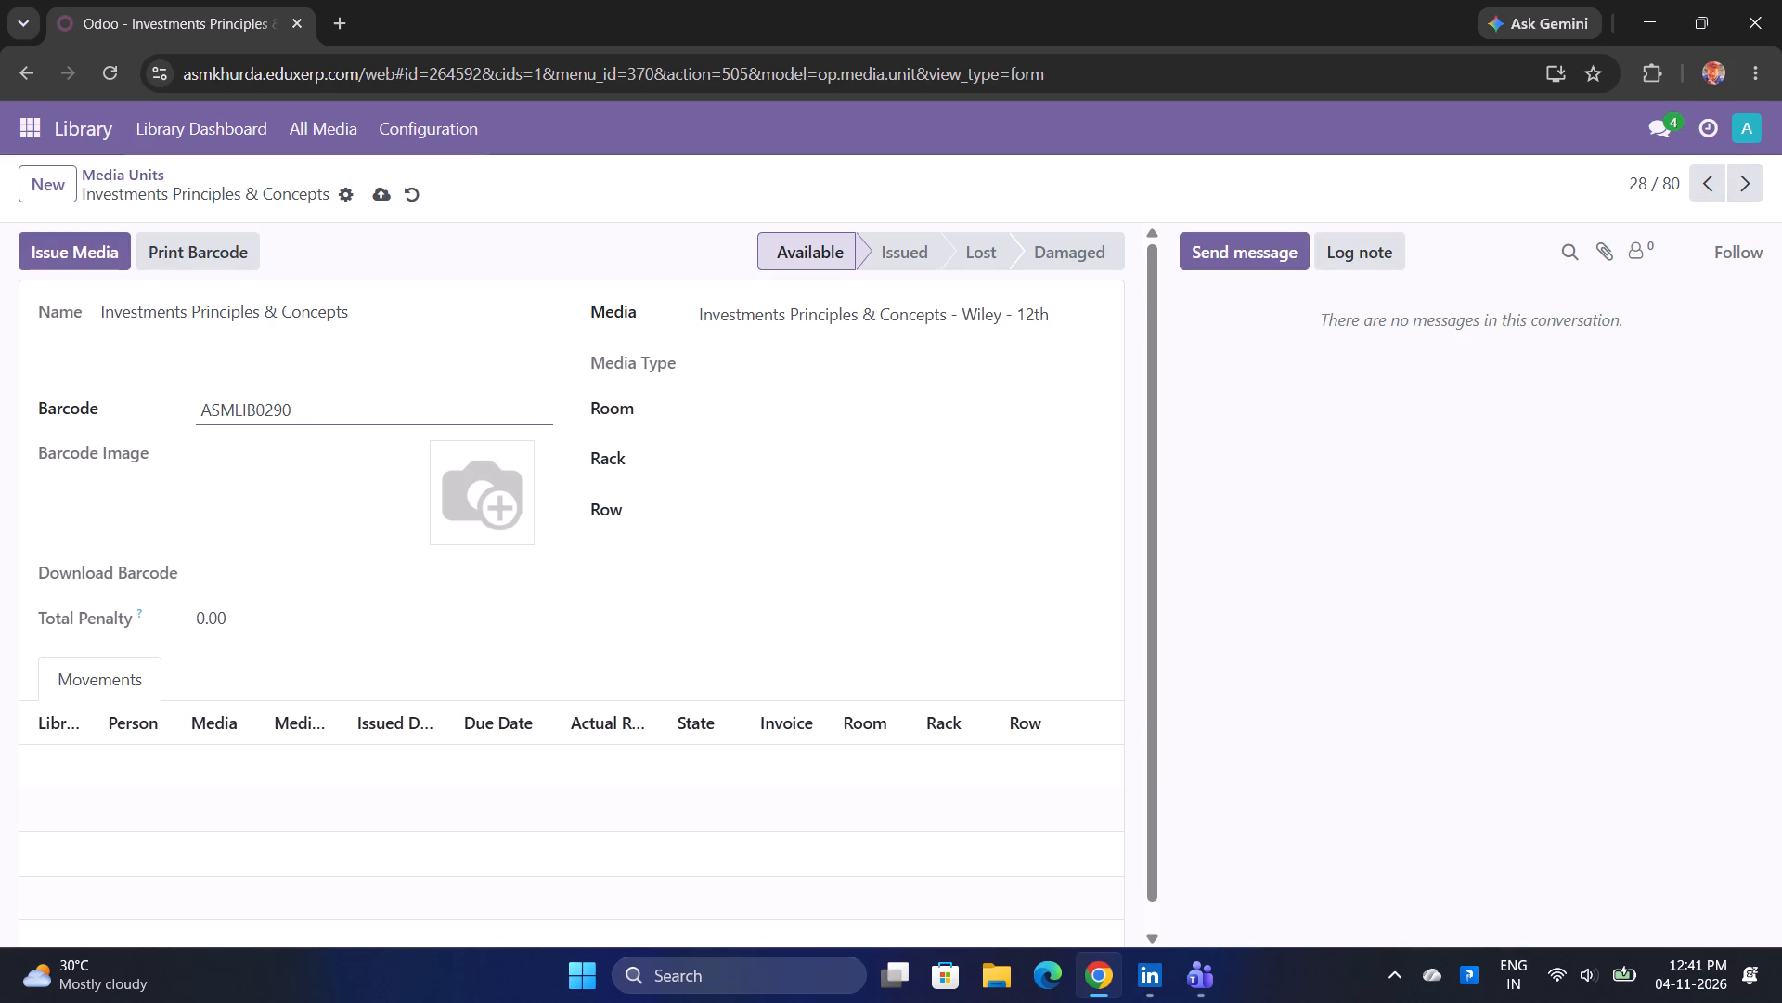
click(381, 190)
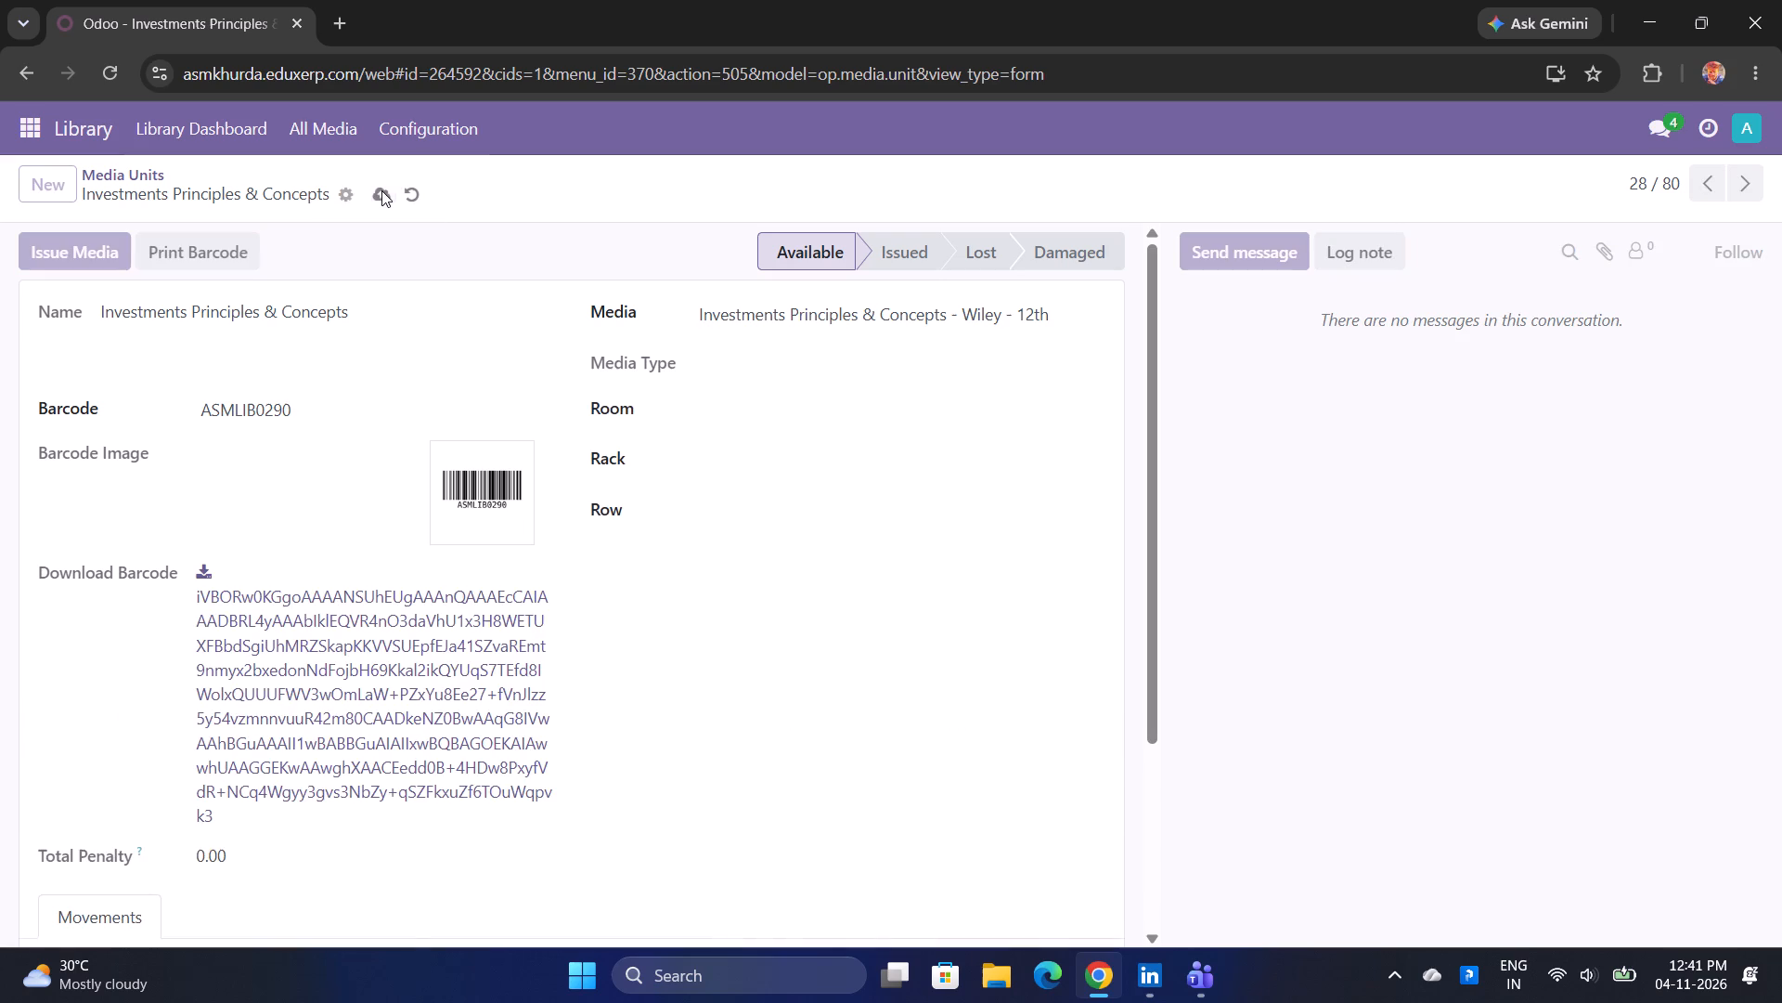
click(334, 414)
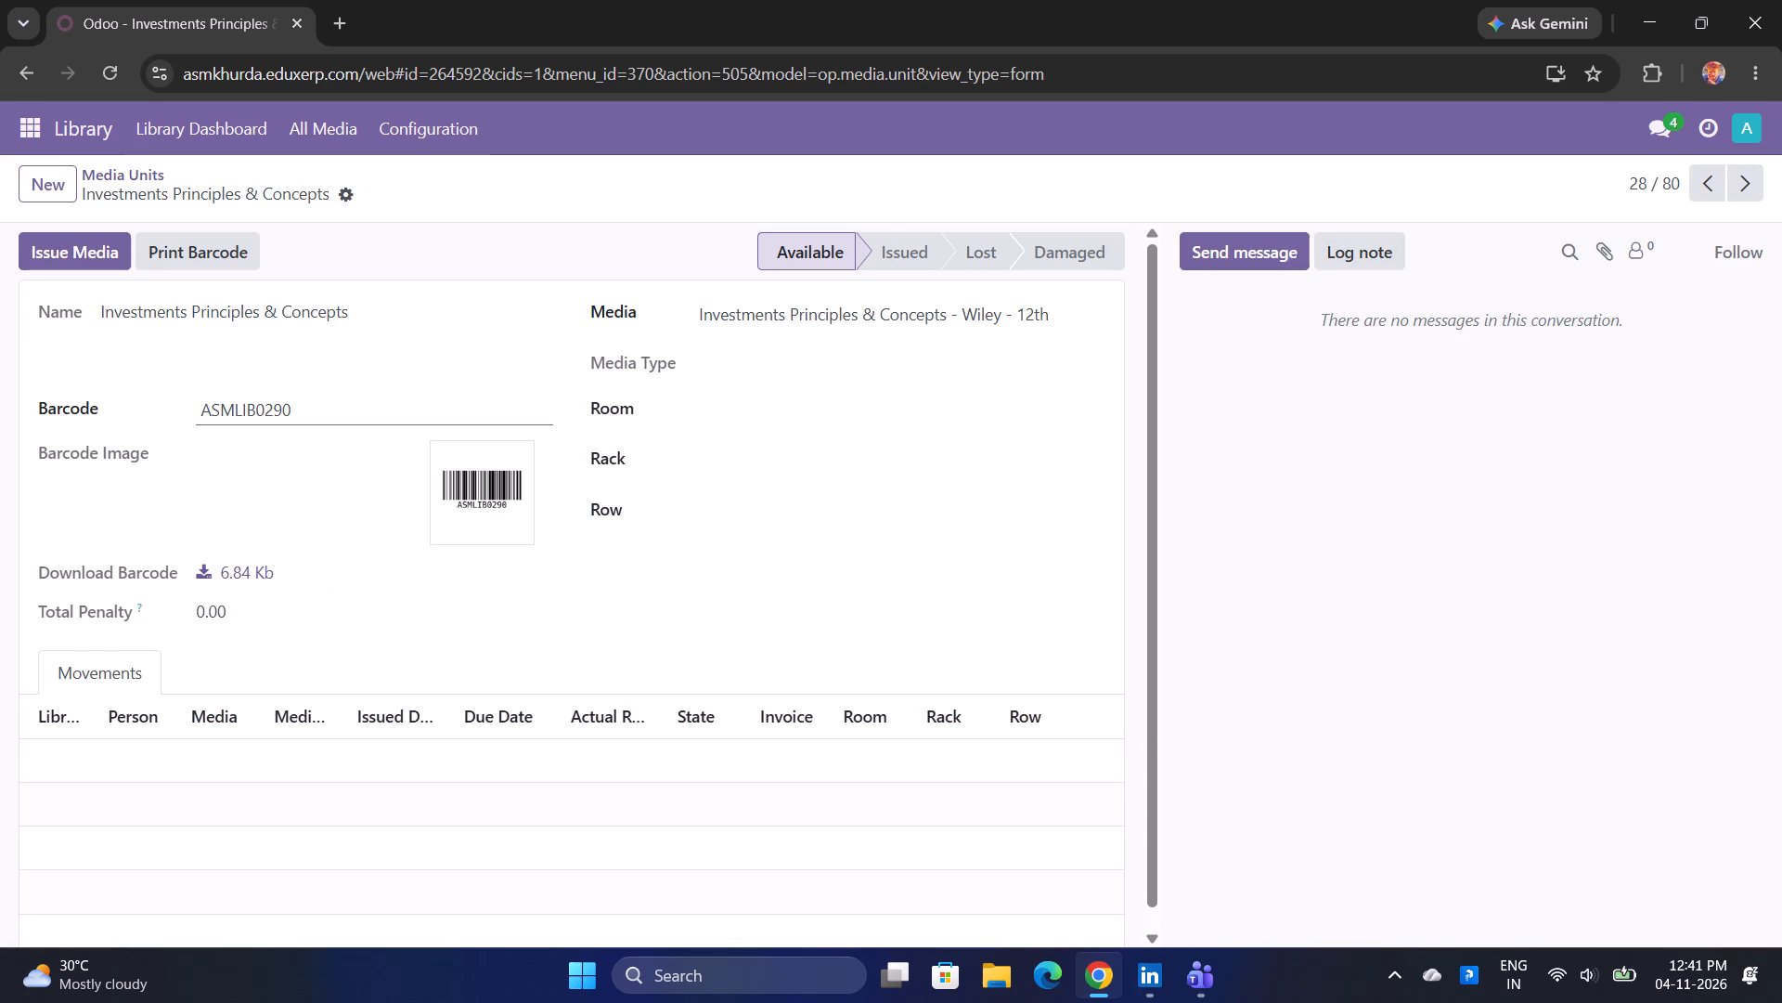
key(8)
click(379, 194)
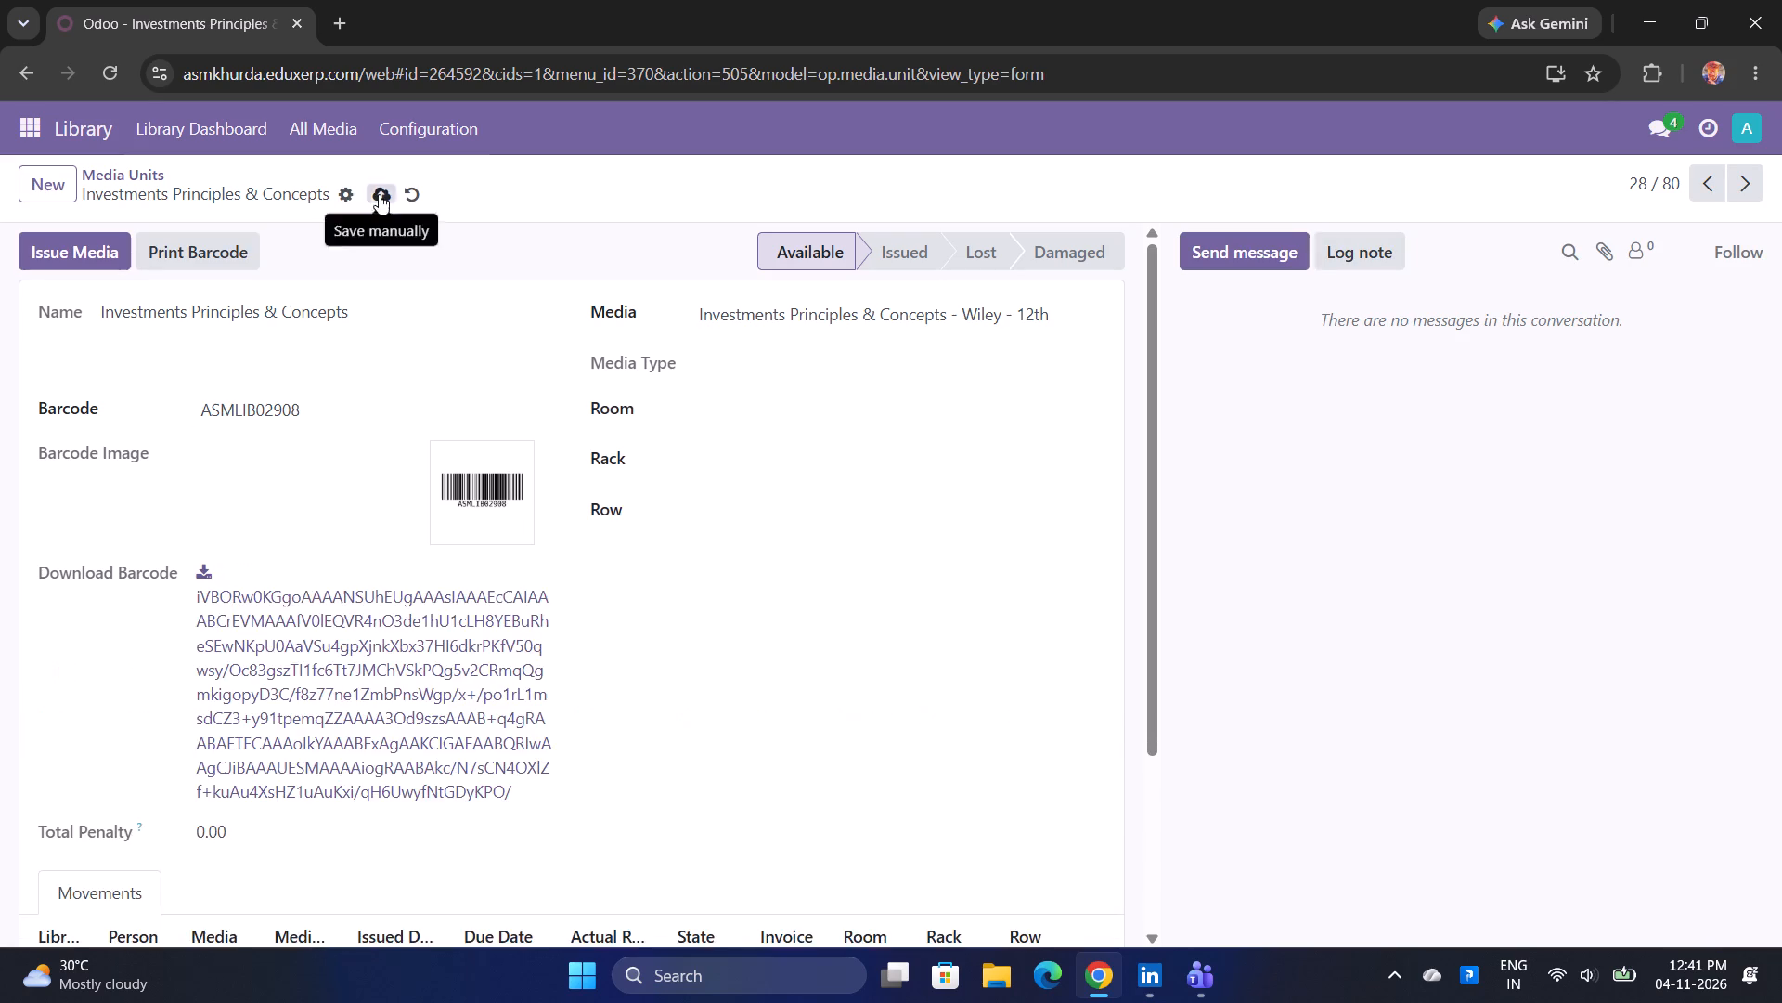
On the tenth Investments Principles & Concepts unit, save the barcode as ASMLIB0290, then restore it to ASMLIB02909 and save again.
click(1742, 186)
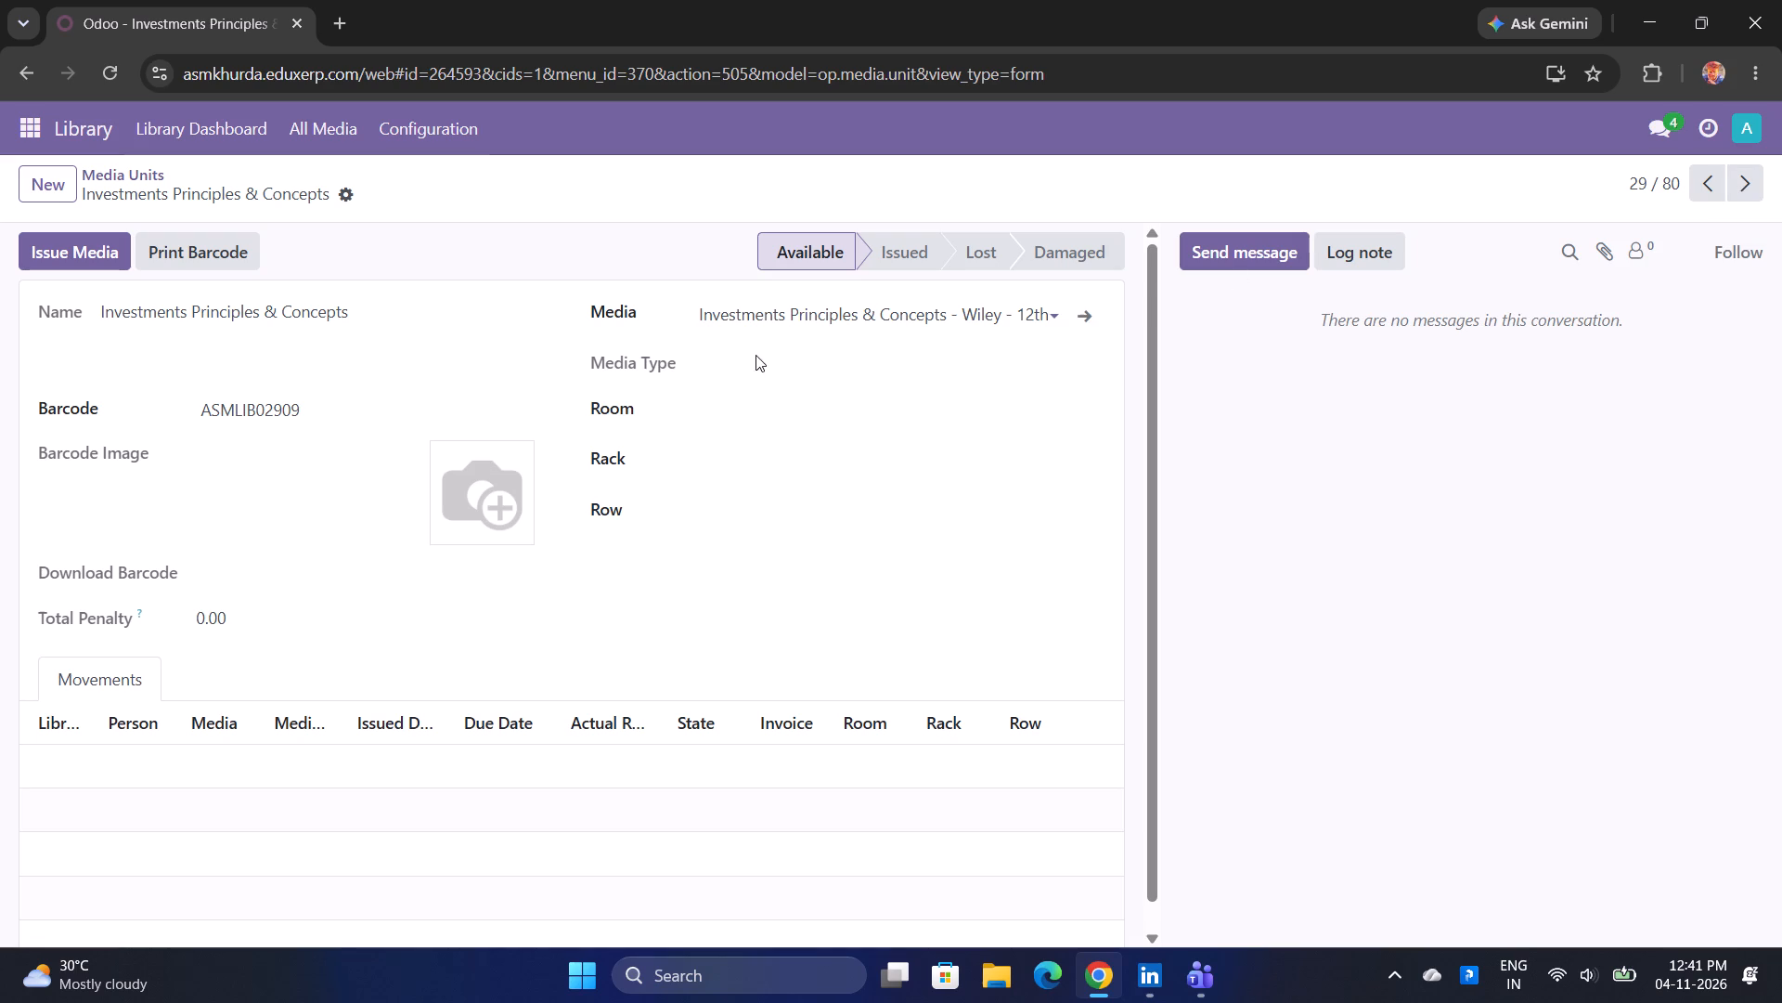
click(421, 414)
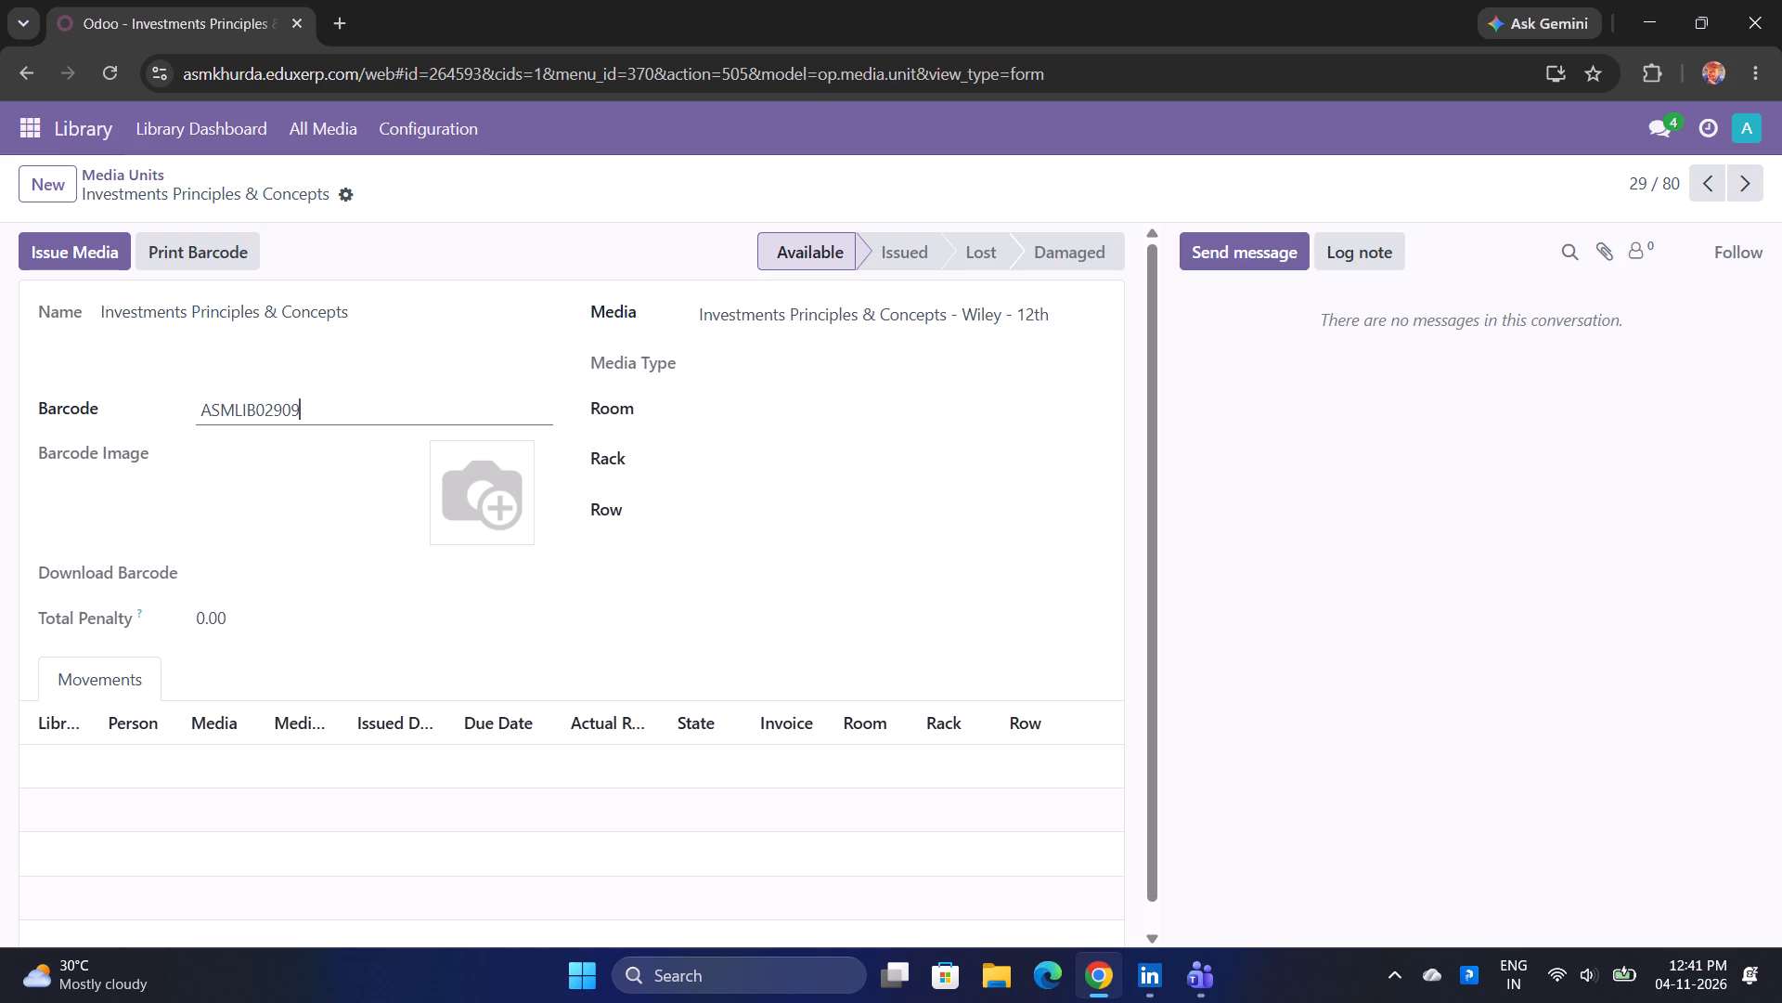
key(BackSpace)
click(379, 196)
click(334, 416)
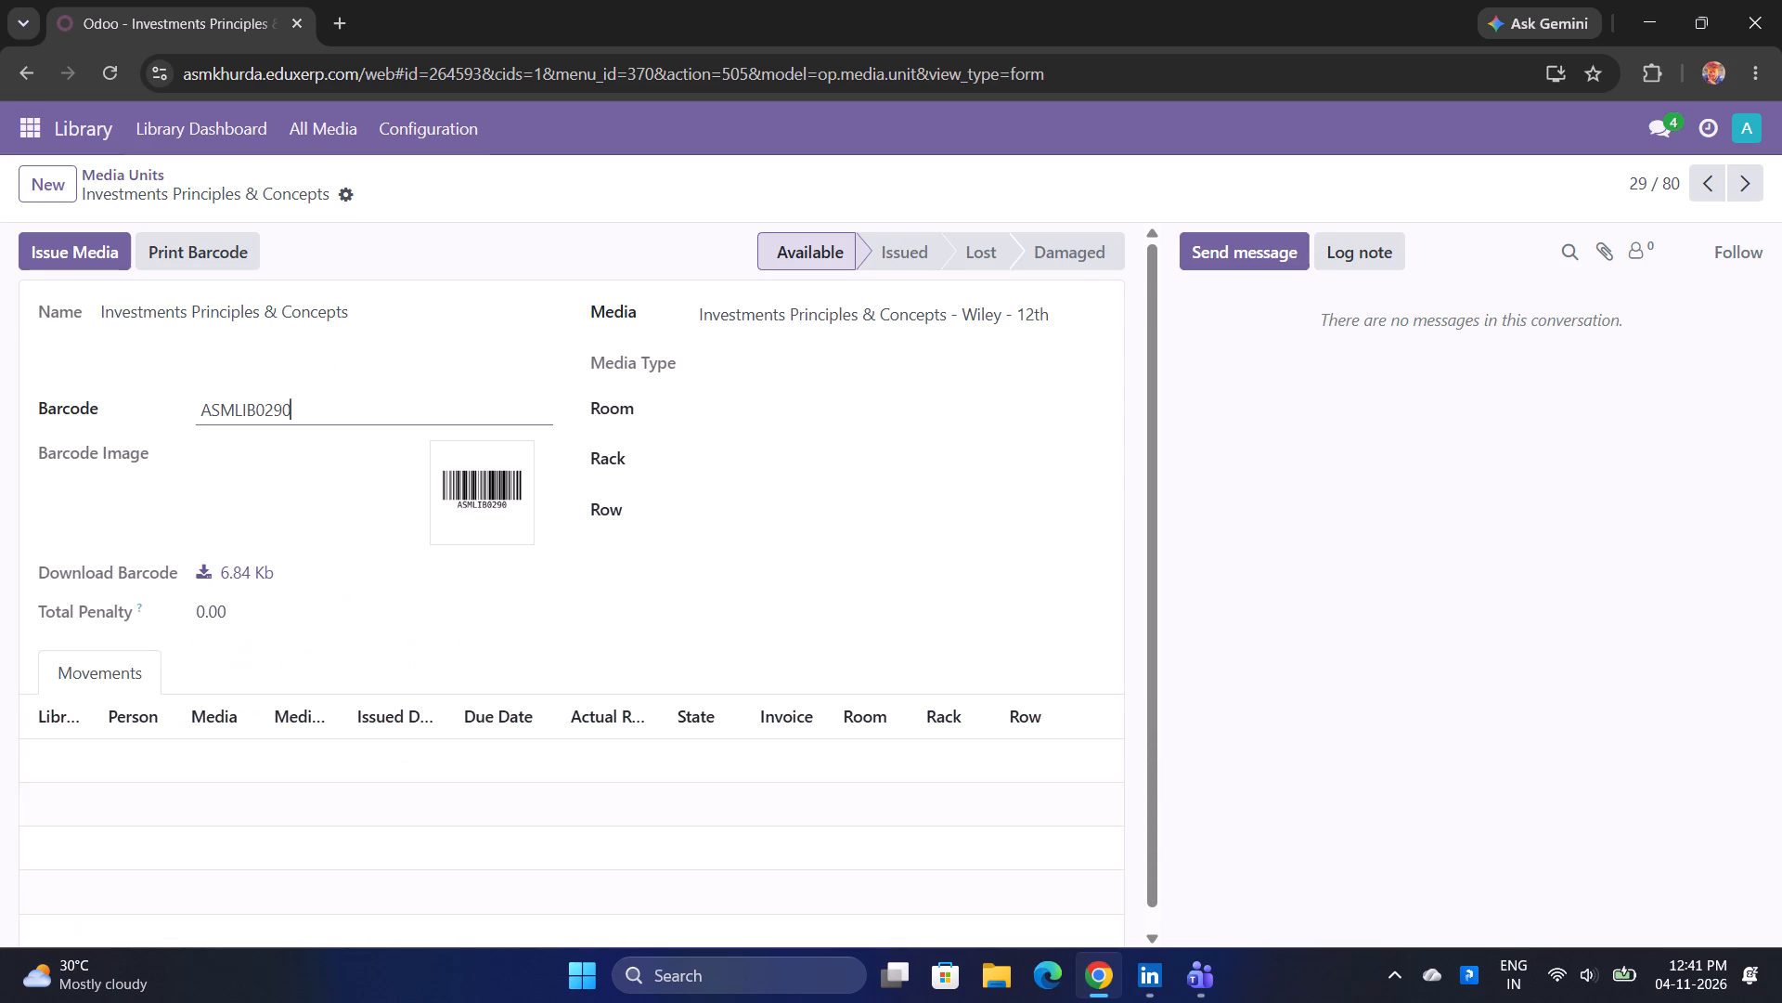
key(9)
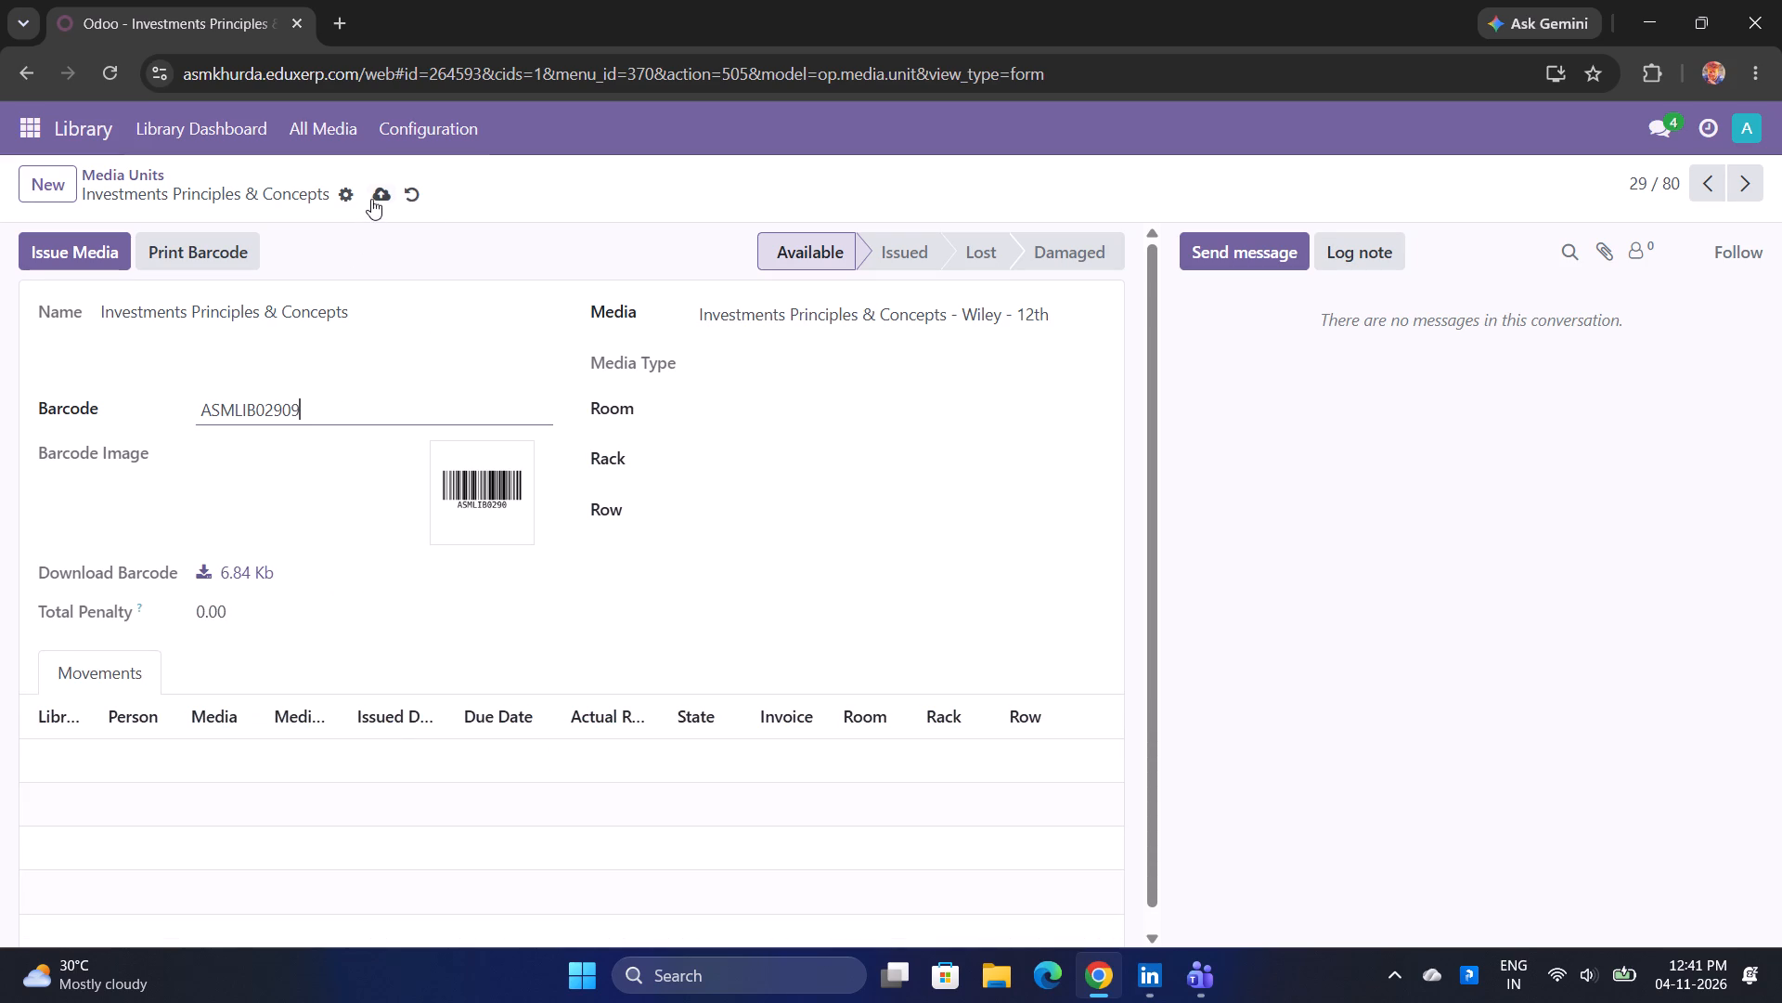
click(376, 190)
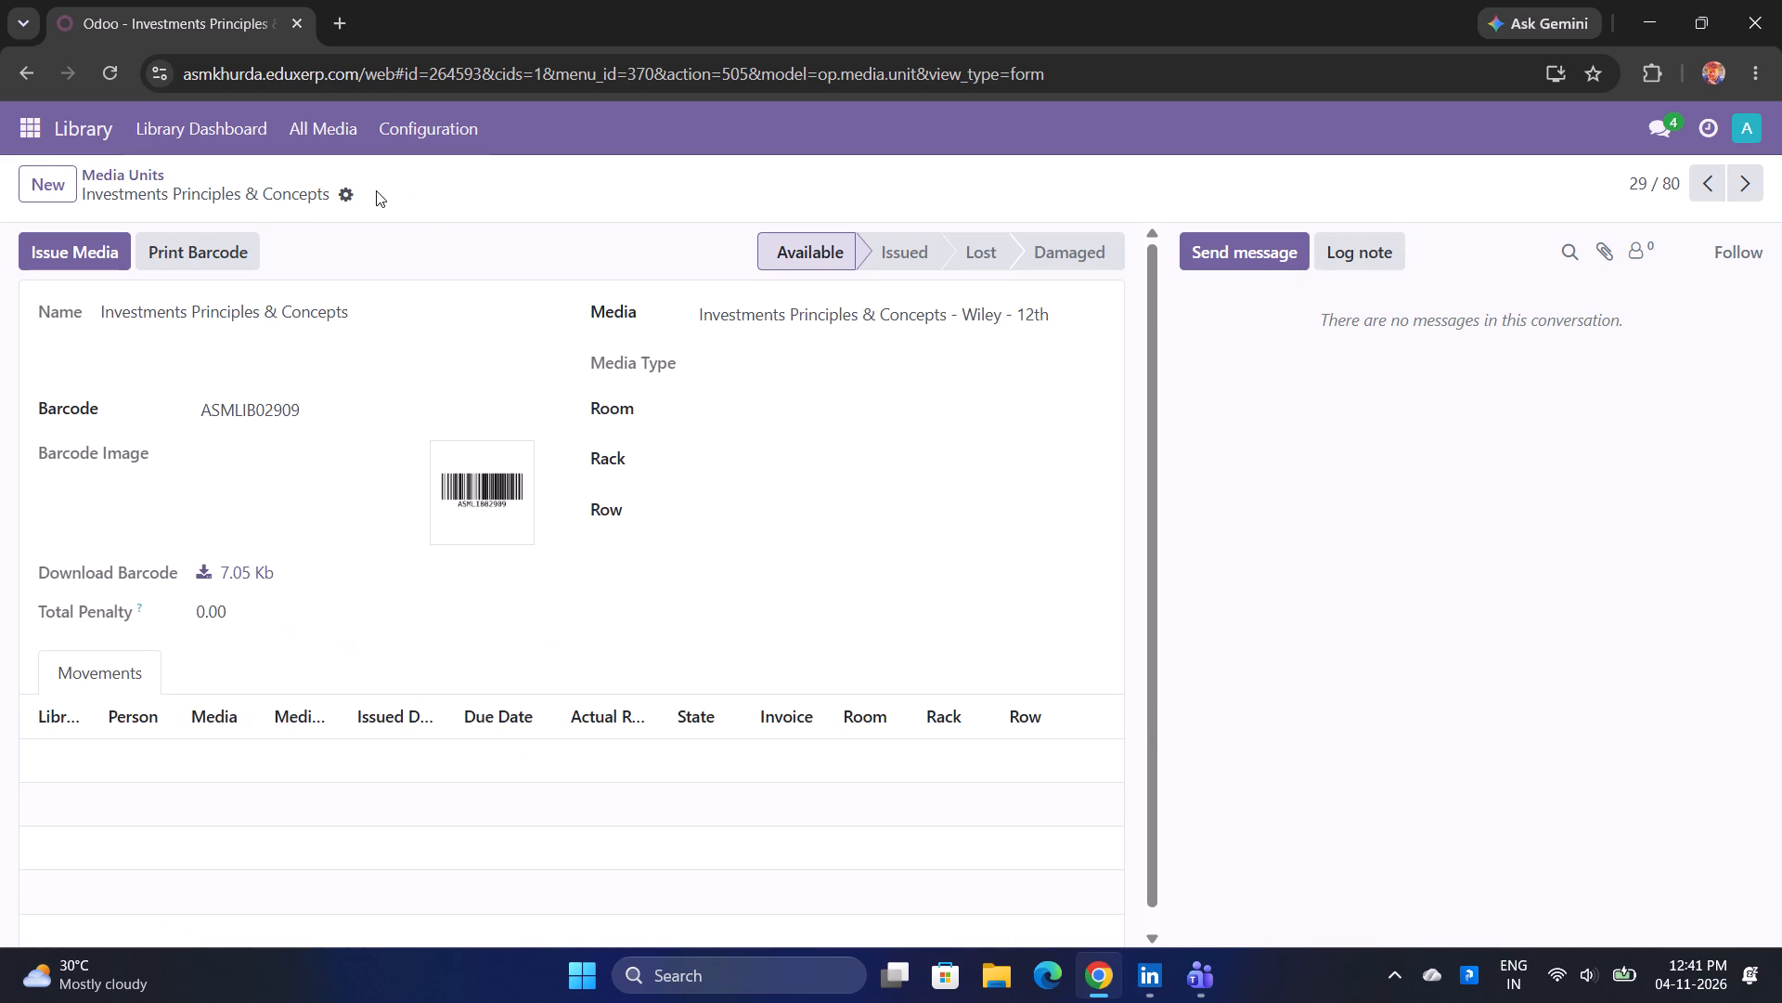
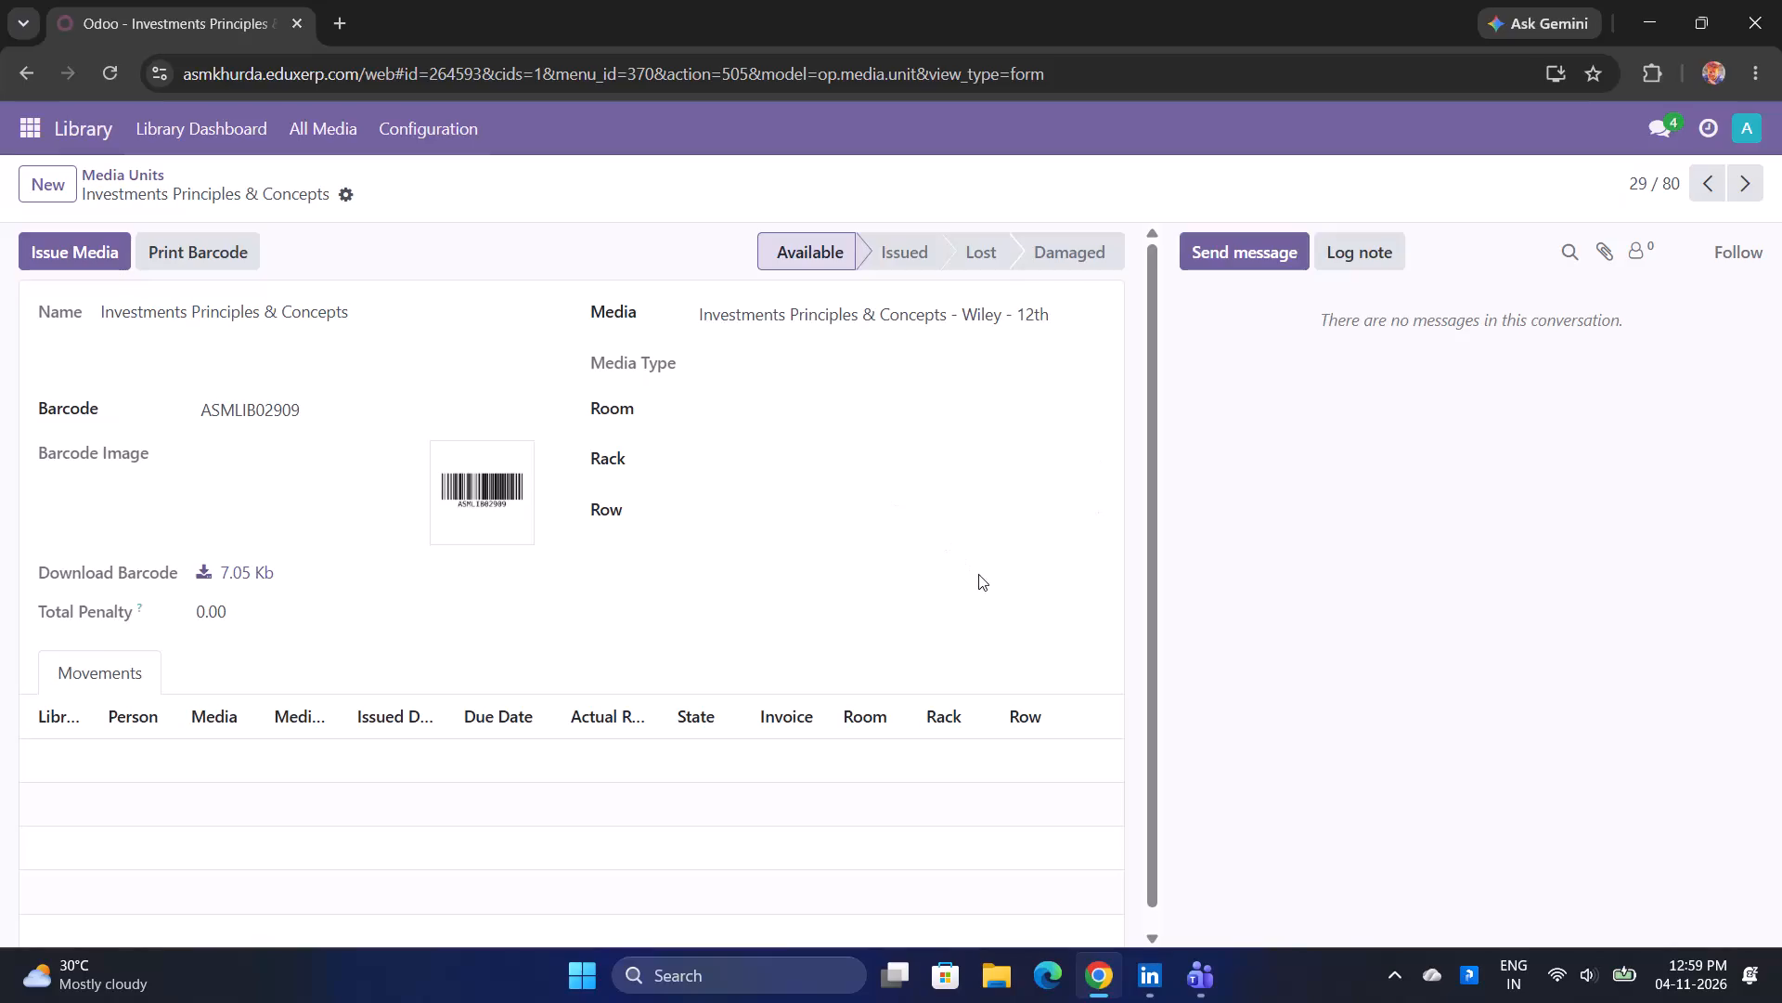
On the first Iot Fundamentals unit, save the barcode as ASMLIB0311, then restore it to ASMLIB03117 and save again.
click(1753, 180)
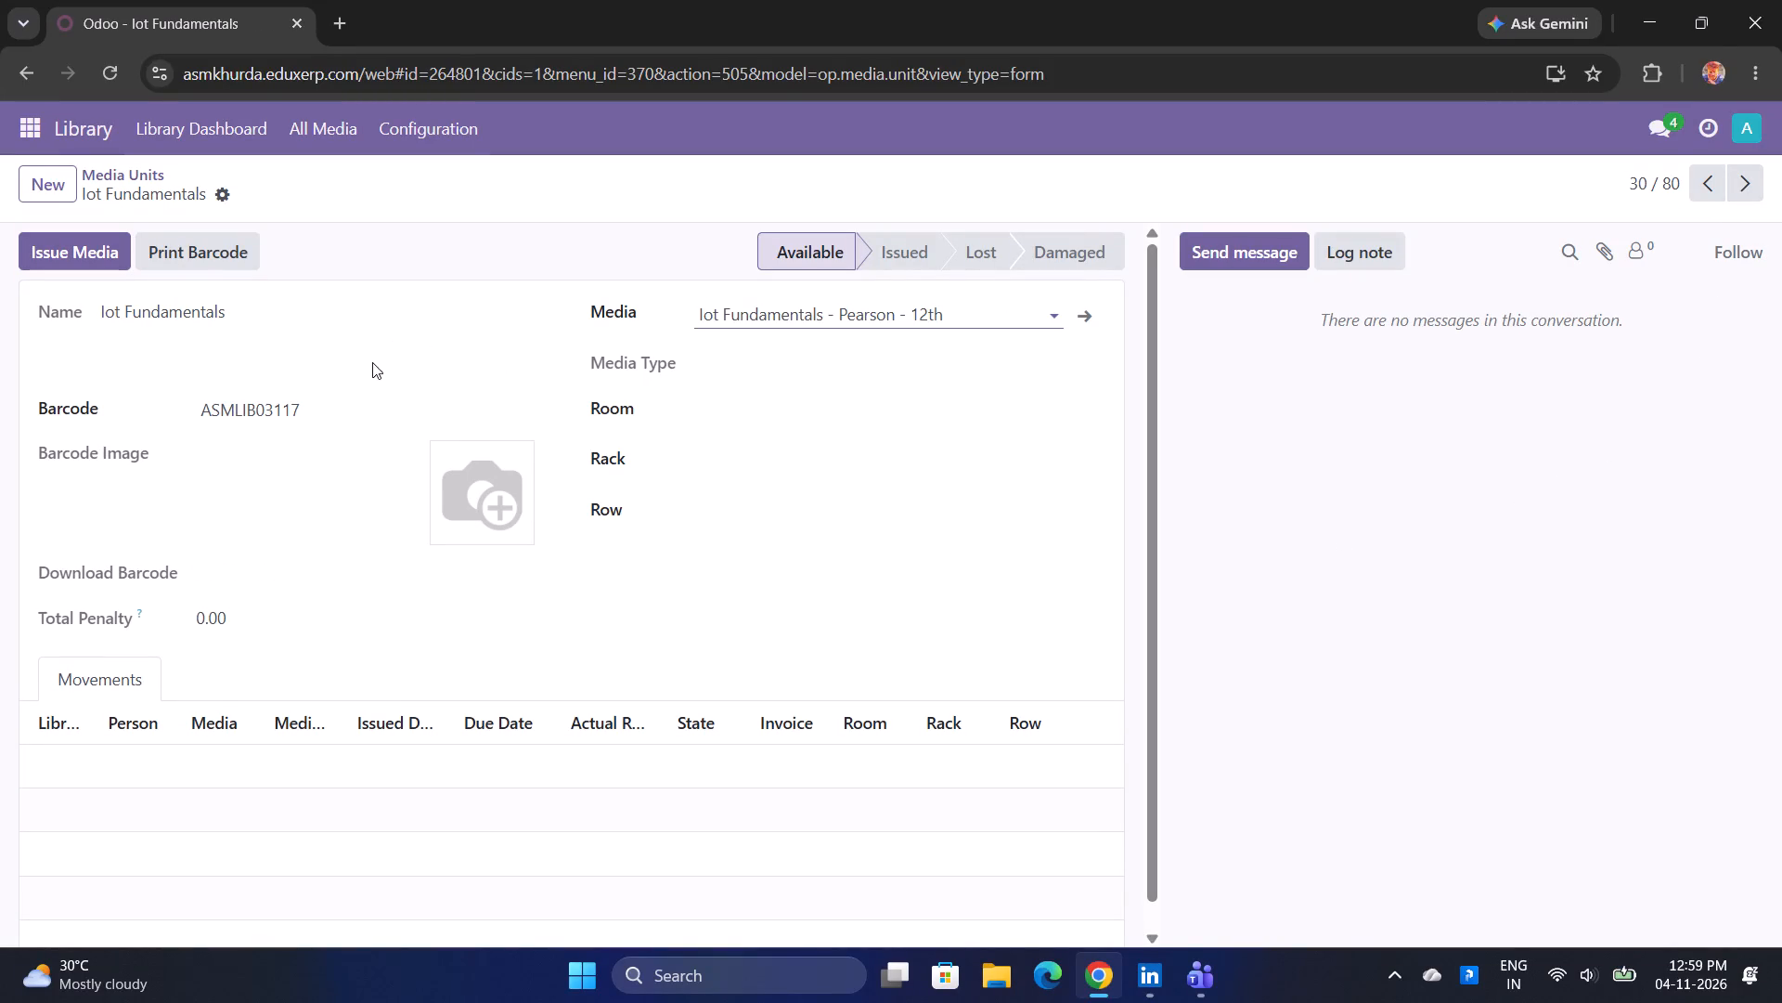
click(369, 401)
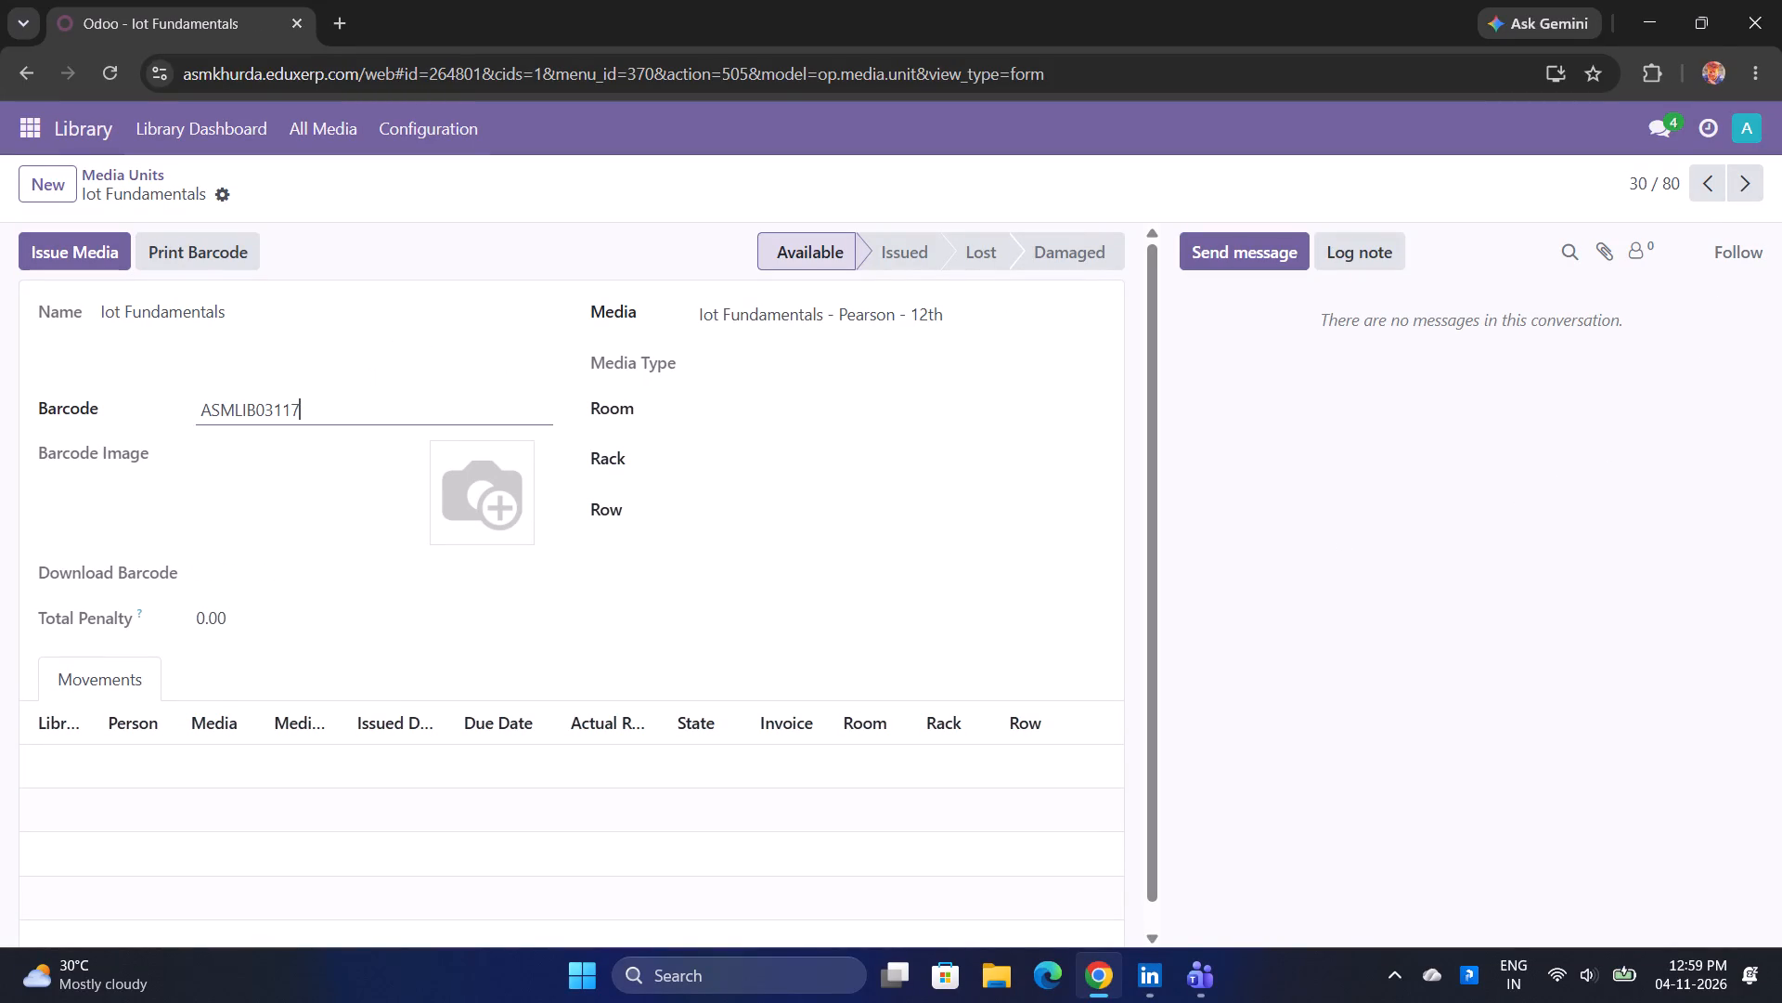
key(BackSpace)
click(255, 190)
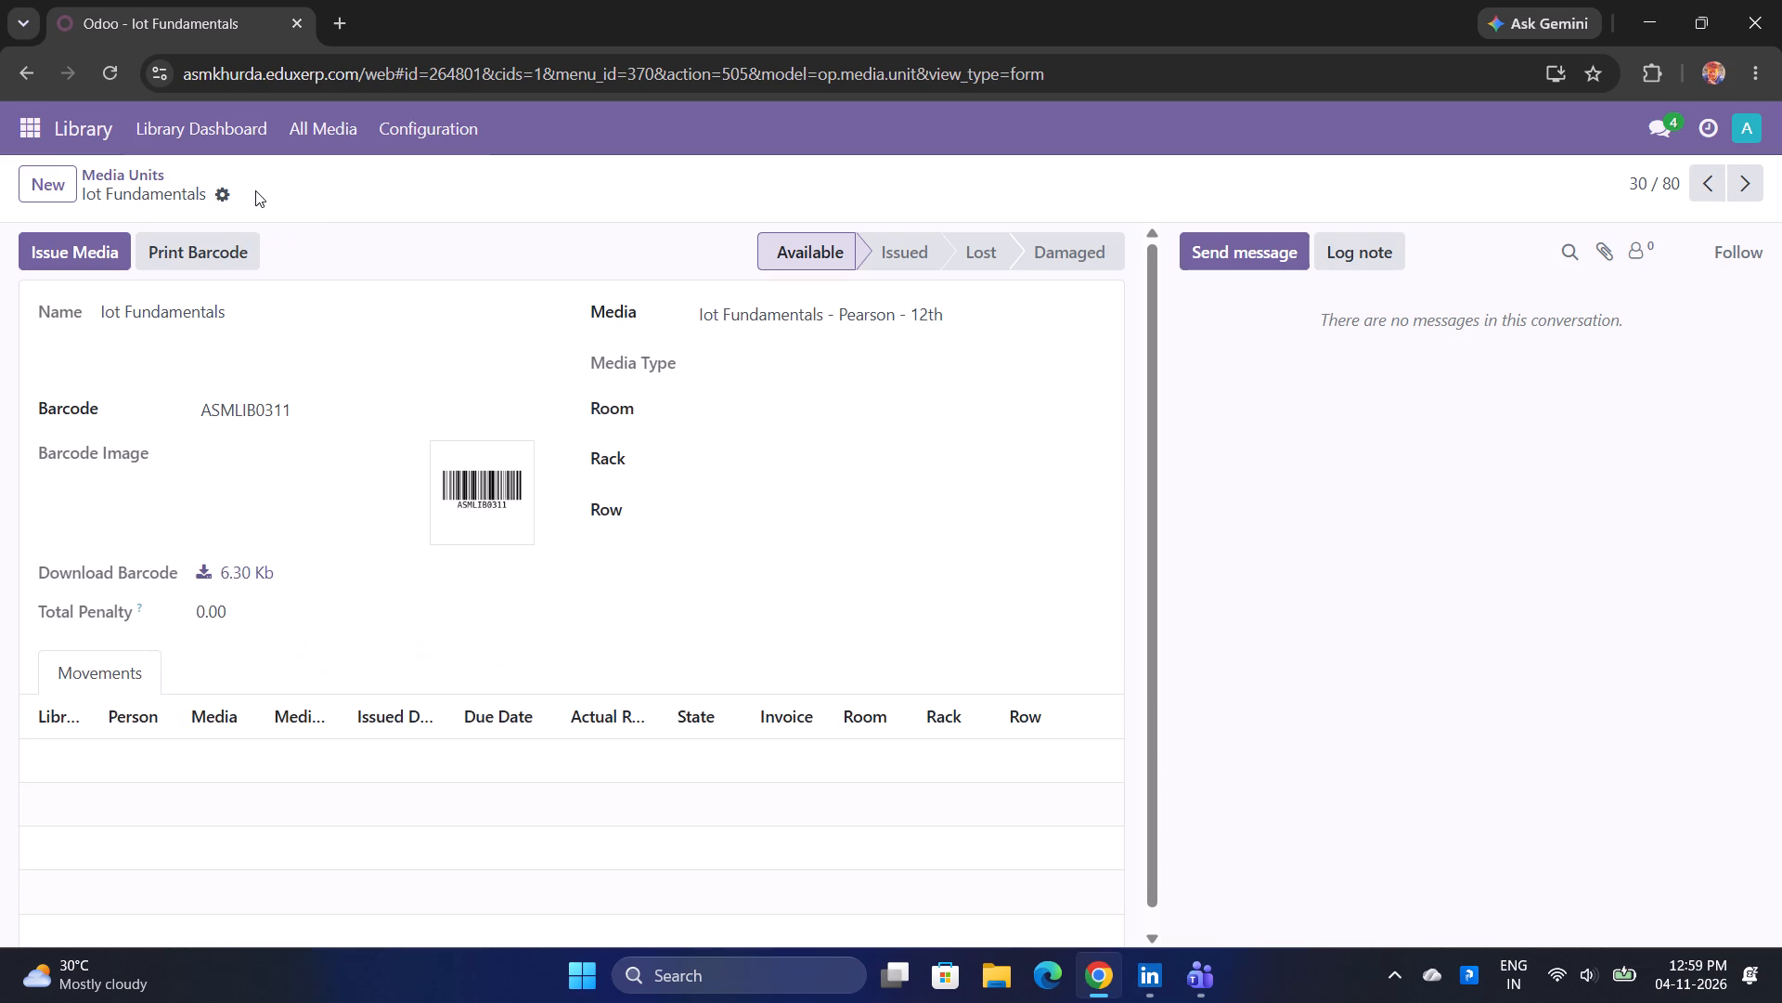
click(329, 412)
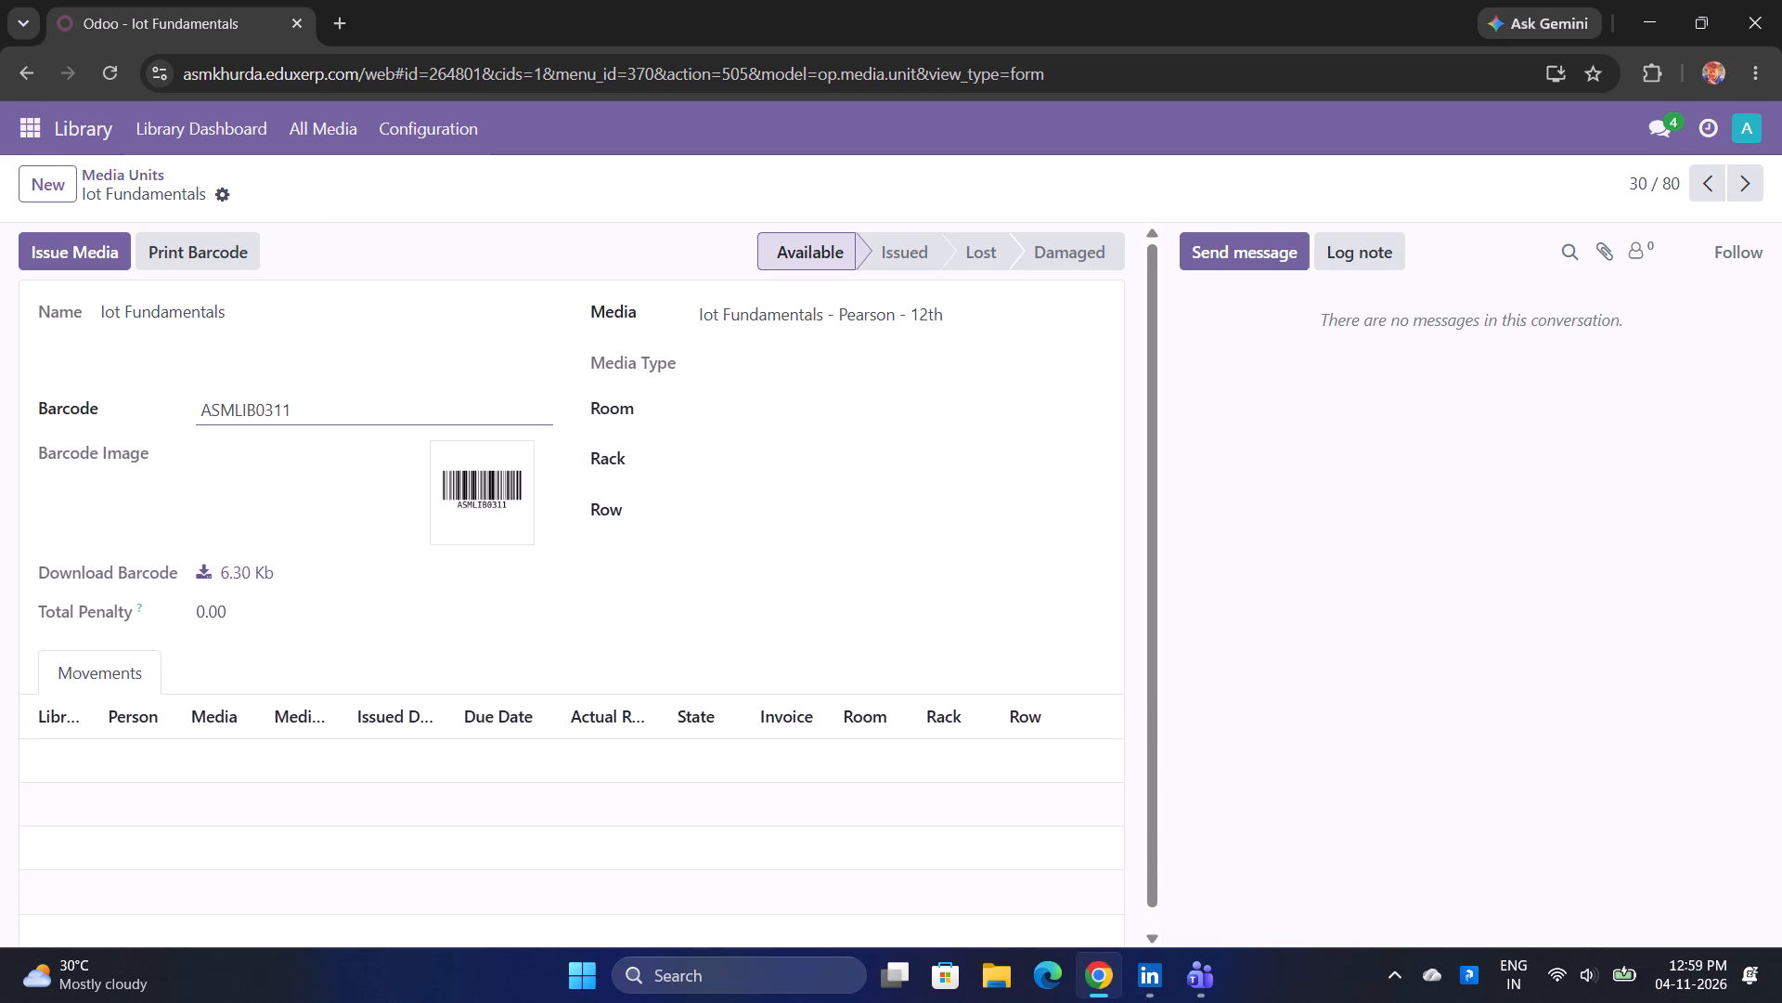
key(7)
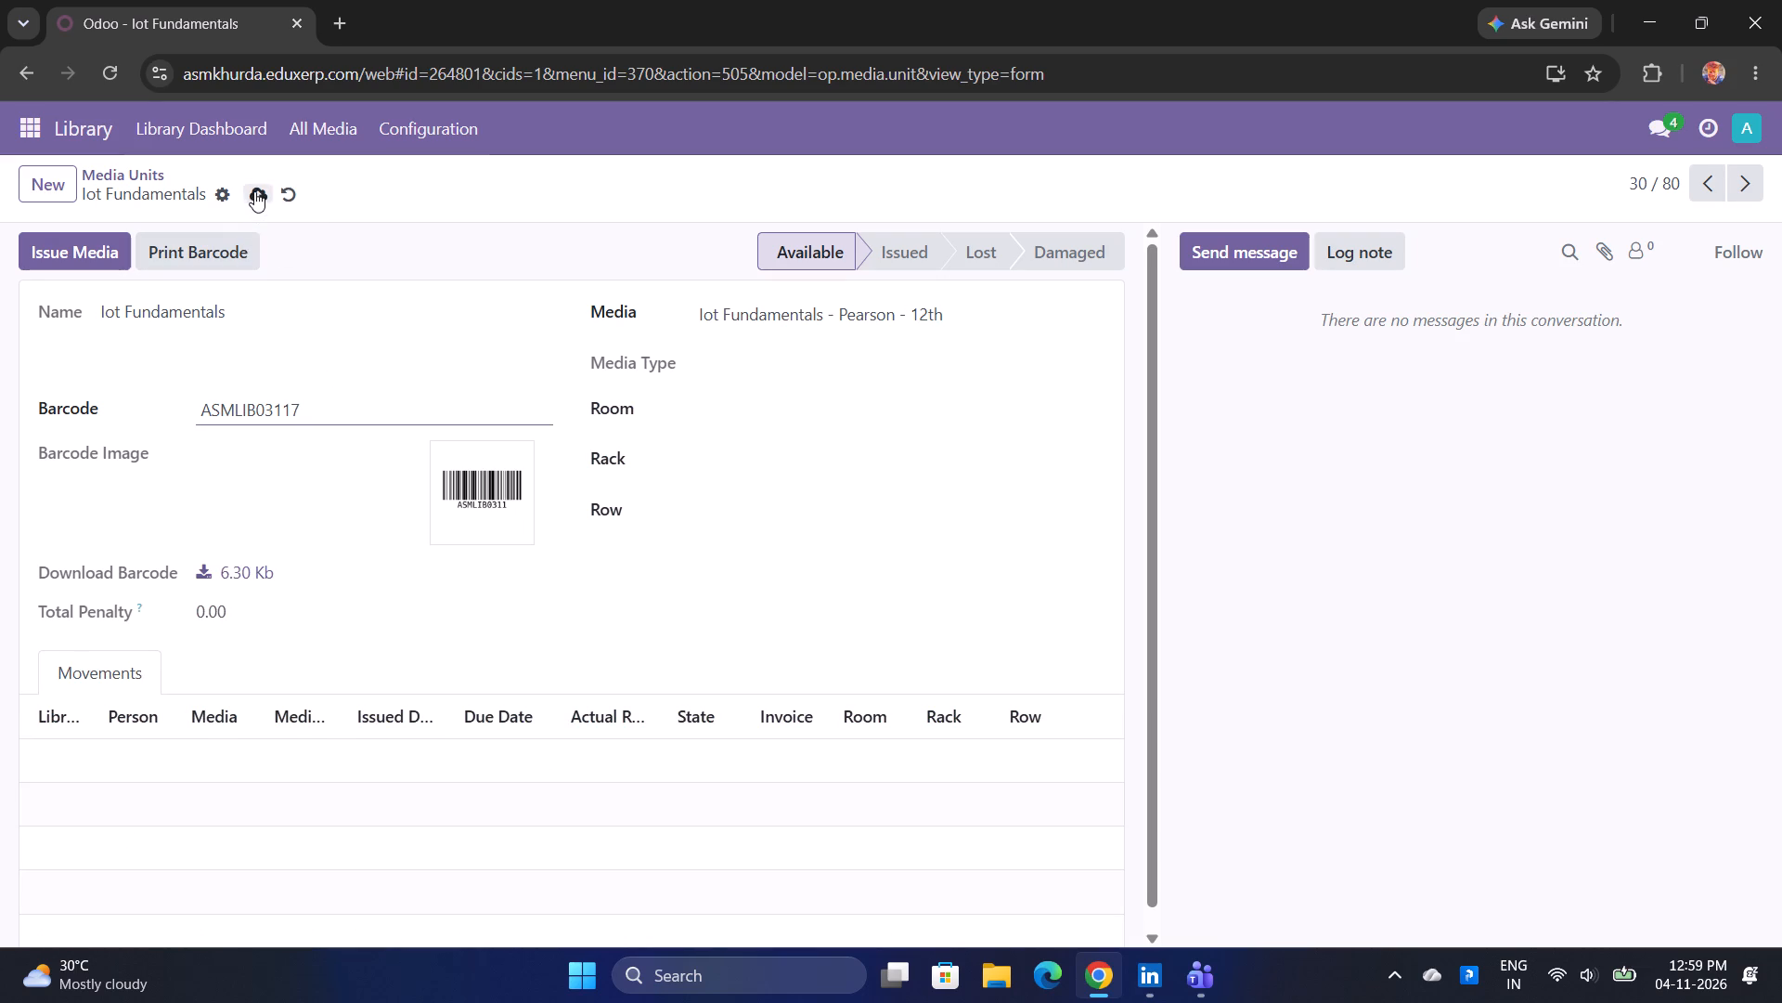
click(254, 191)
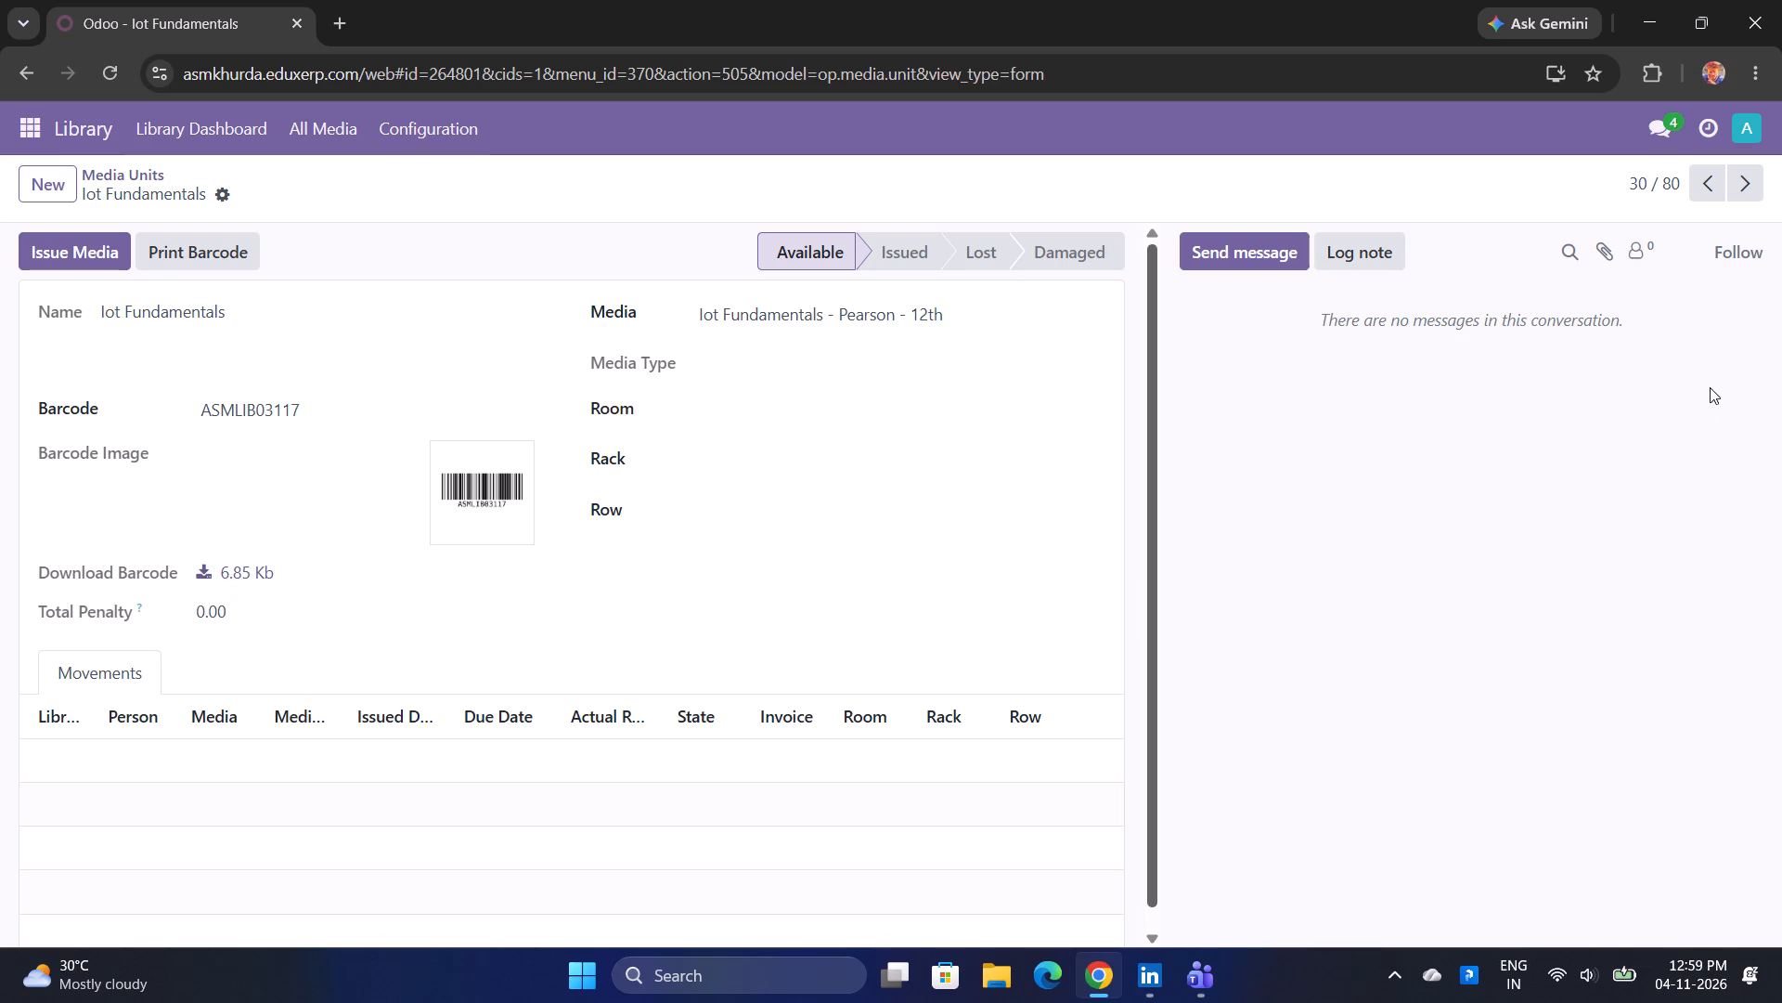
On the second Iot Fundamentals unit, save the barcode as ASMLIB0311, then restore it to ASMLIB03118 and save again.
click(1749, 183)
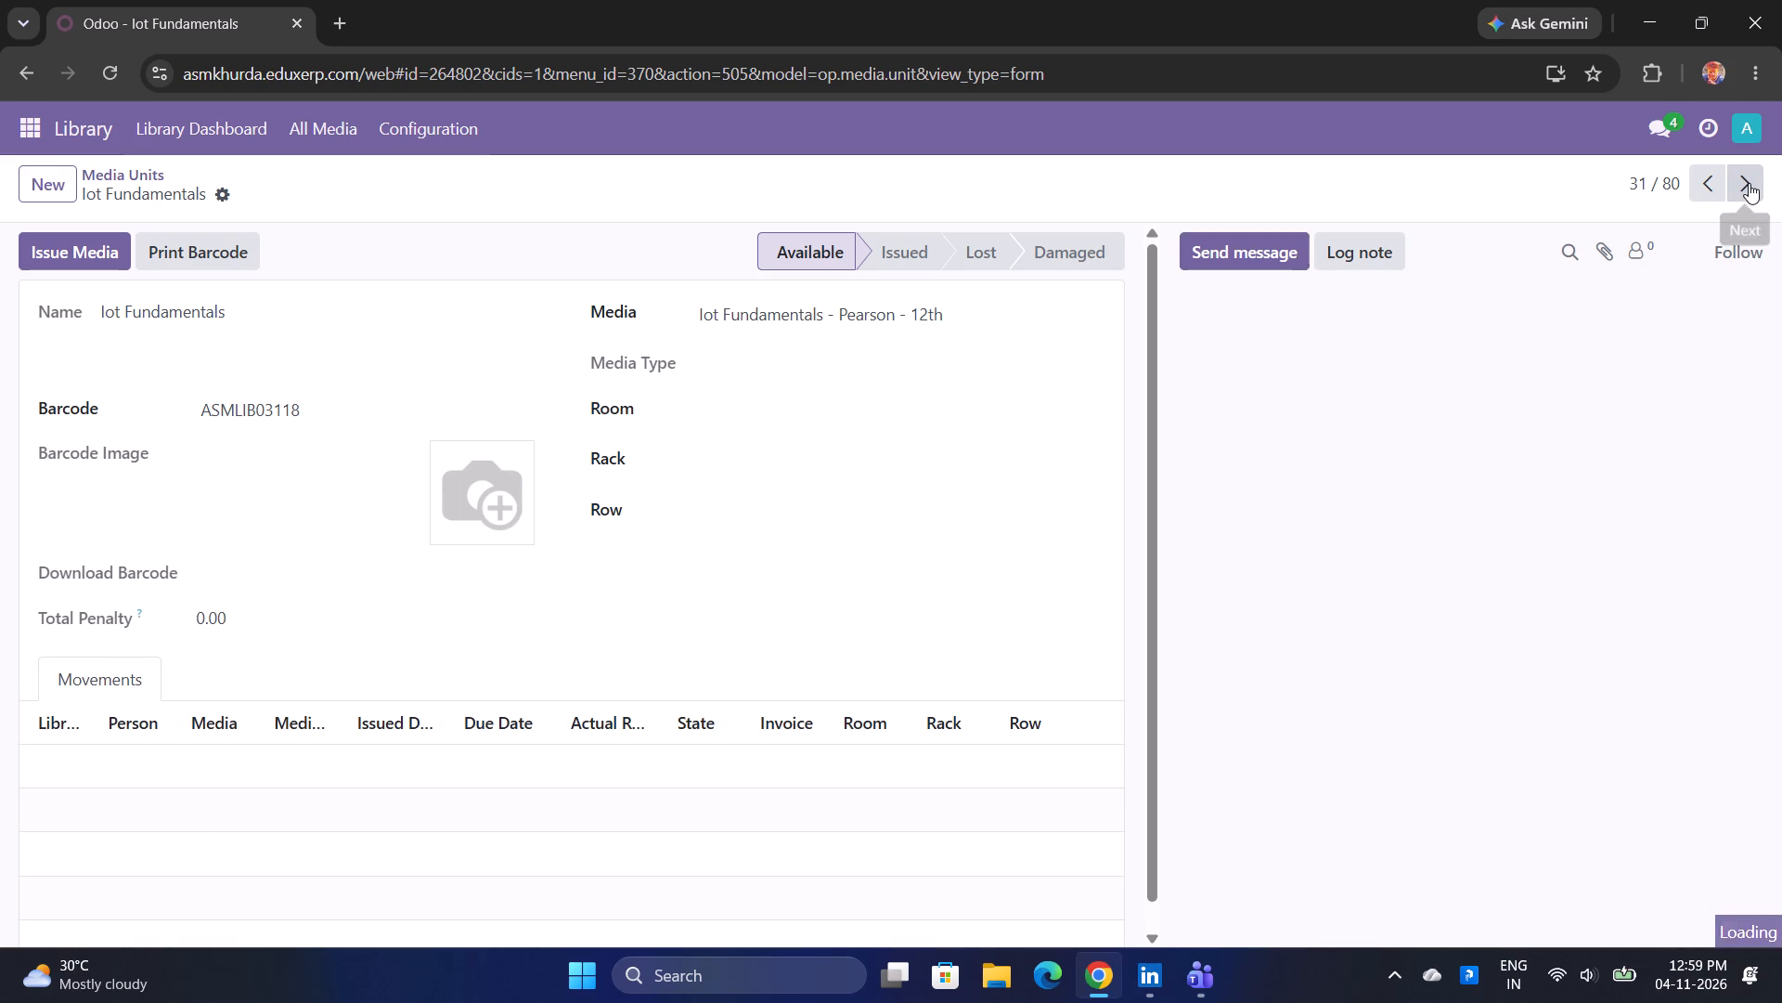
click(376, 400)
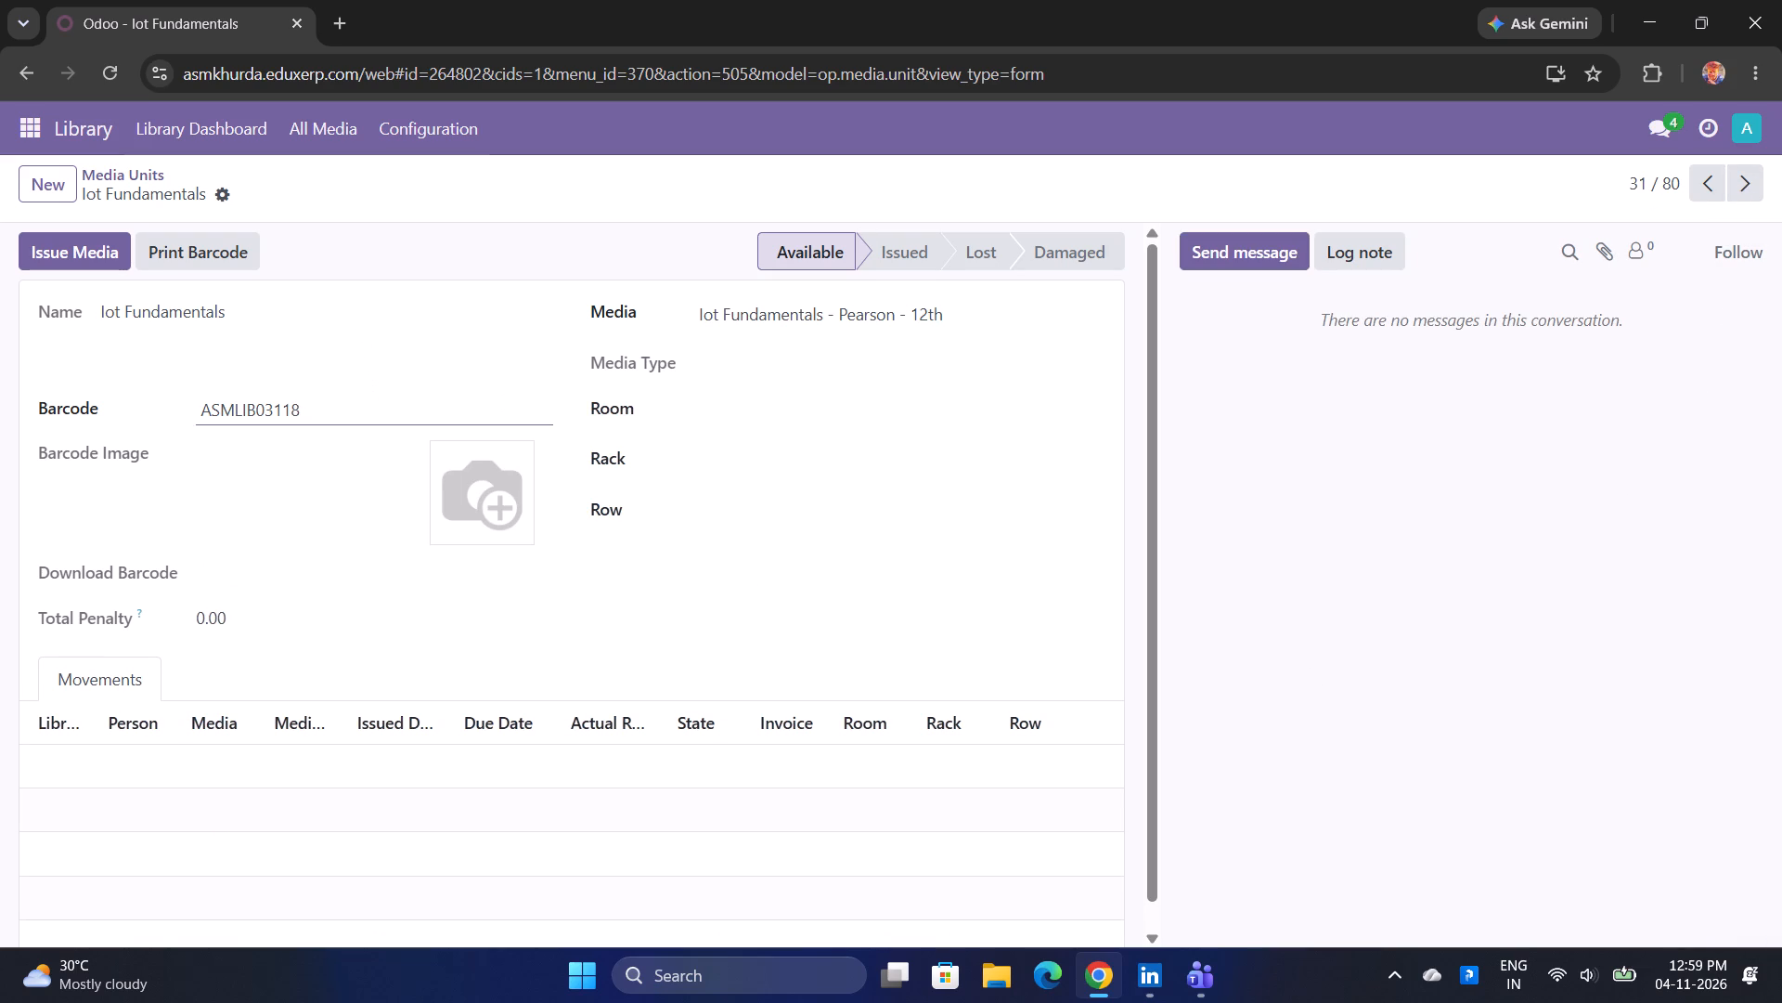
key(BackSpace)
click(257, 190)
click(347, 424)
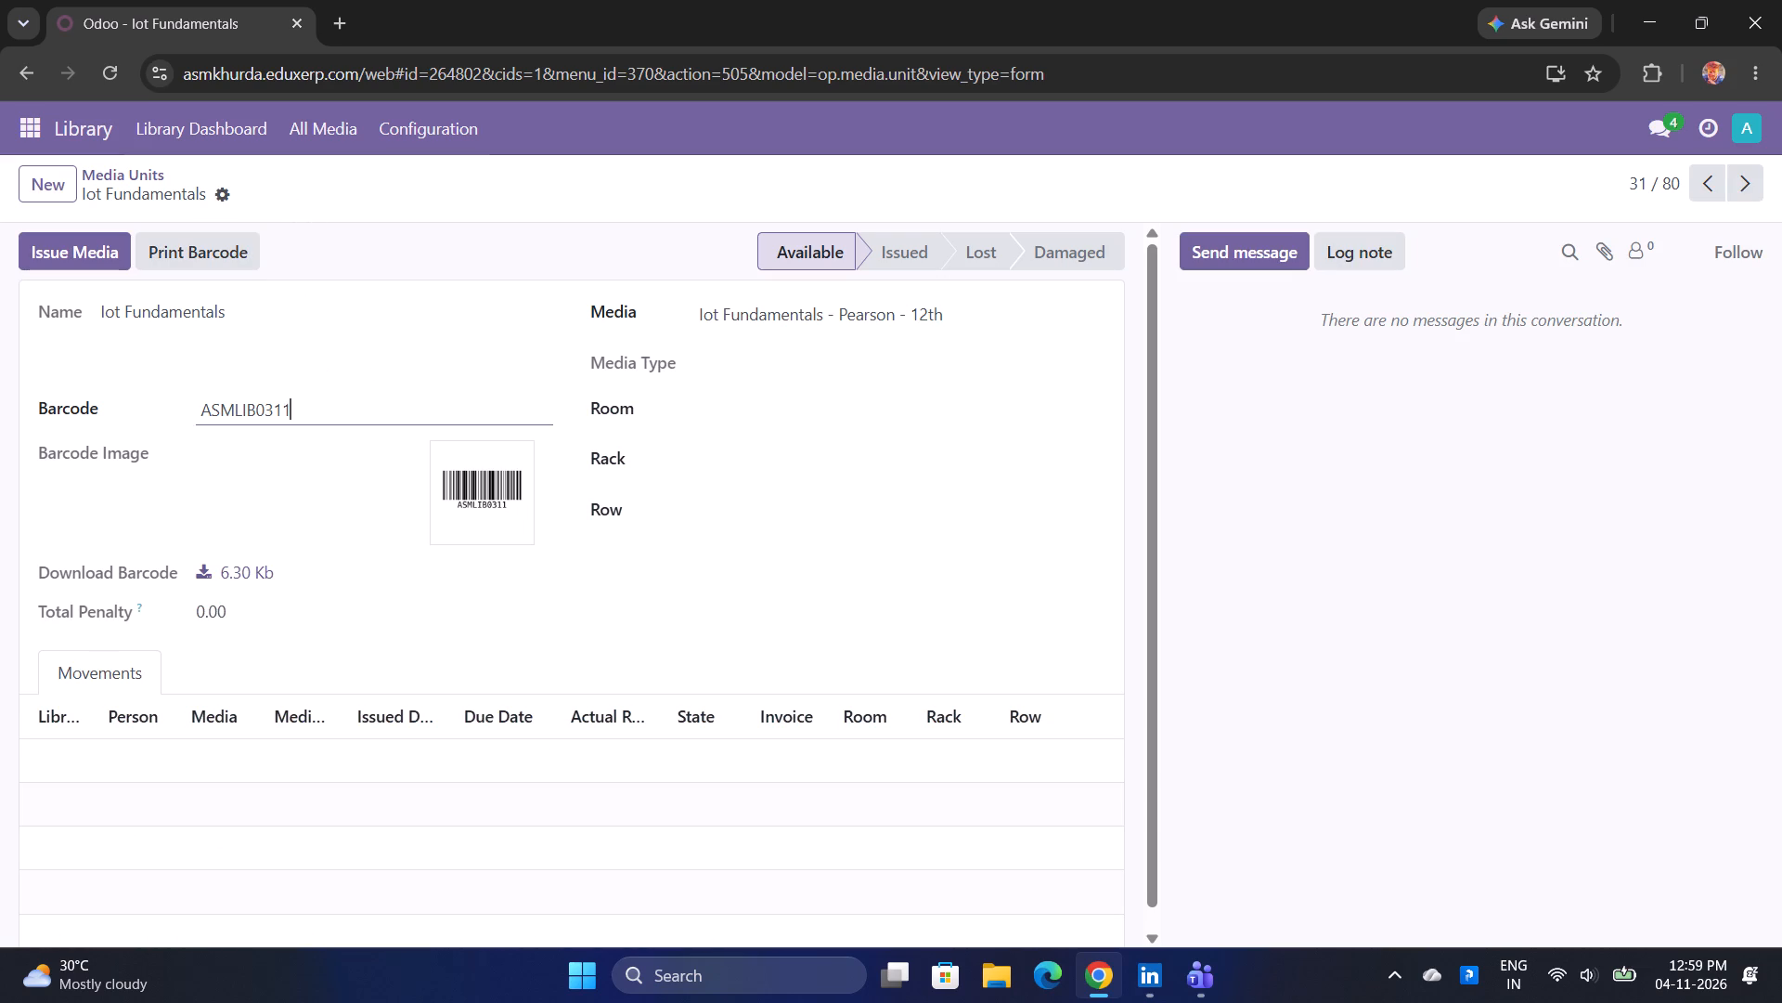
key(8)
click(259, 189)
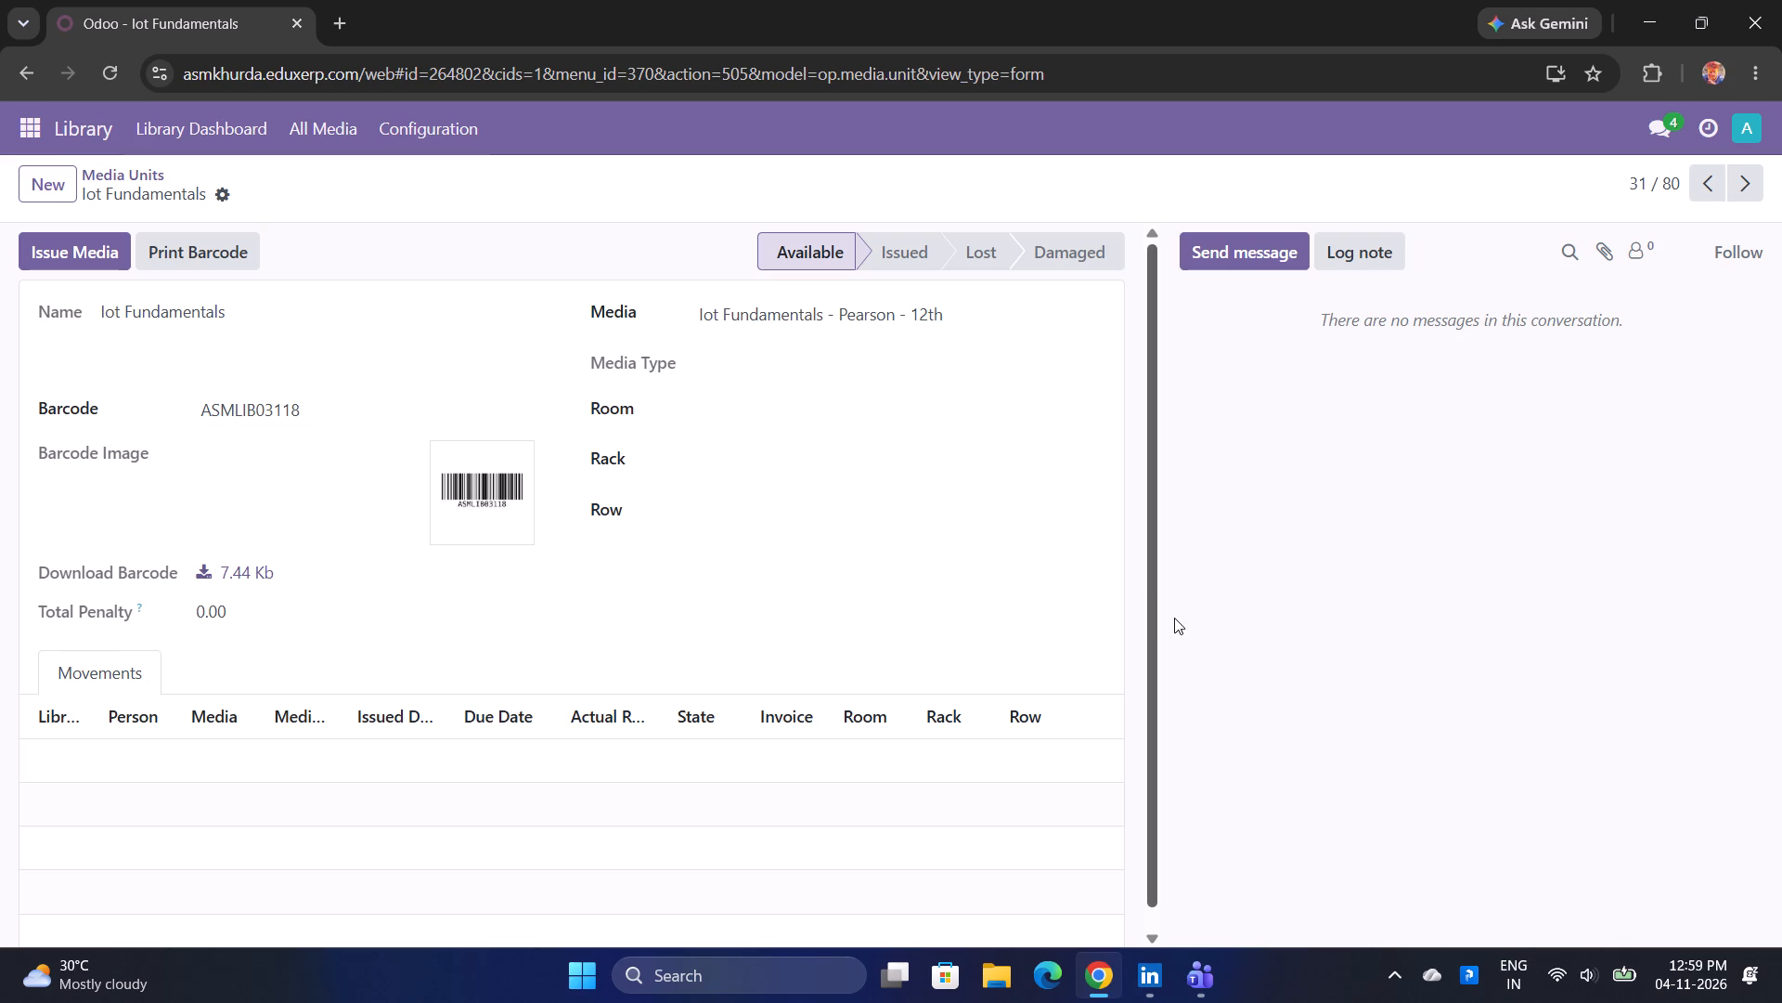
On the third Iot Fundamentals unit, save the barcode as ASMLIB0311, then restore it to ASMLIB03119 and save again.
click(1750, 189)
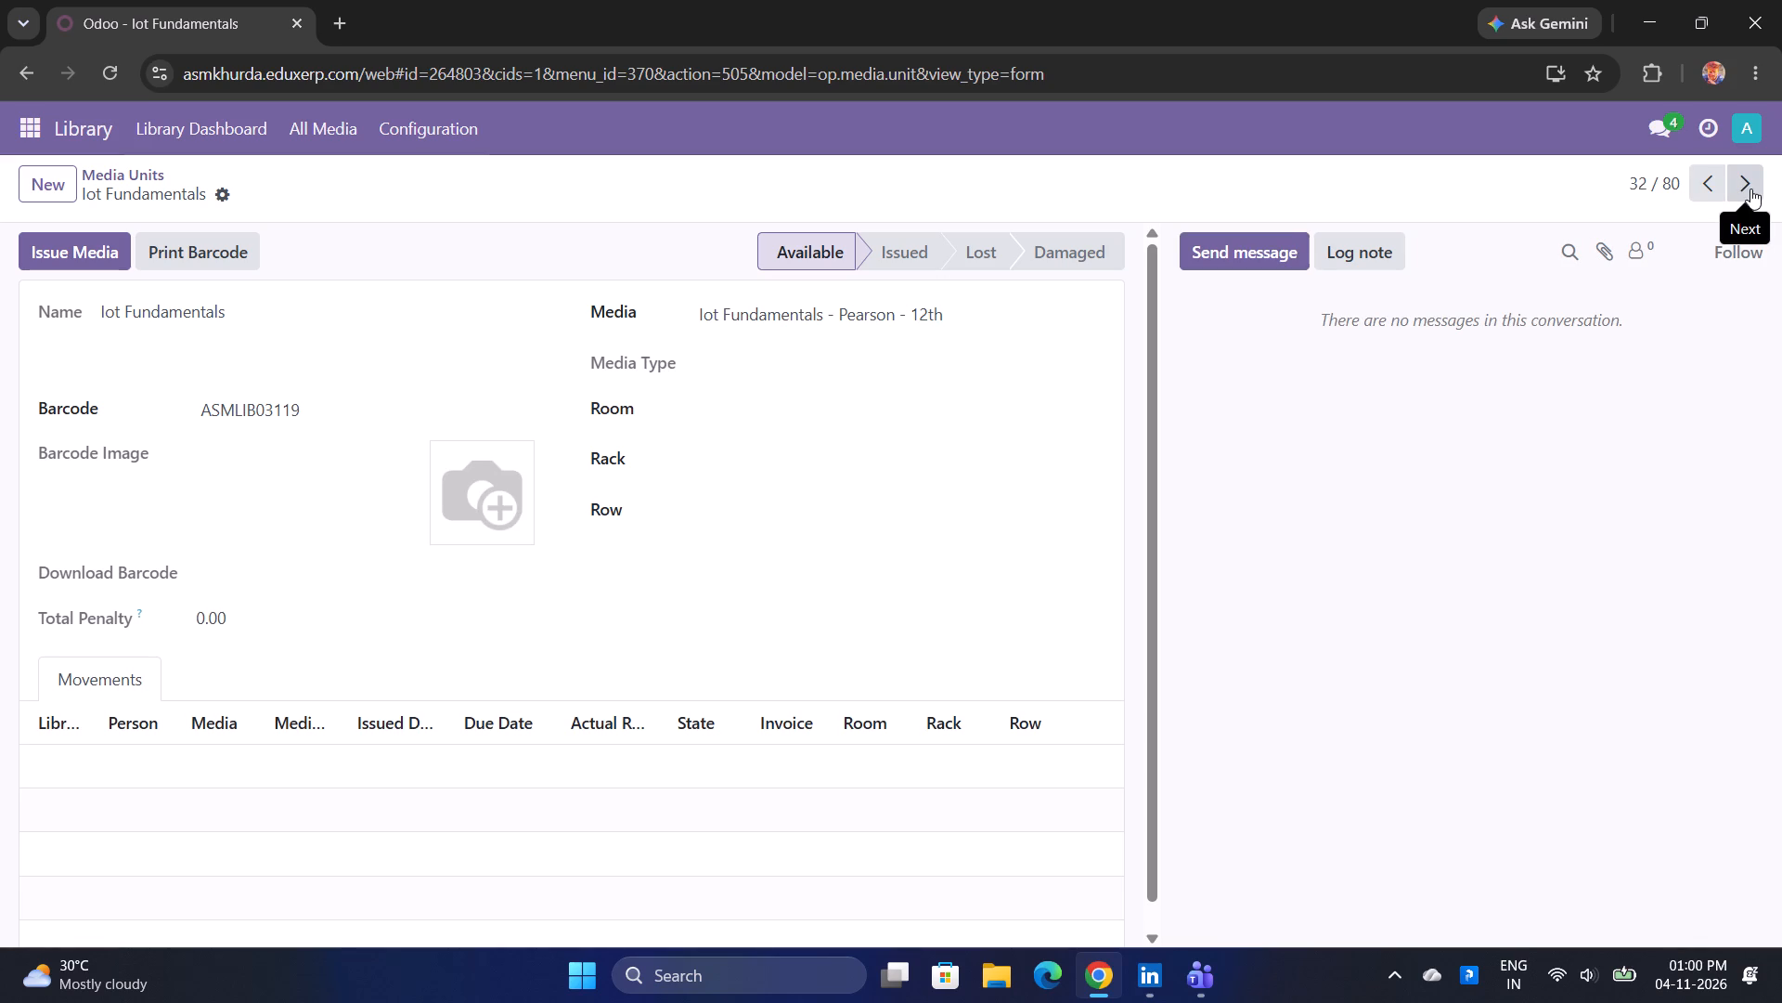
click(360, 414)
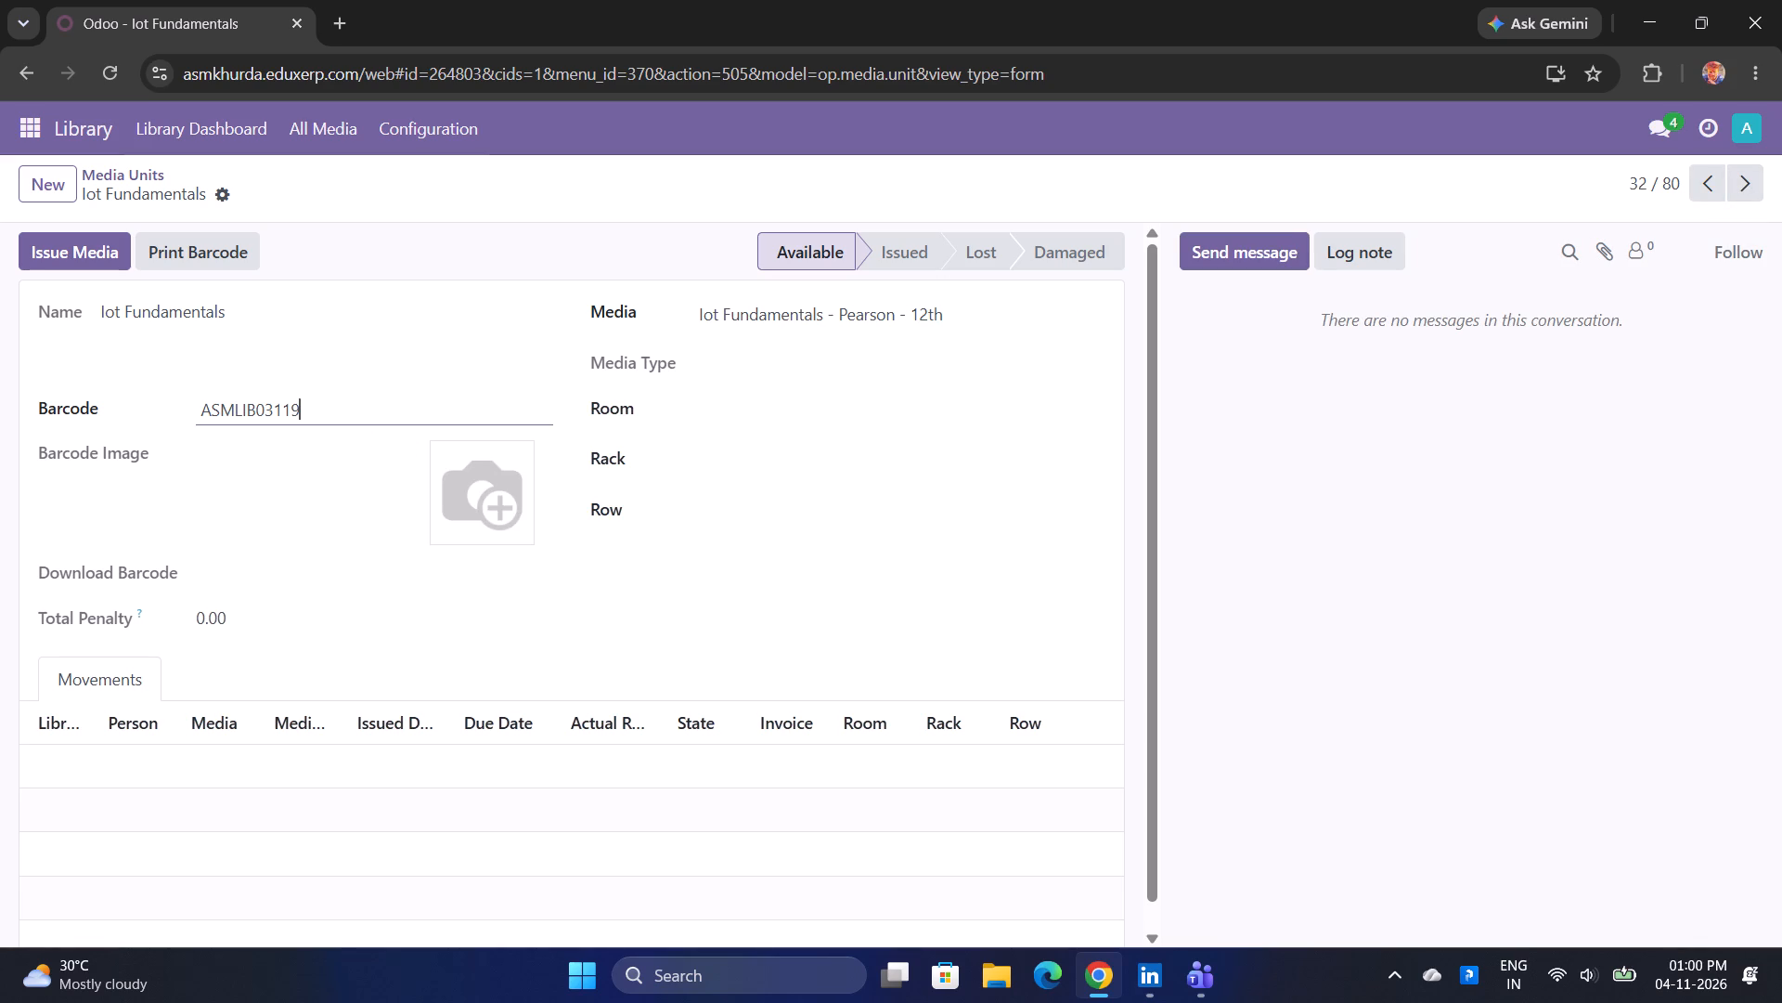
key(BackSpace)
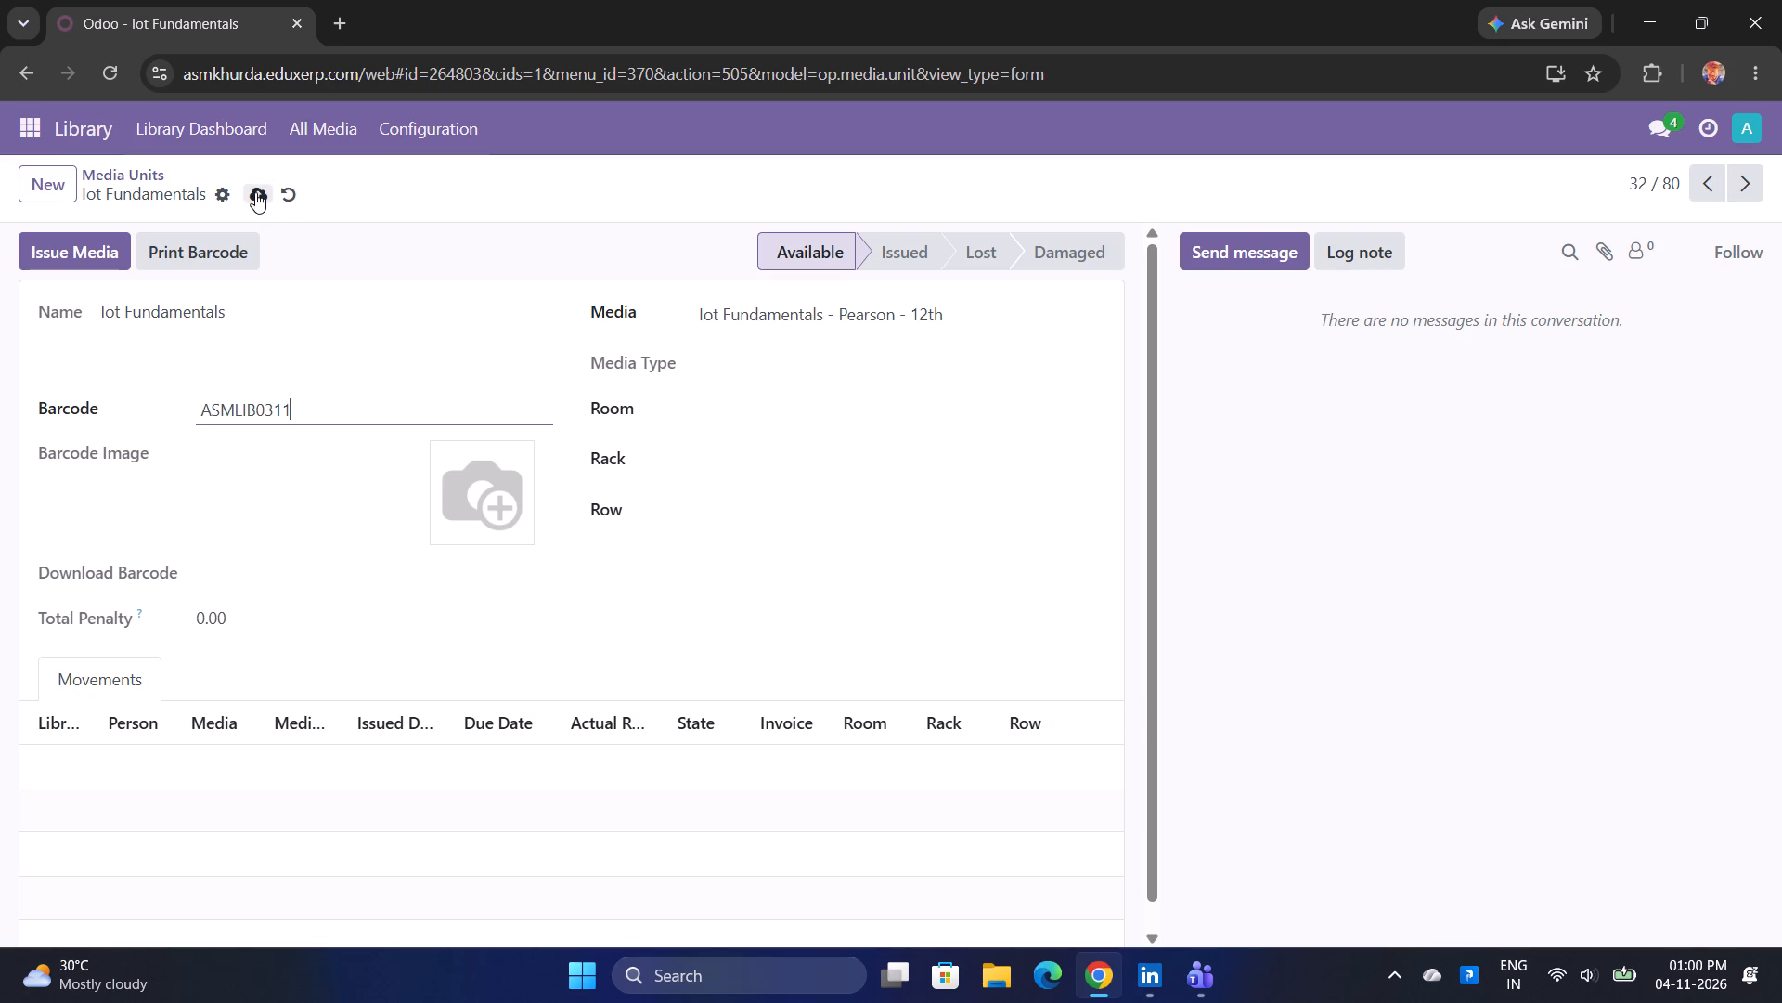
click(255, 192)
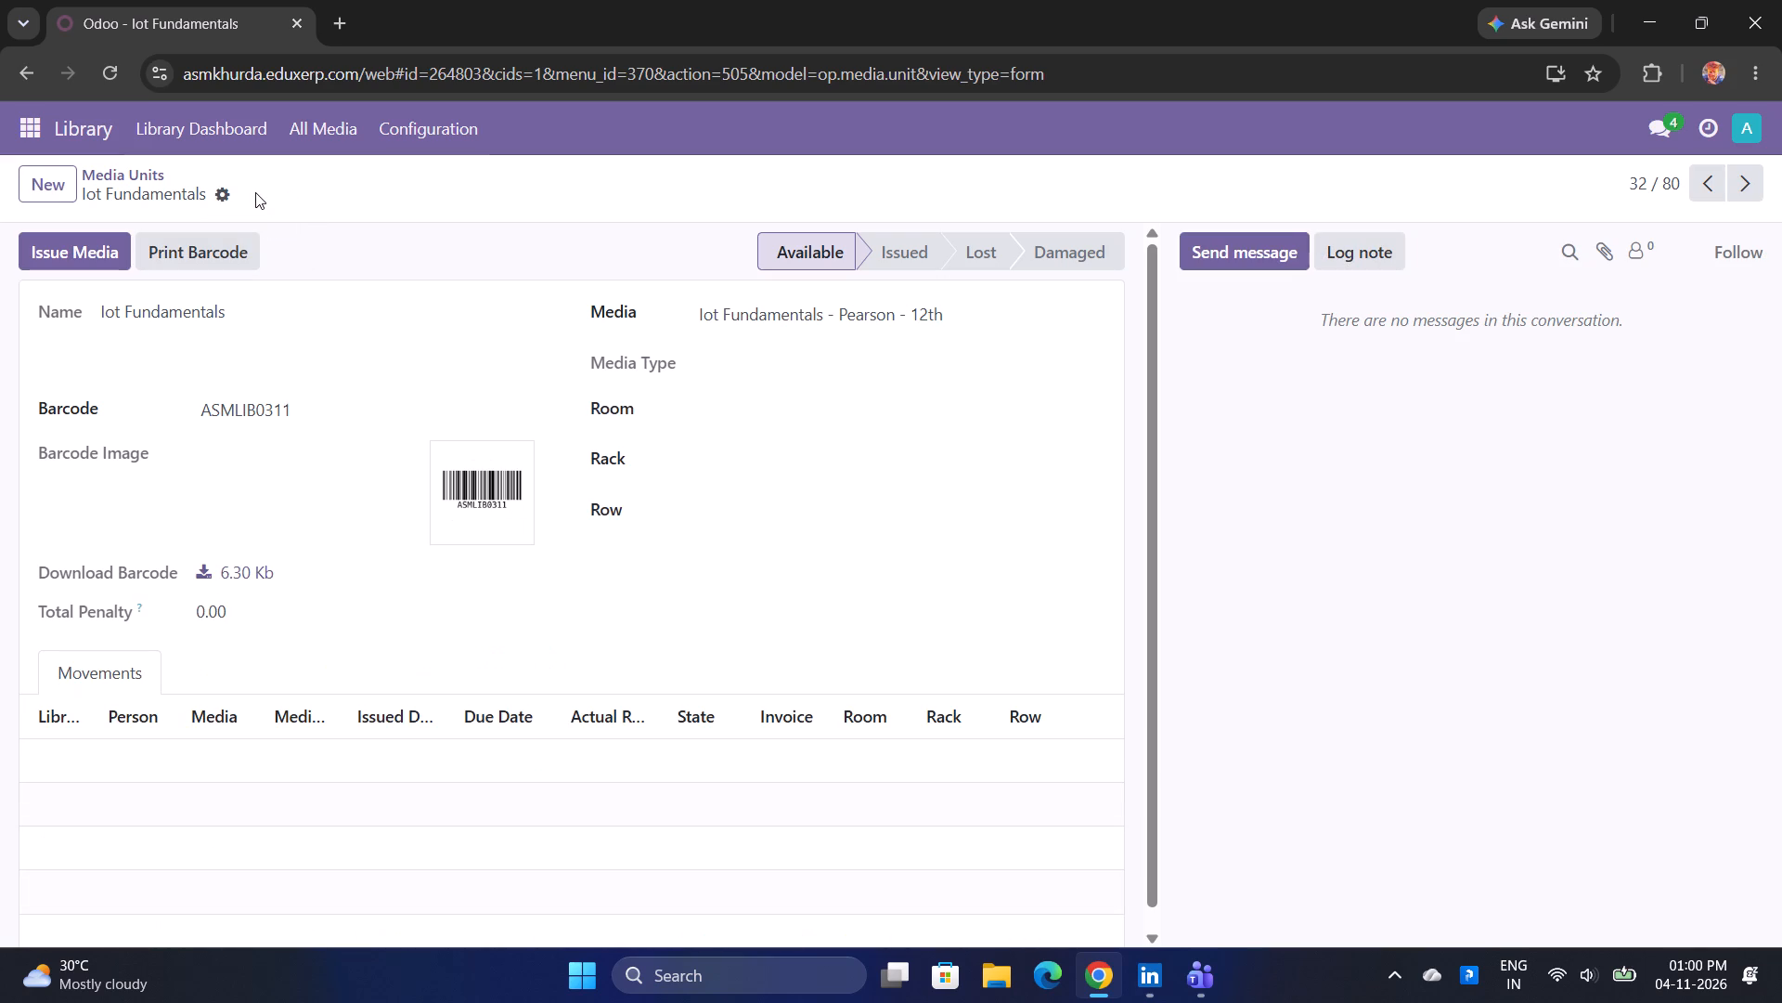
click(339, 401)
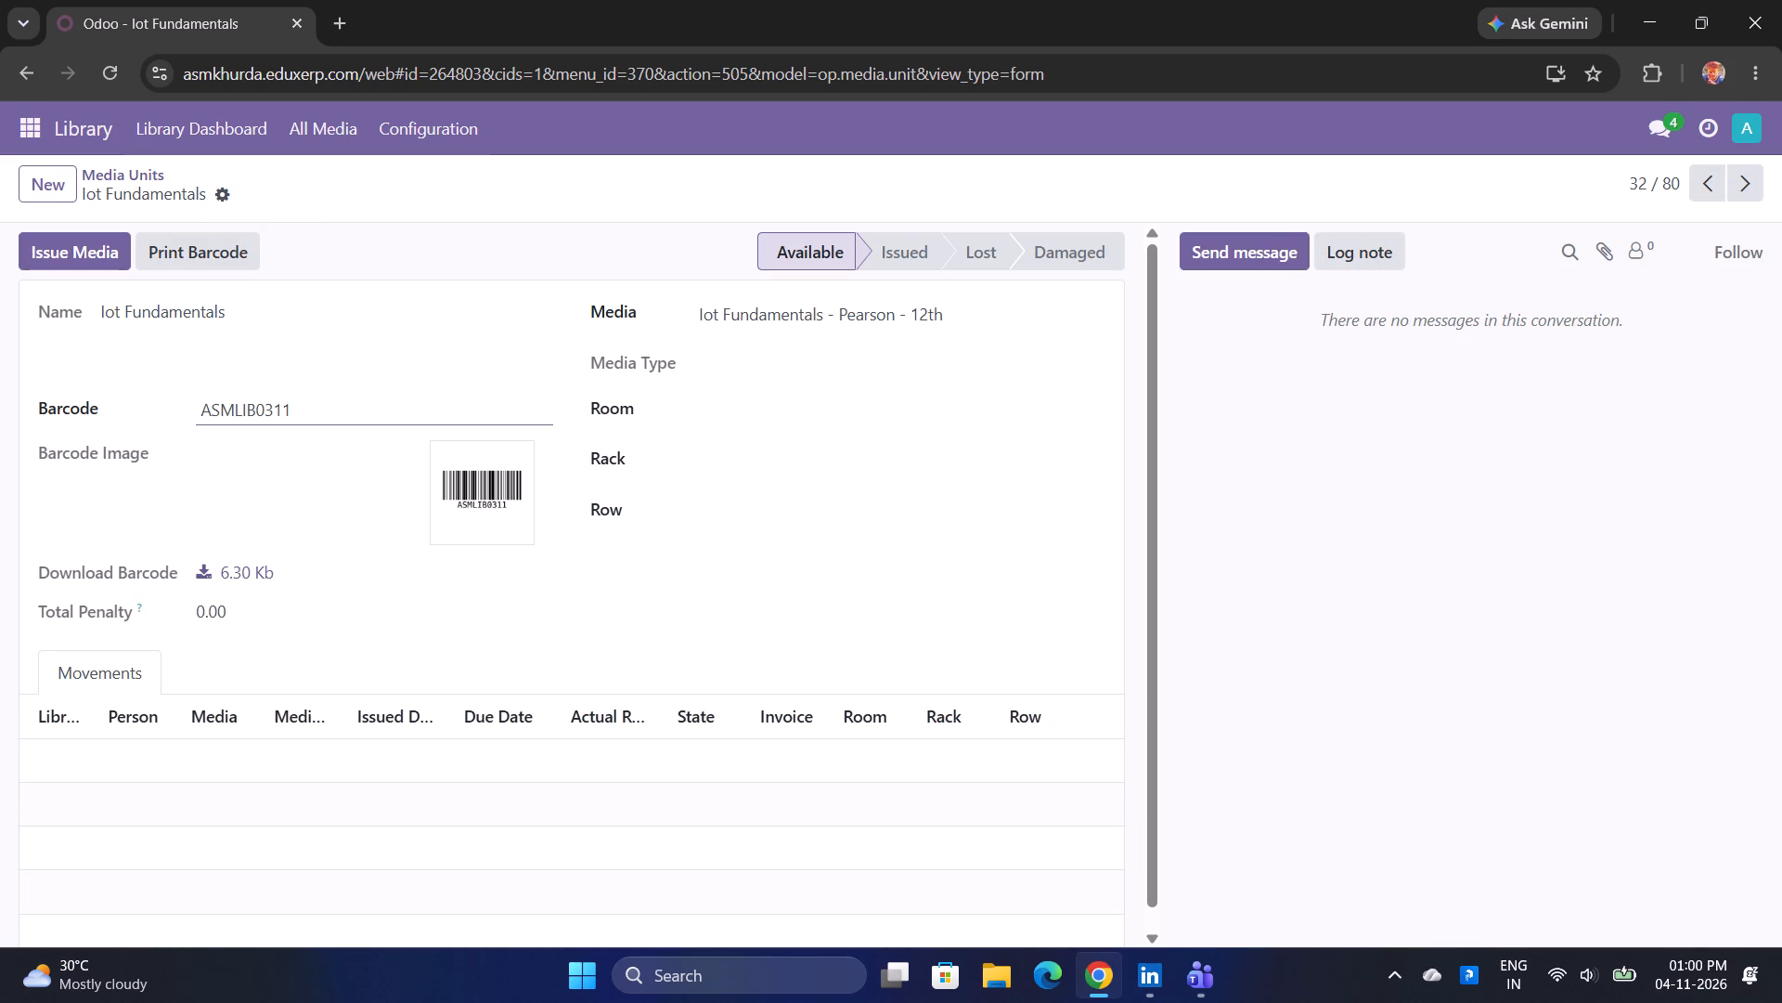
key(9)
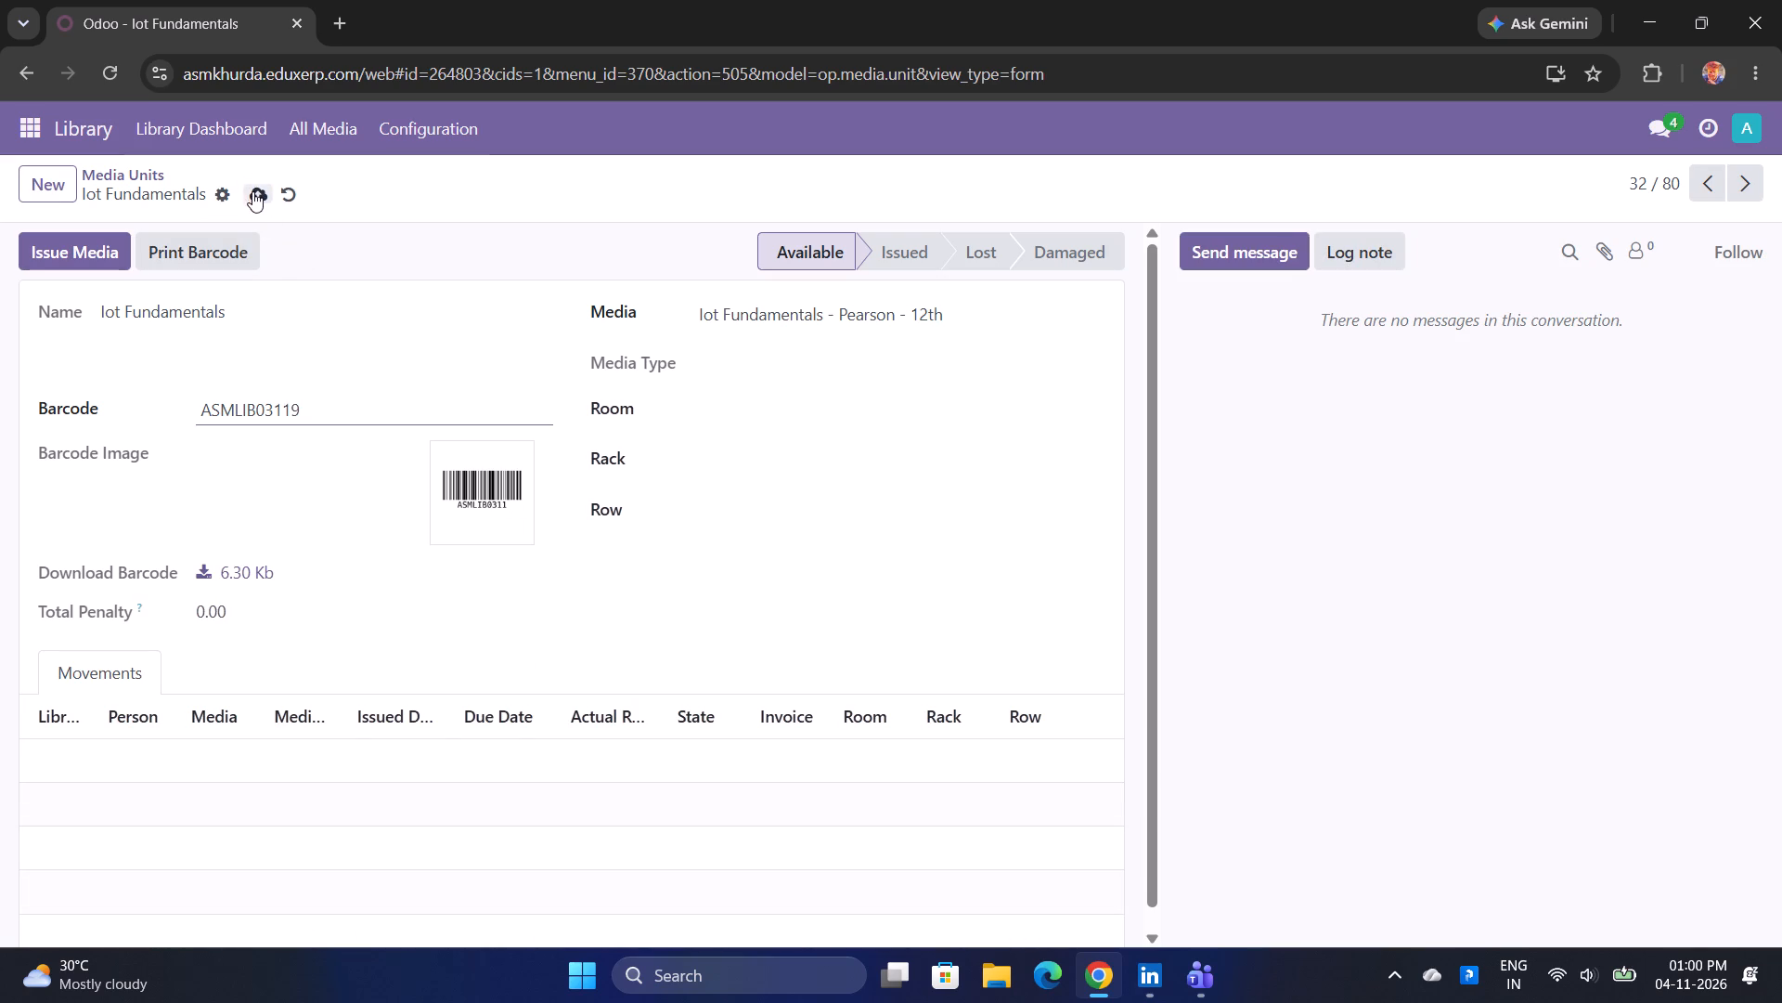
click(252, 191)
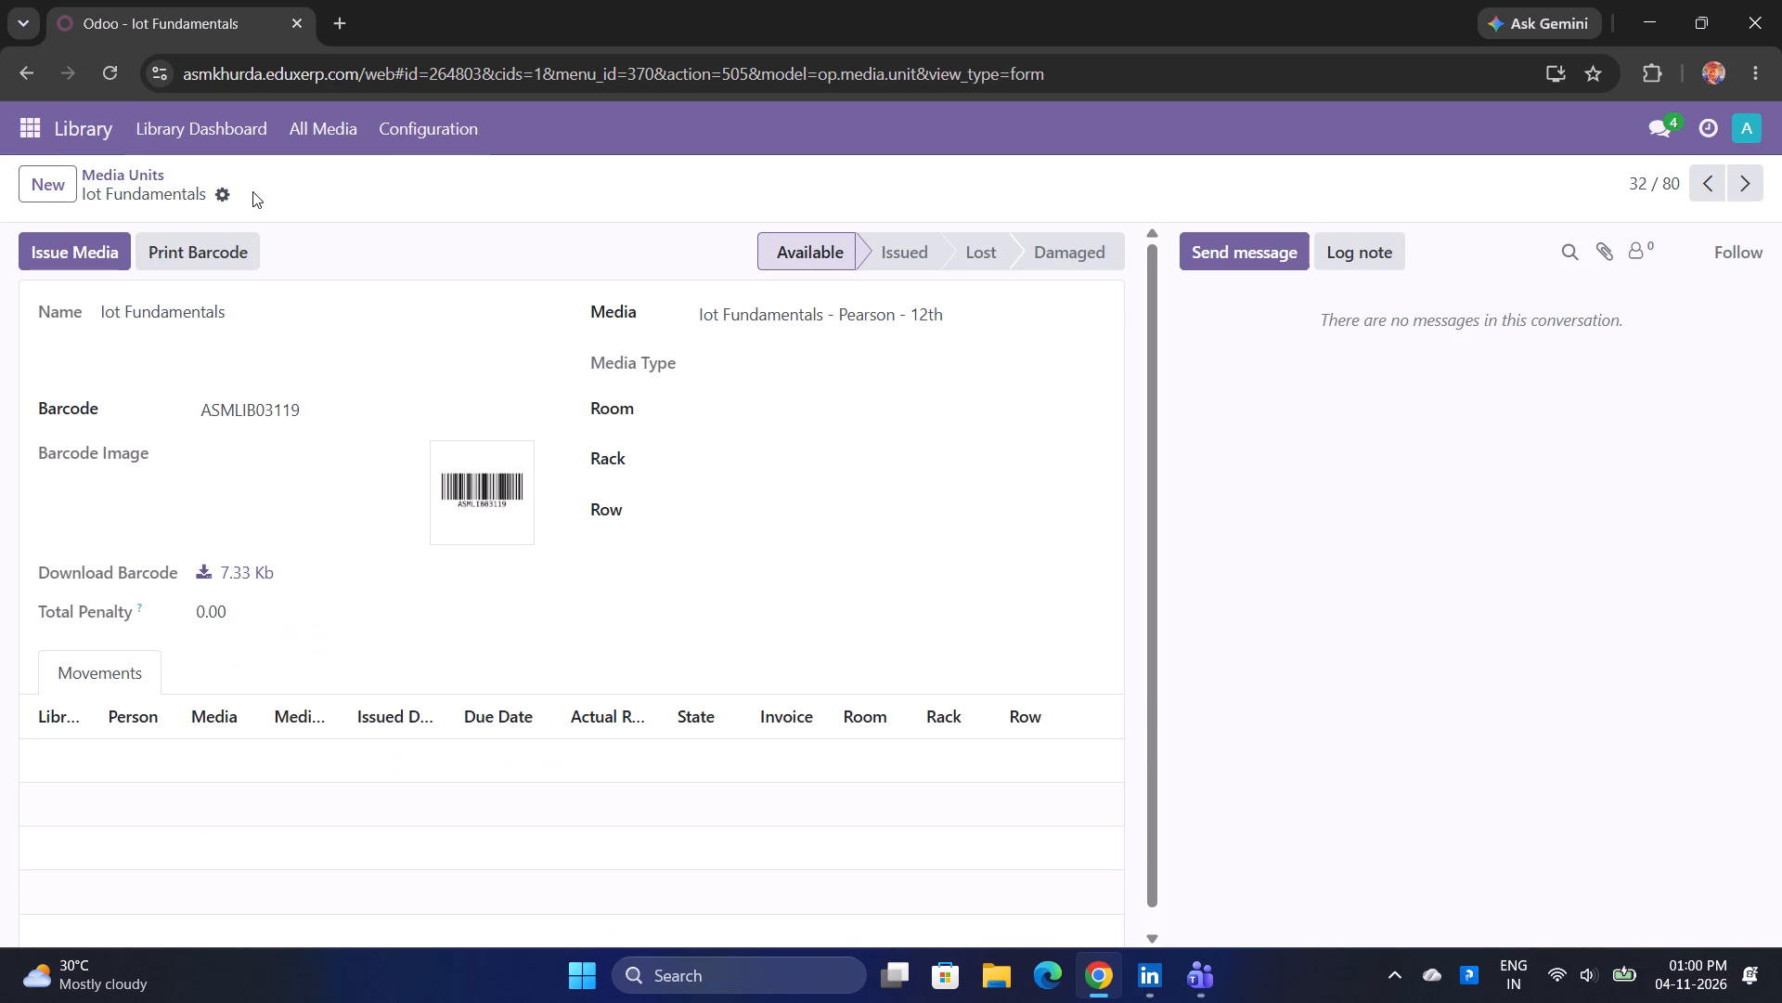
On the fourth Iot Fundamentals unit, save the barcode as ASMLIB0311, then restore it to ASMLIB03114 and save again.
click(1748, 187)
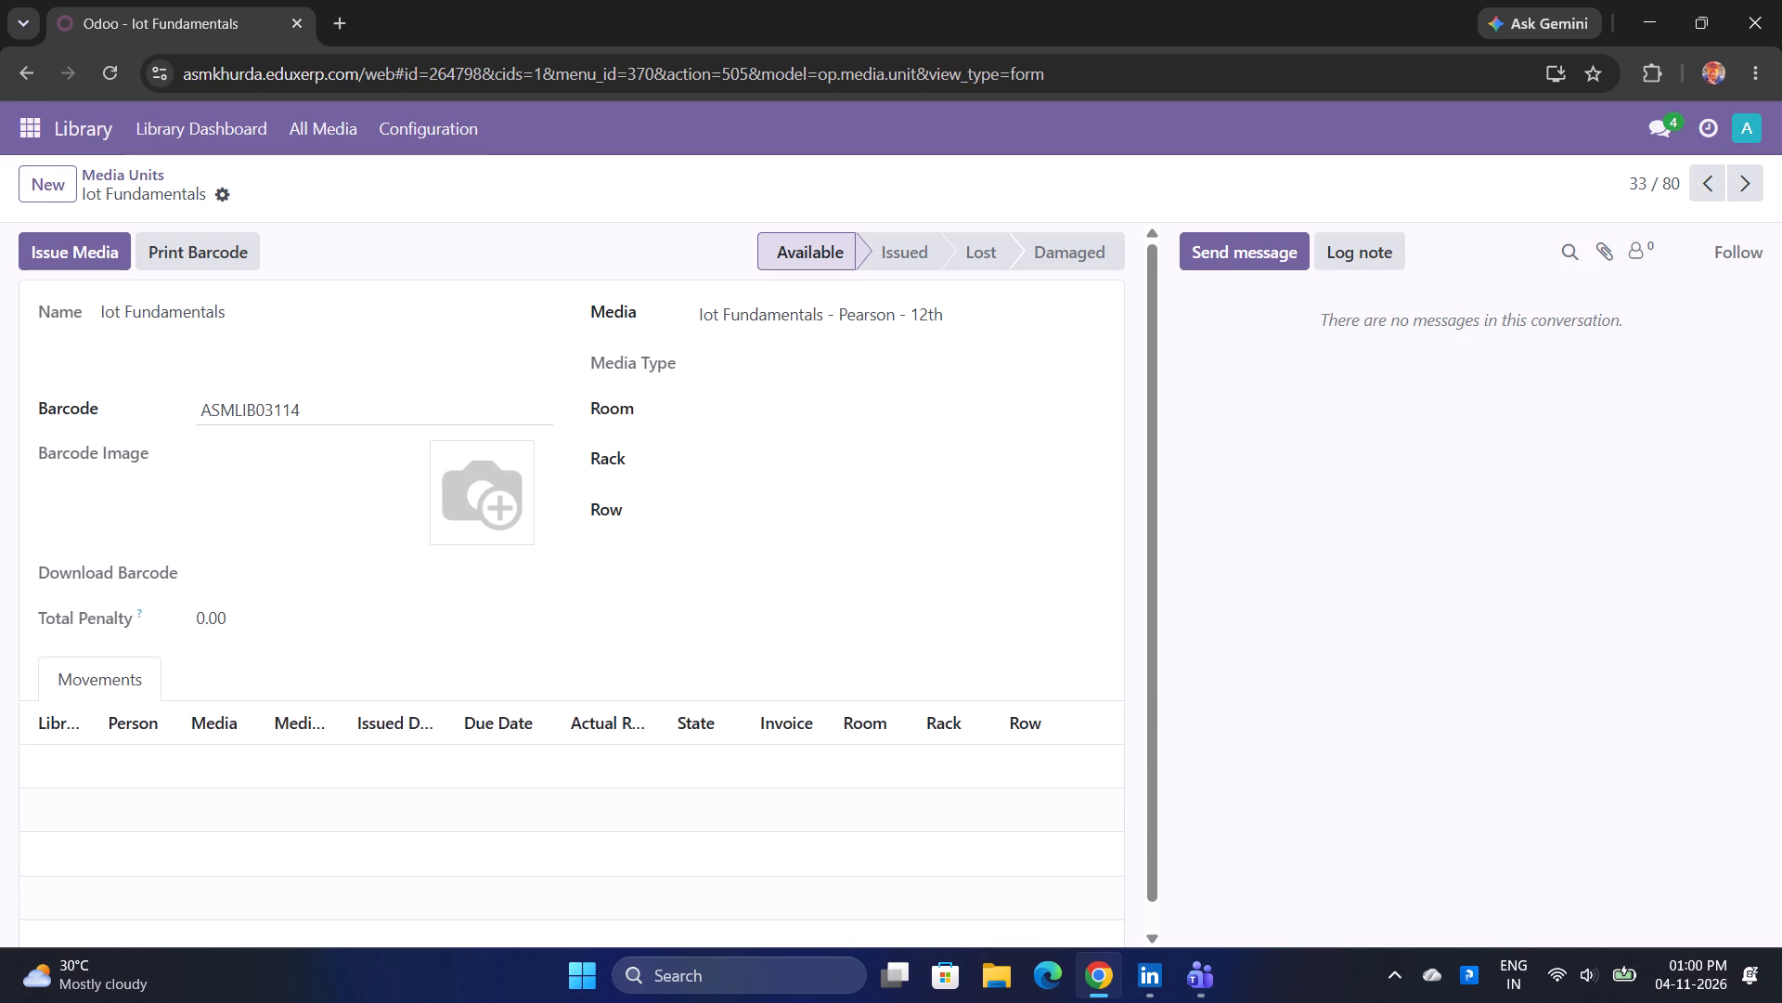
click(347, 421)
key(BackSpace)
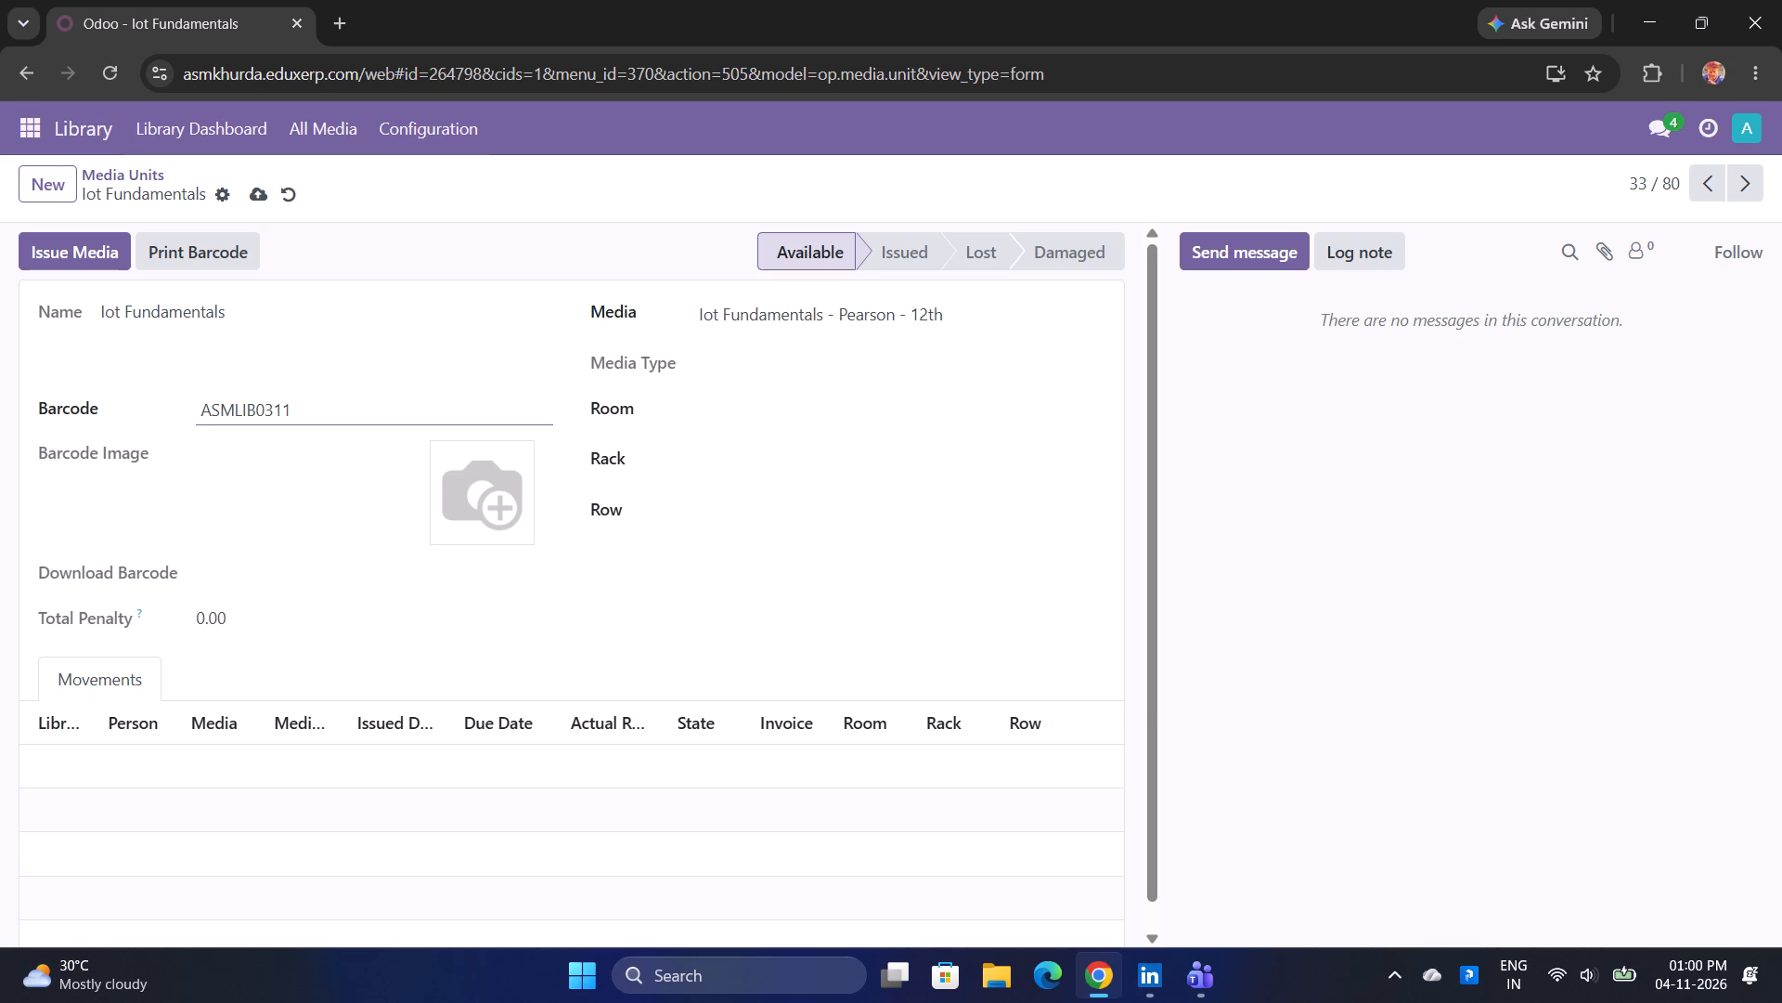
click(255, 194)
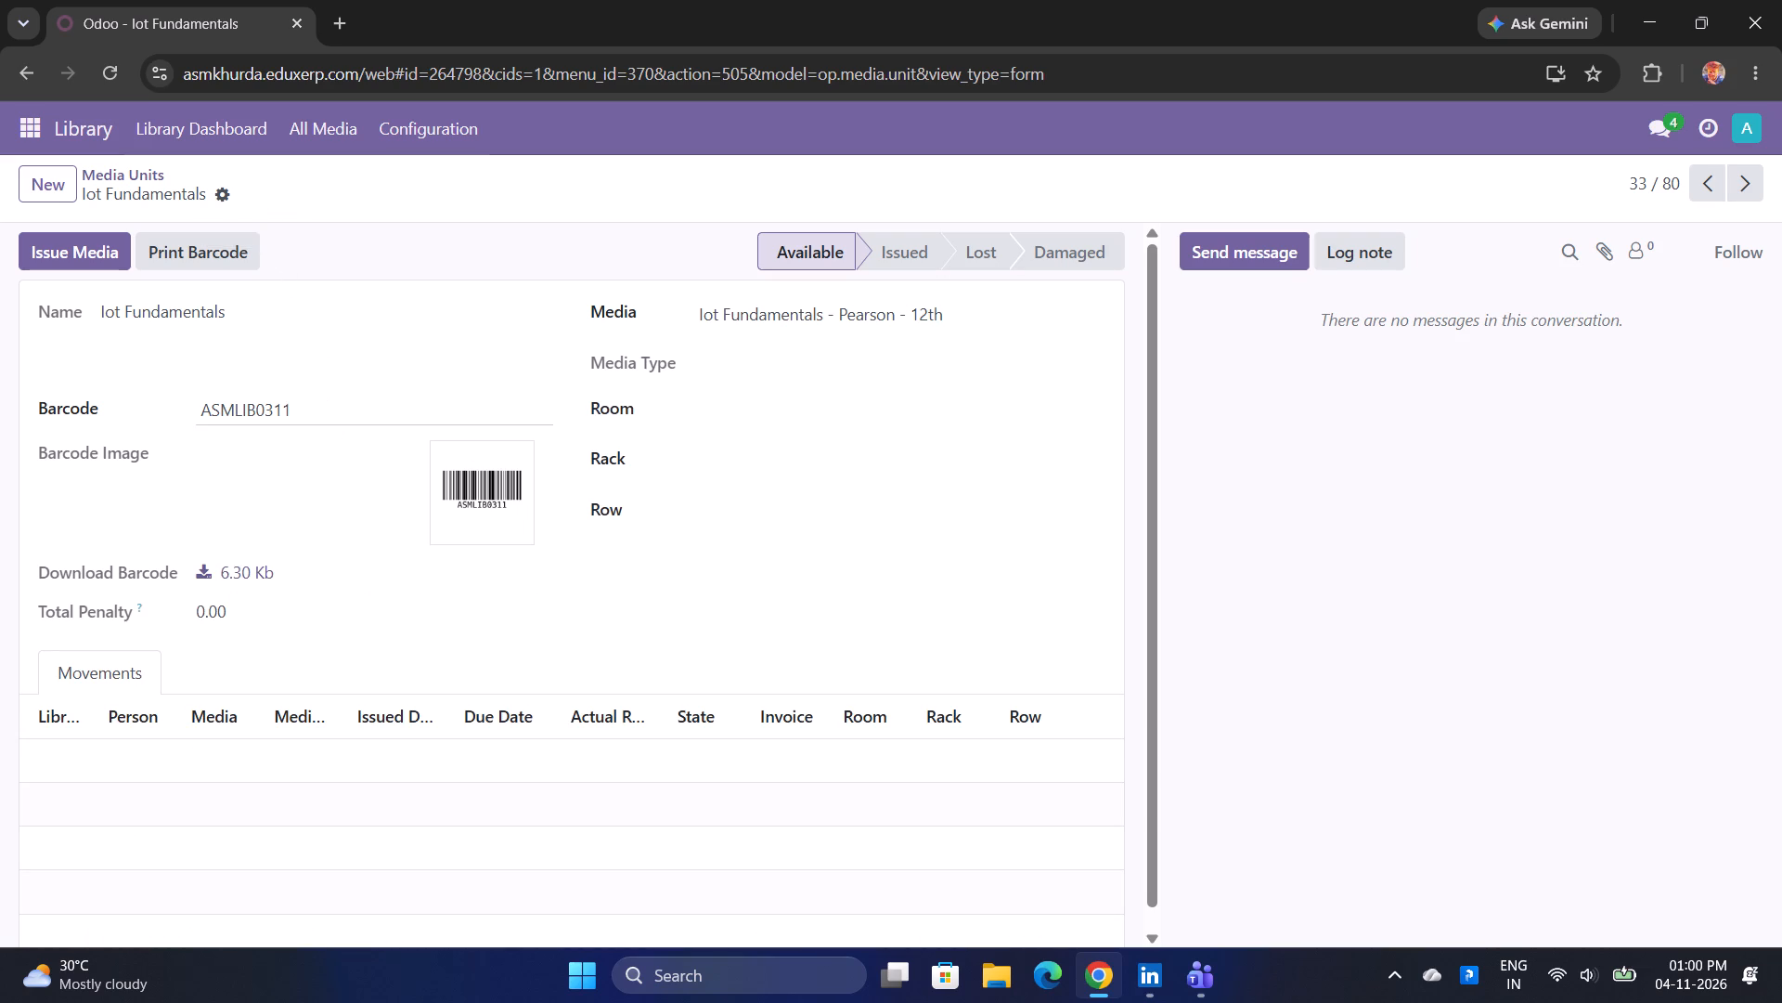
click(330, 404)
key(4)
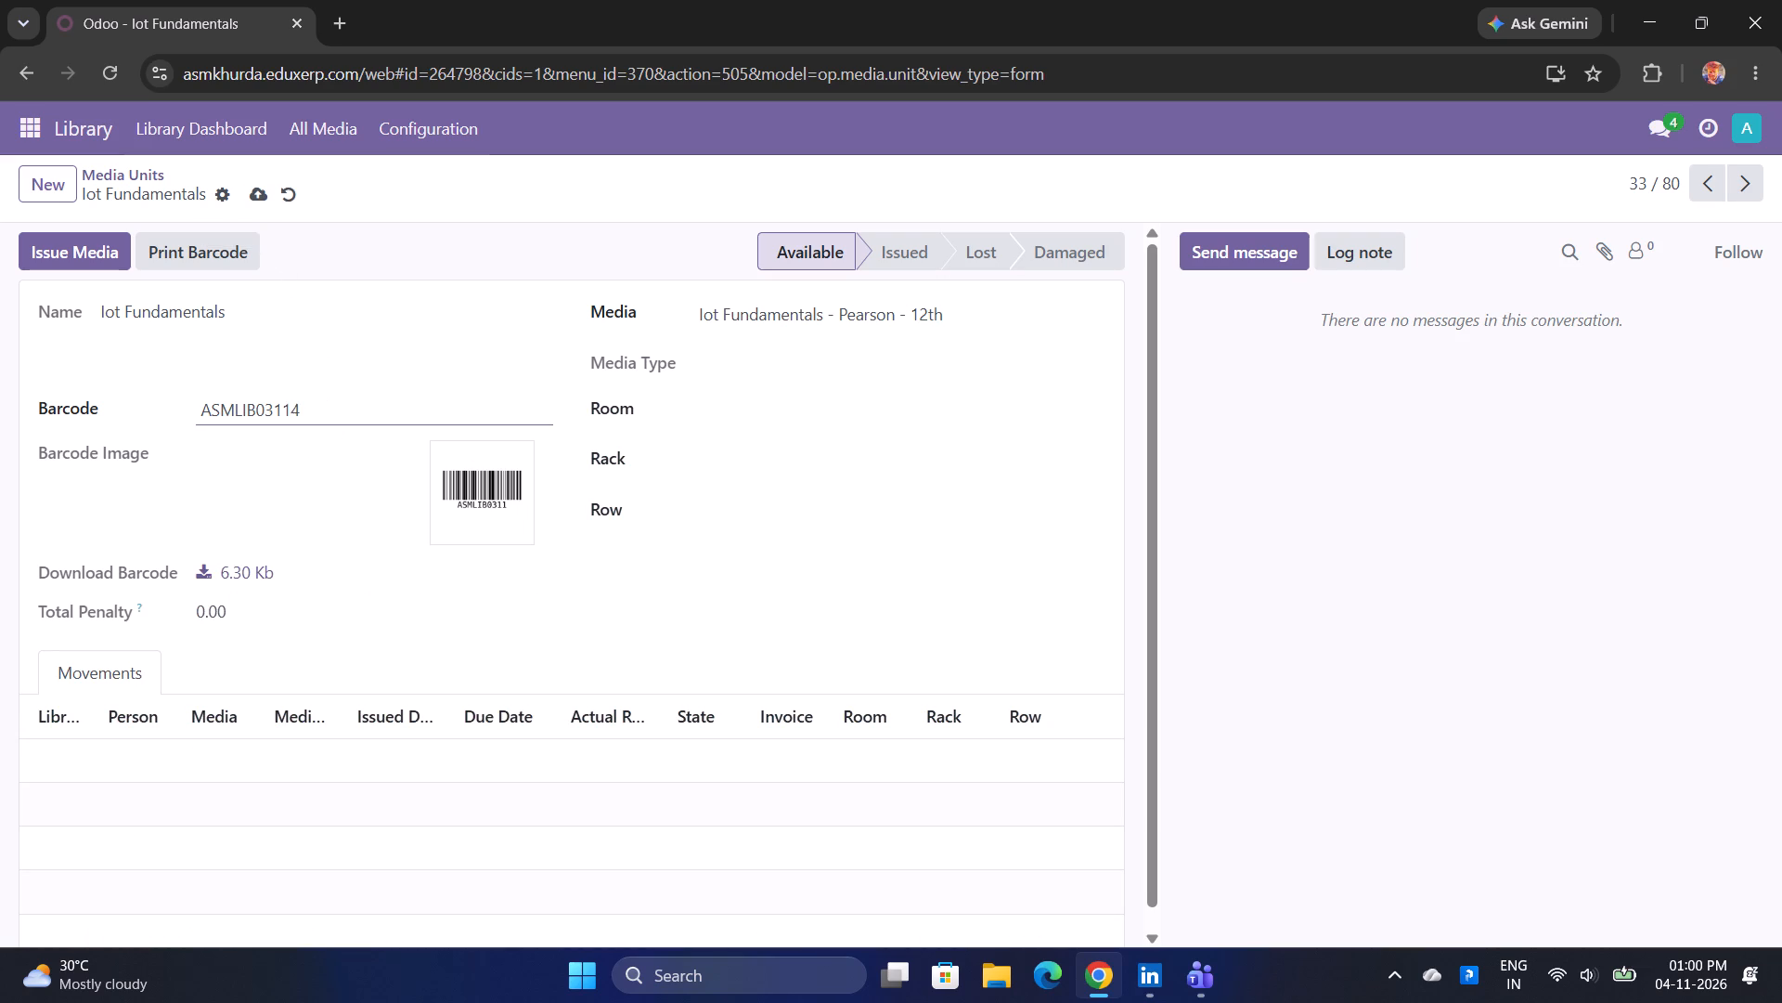
click(258, 186)
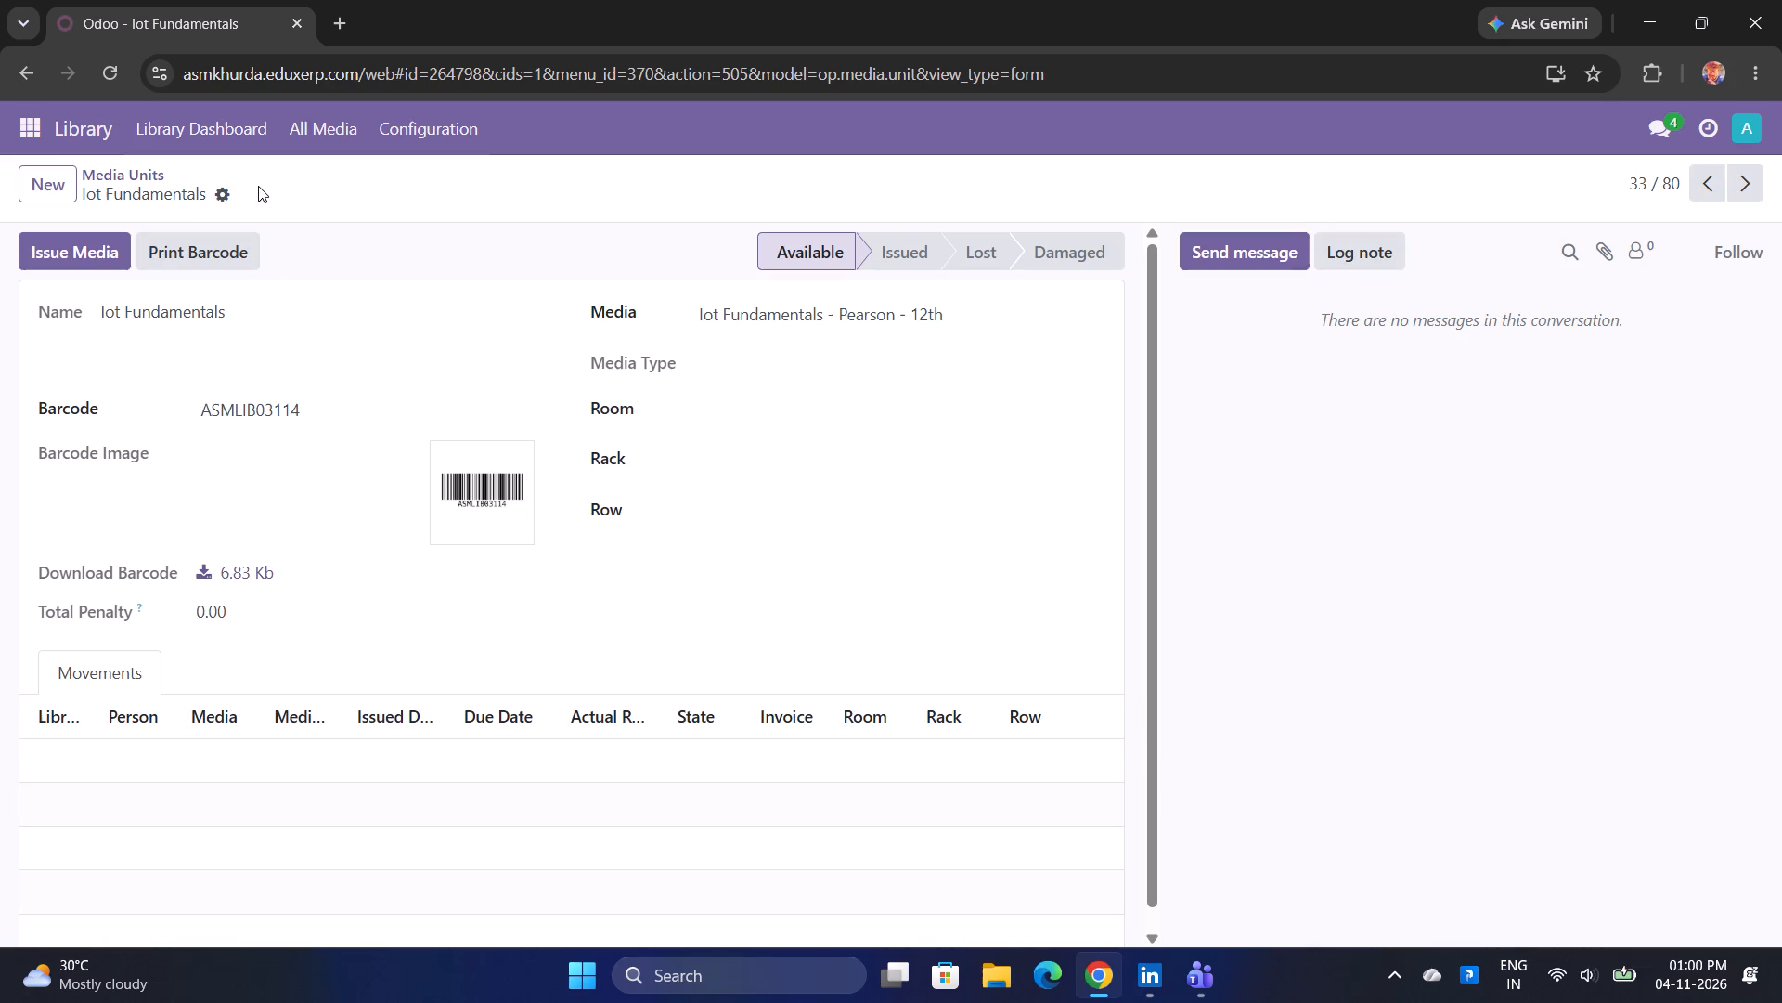
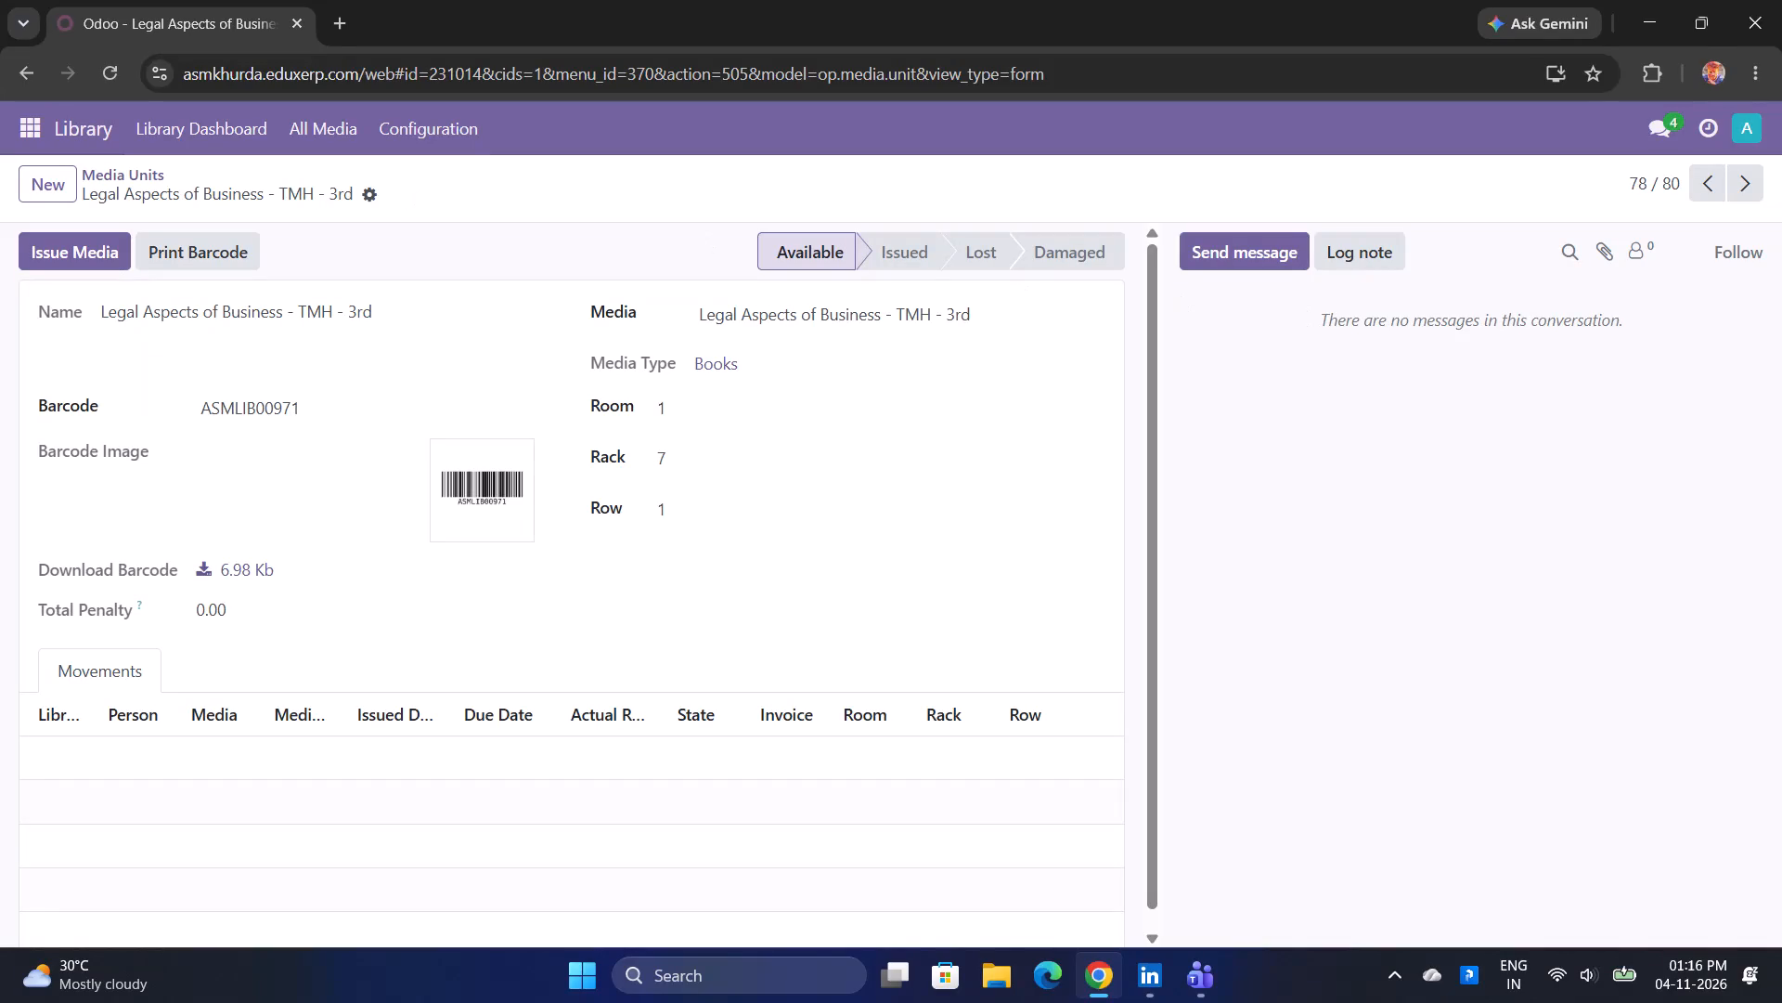
On the next Legal Aspects of Business - TMH - 3rd unit, save the barcode as ASMLIB0097, then restore it to ASMLIB00970 and save again.
click(1741, 176)
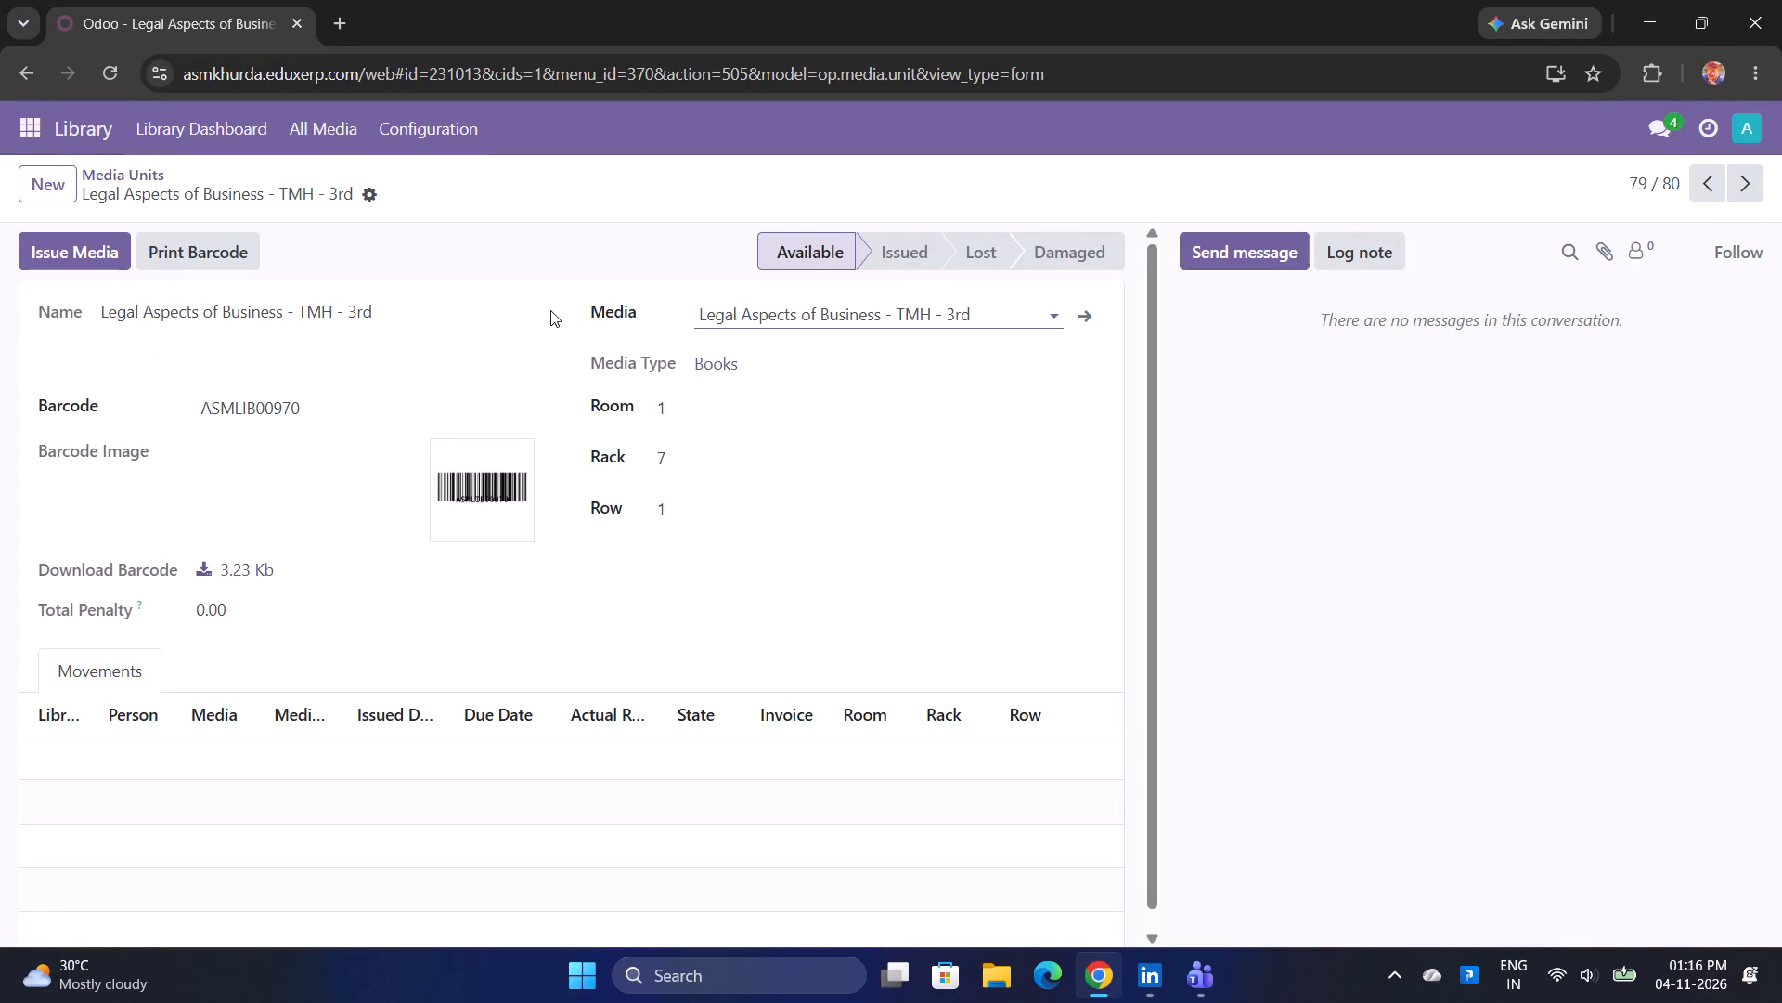
click(438, 399)
key(BackSpace)
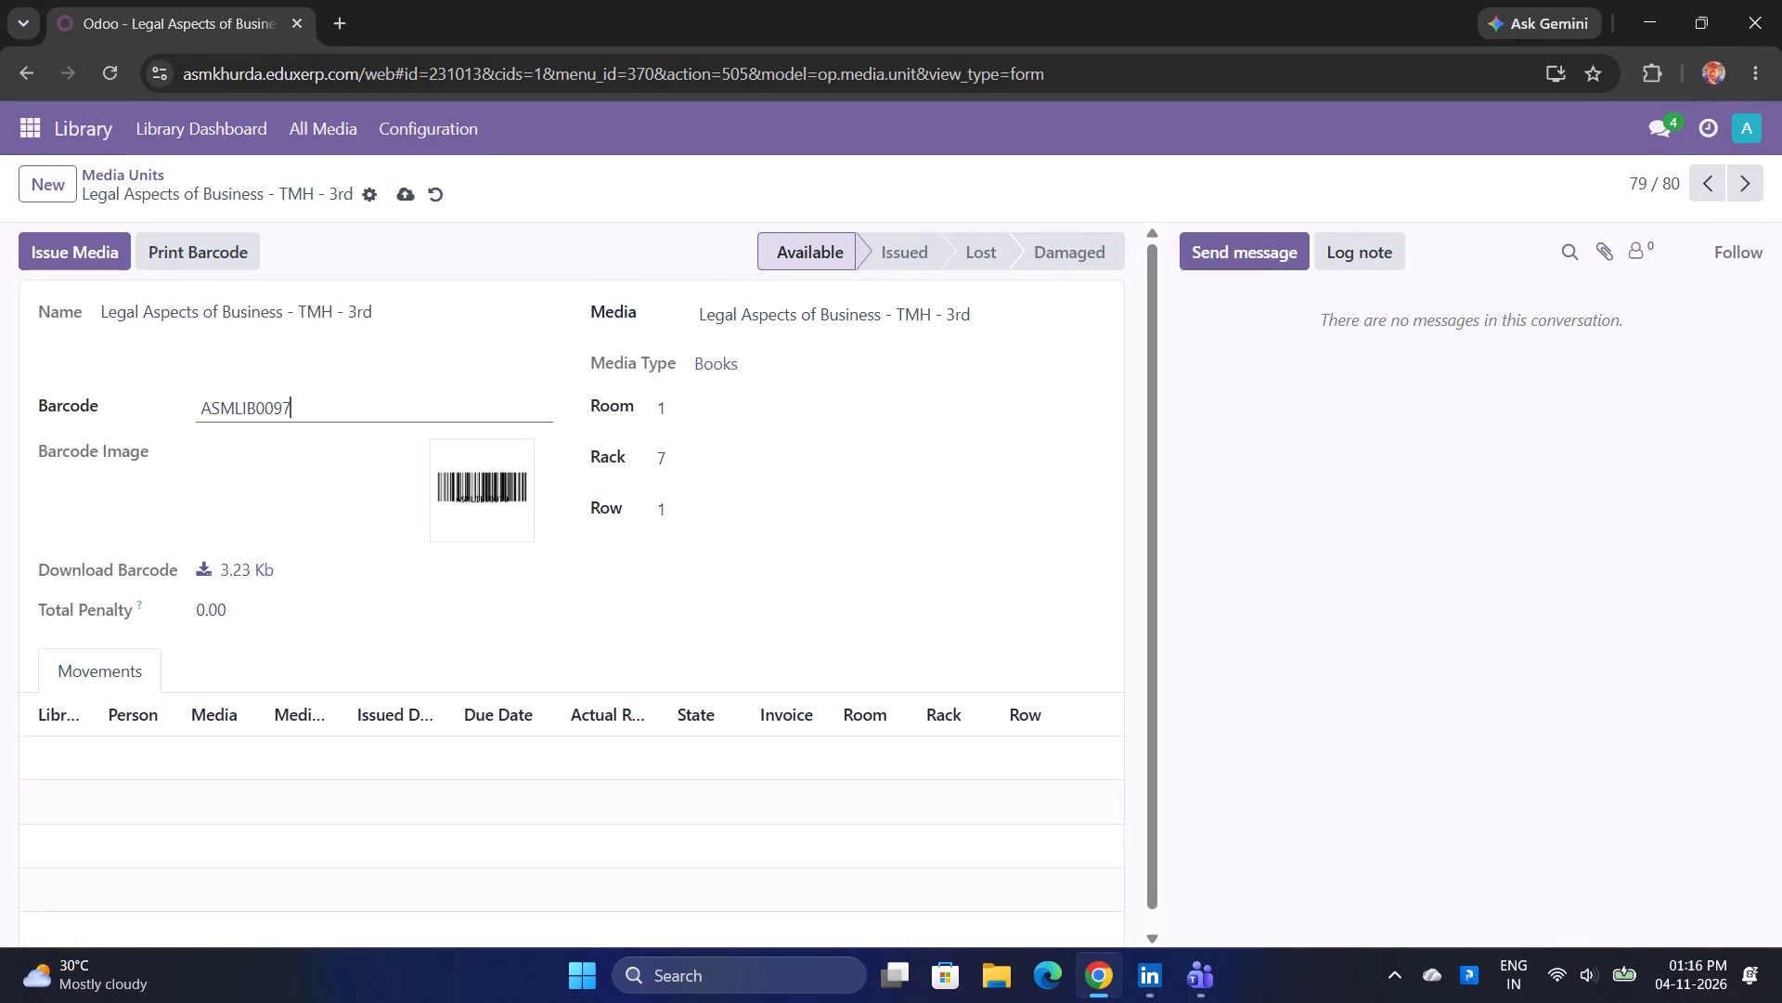
click(406, 189)
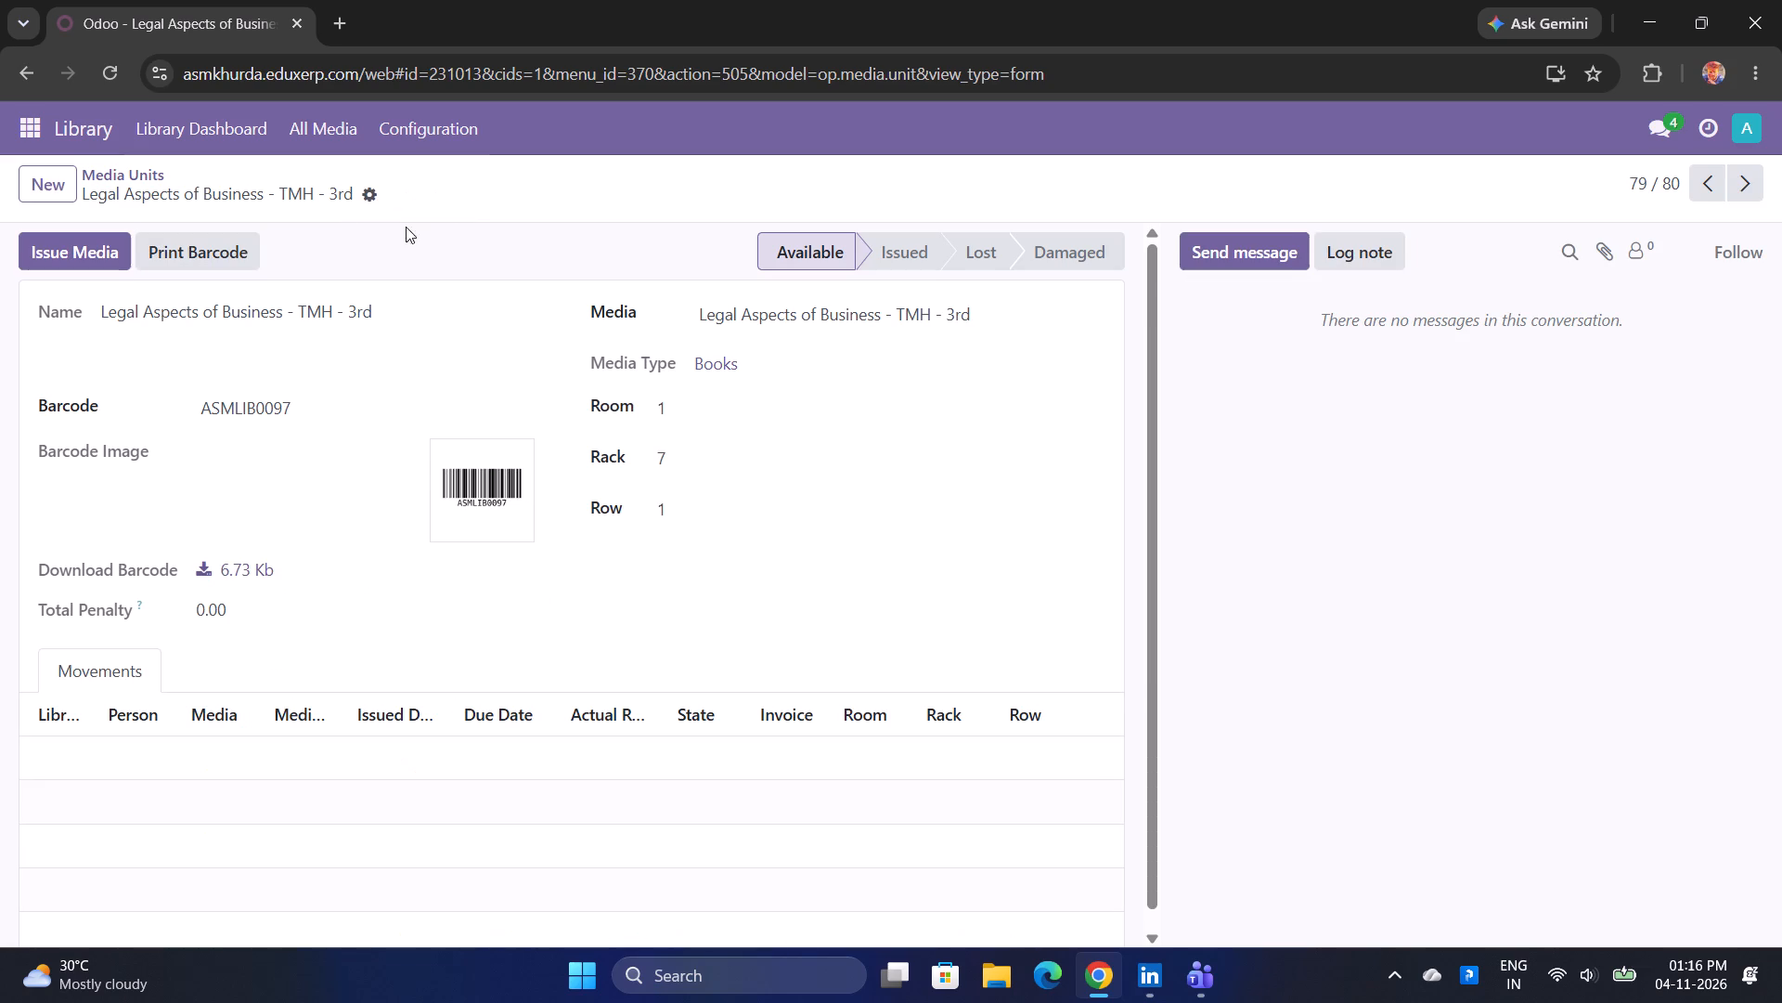
click(417, 412)
key(0)
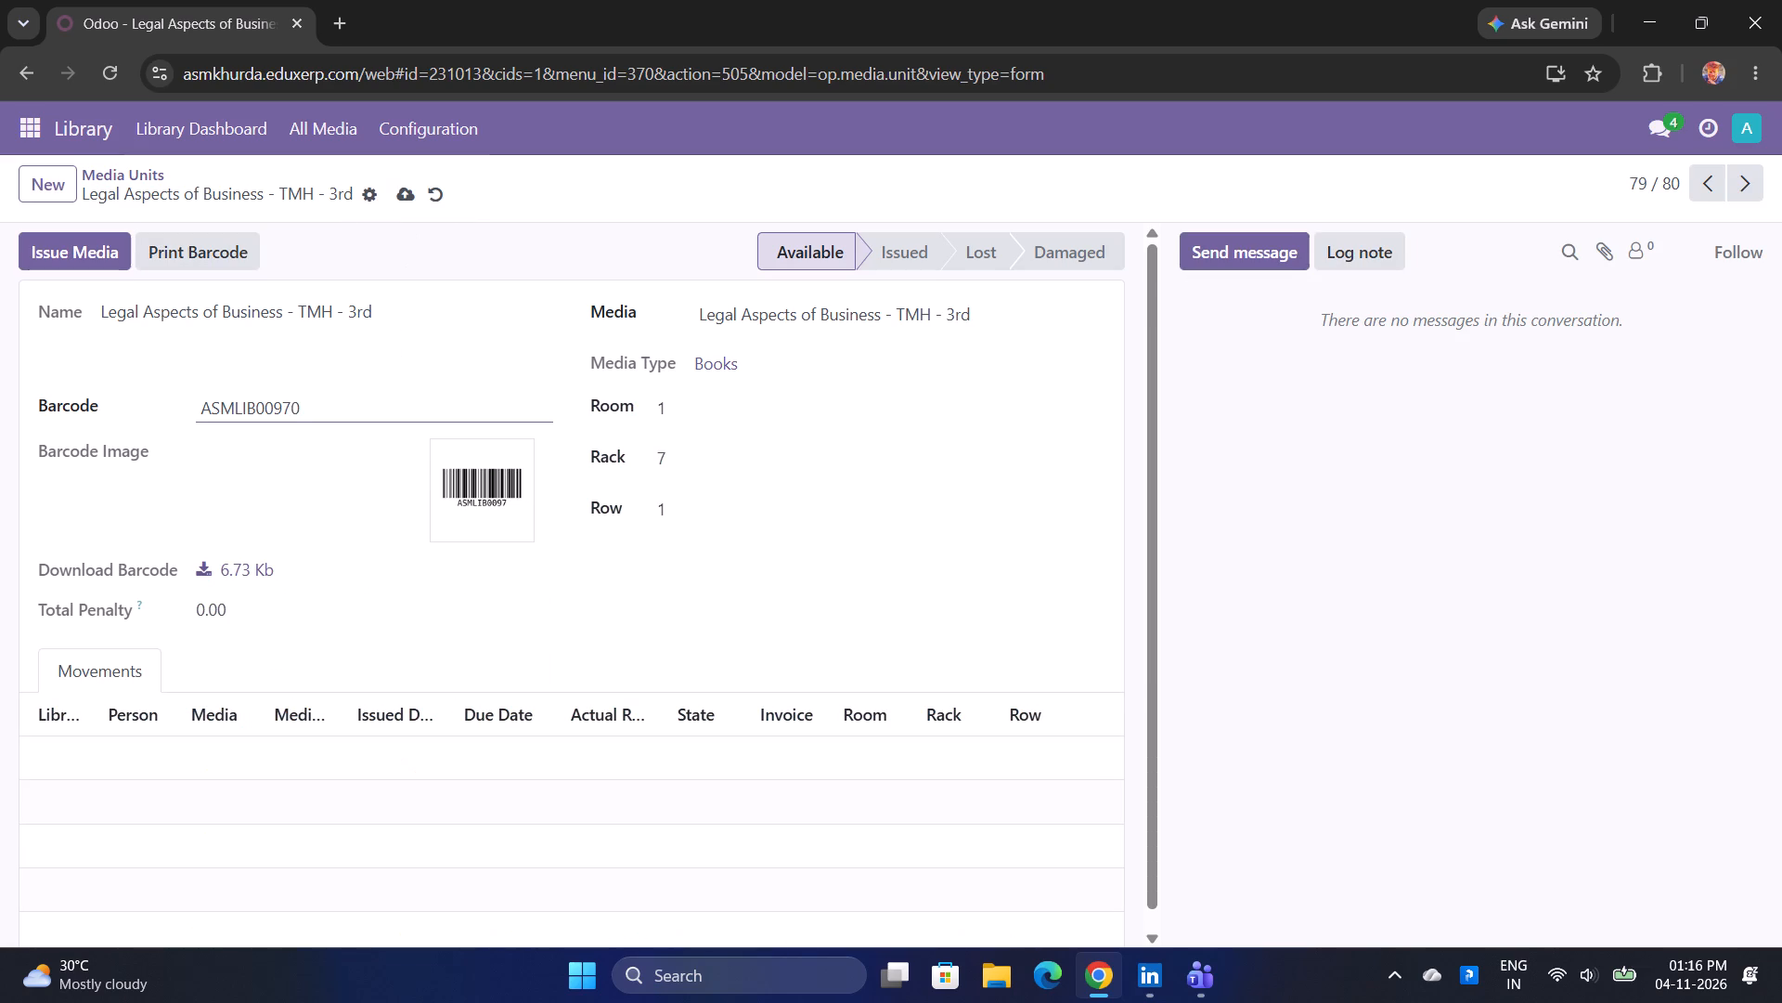
click(397, 189)
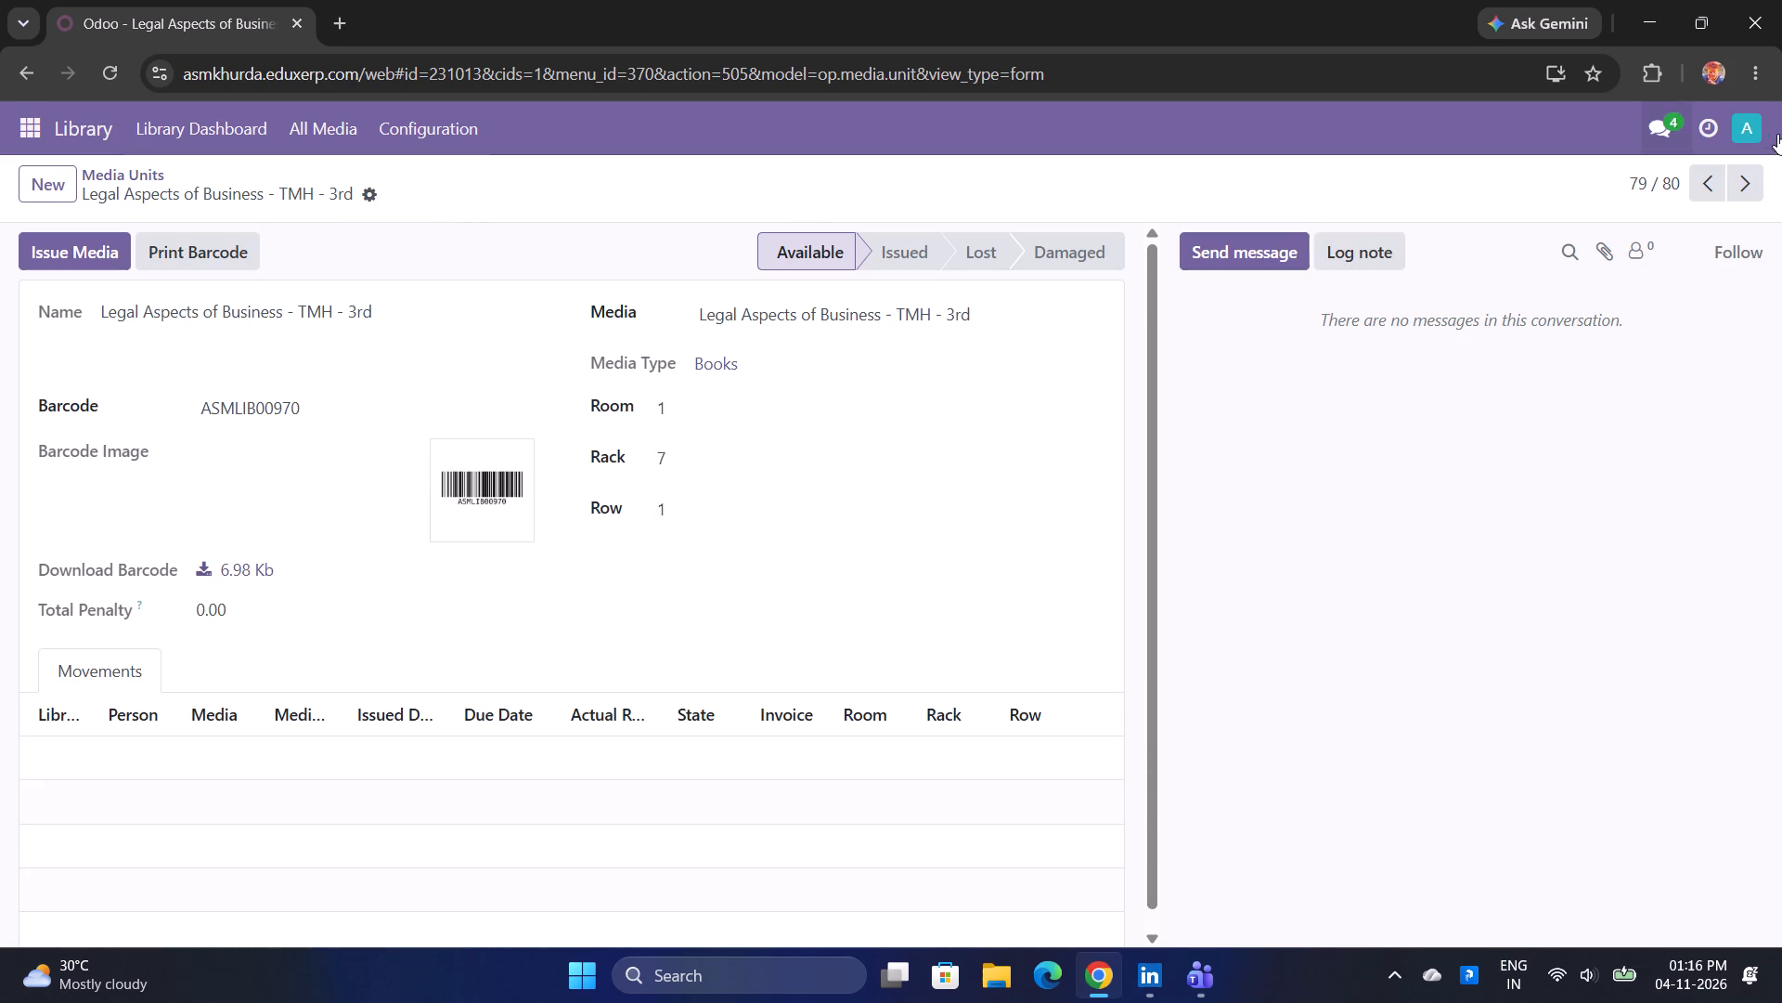
On the Legal Aspects of Business - TMH - 4th unit, save the barcode as ASMLIB0037, then restore it to ASMLIB00373 and save again.
click(1747, 176)
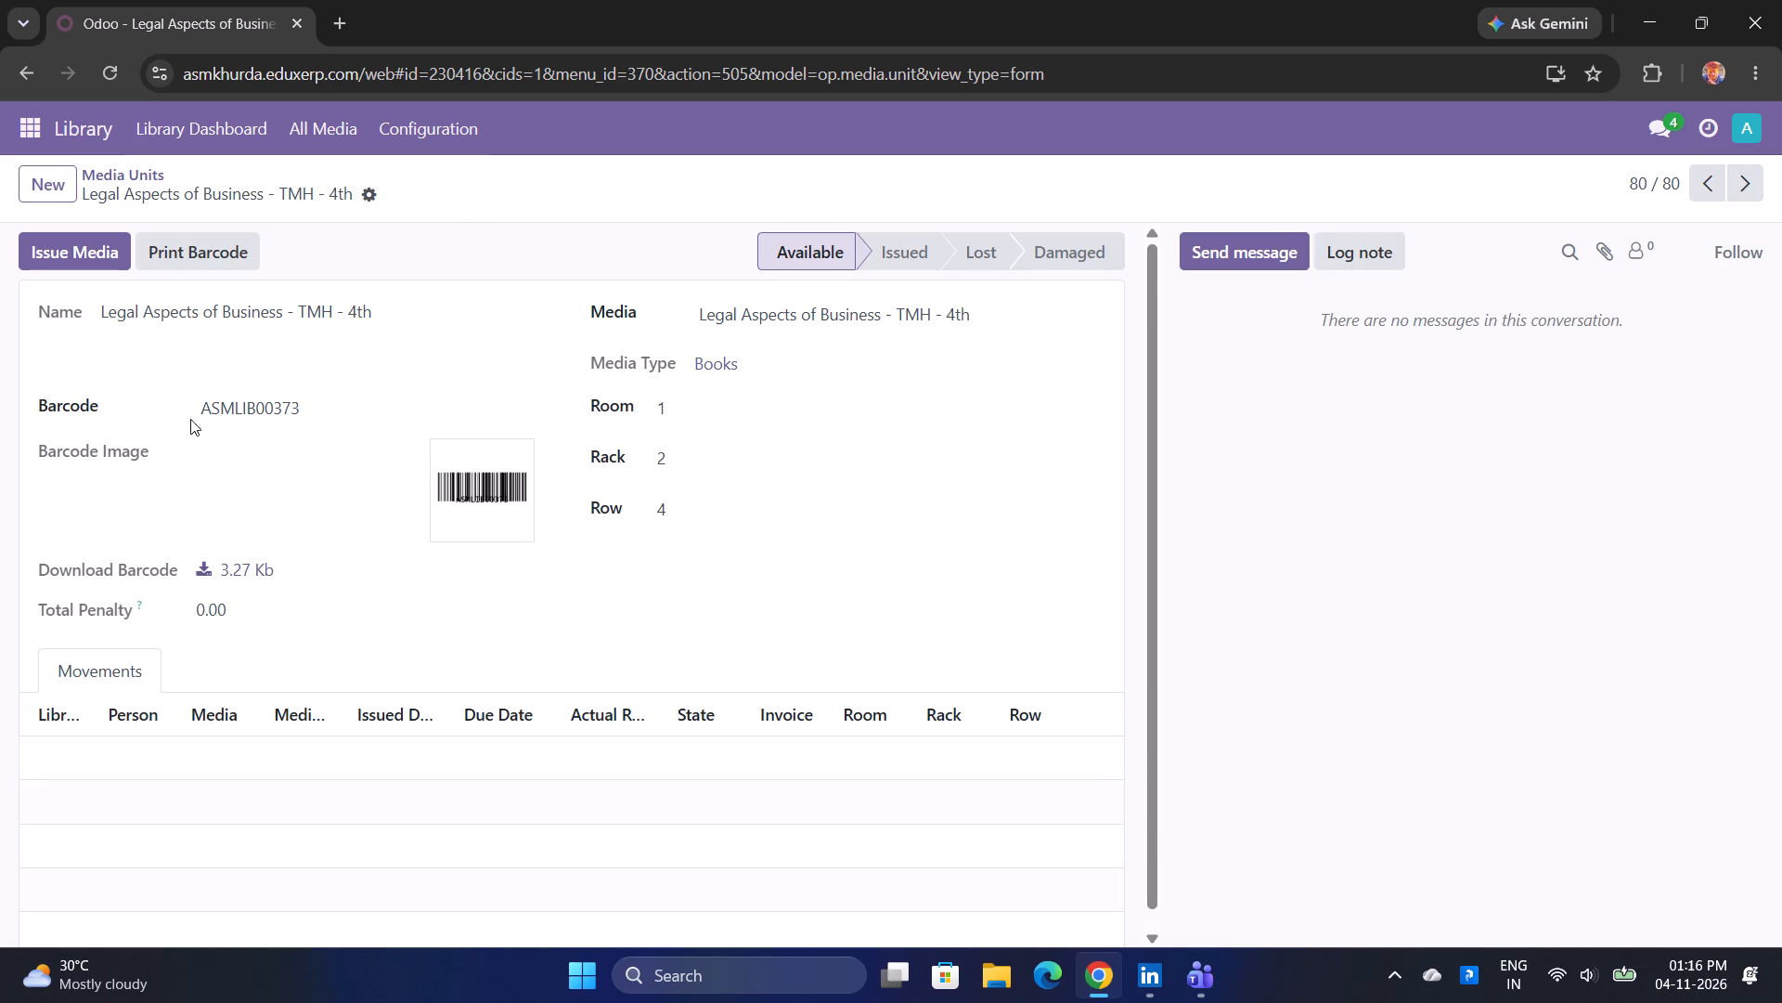
click(365, 401)
key(BackSpace)
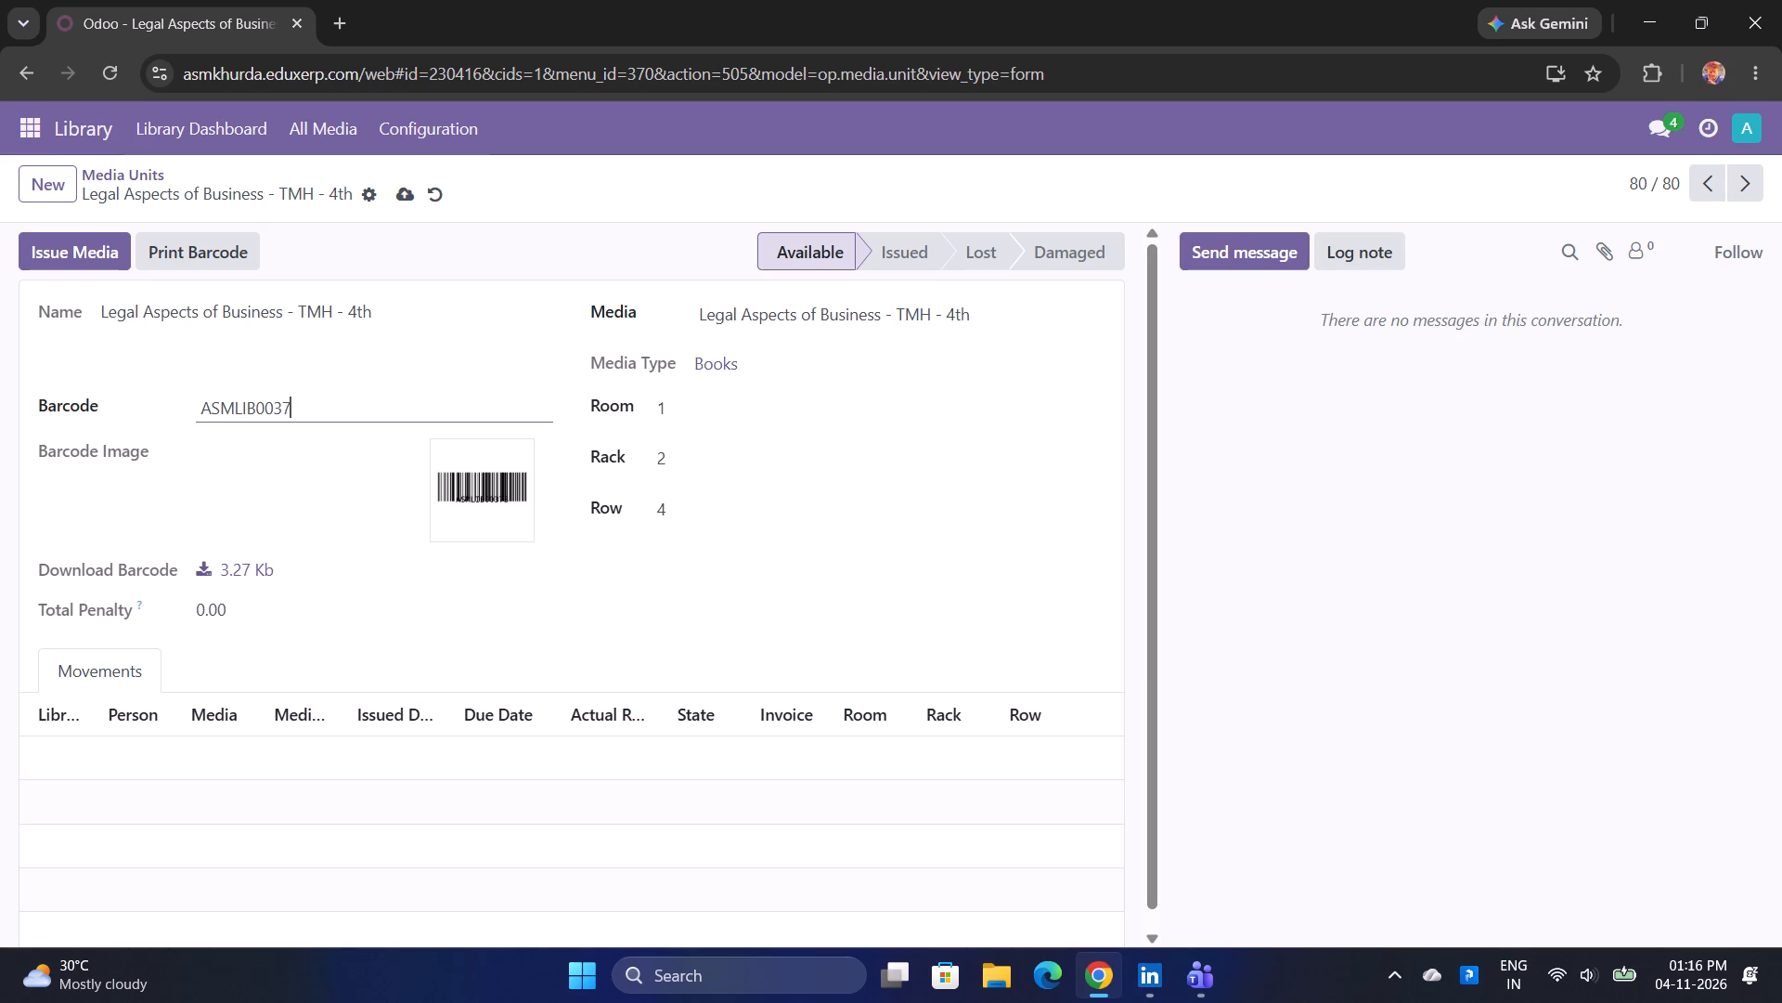
click(397, 191)
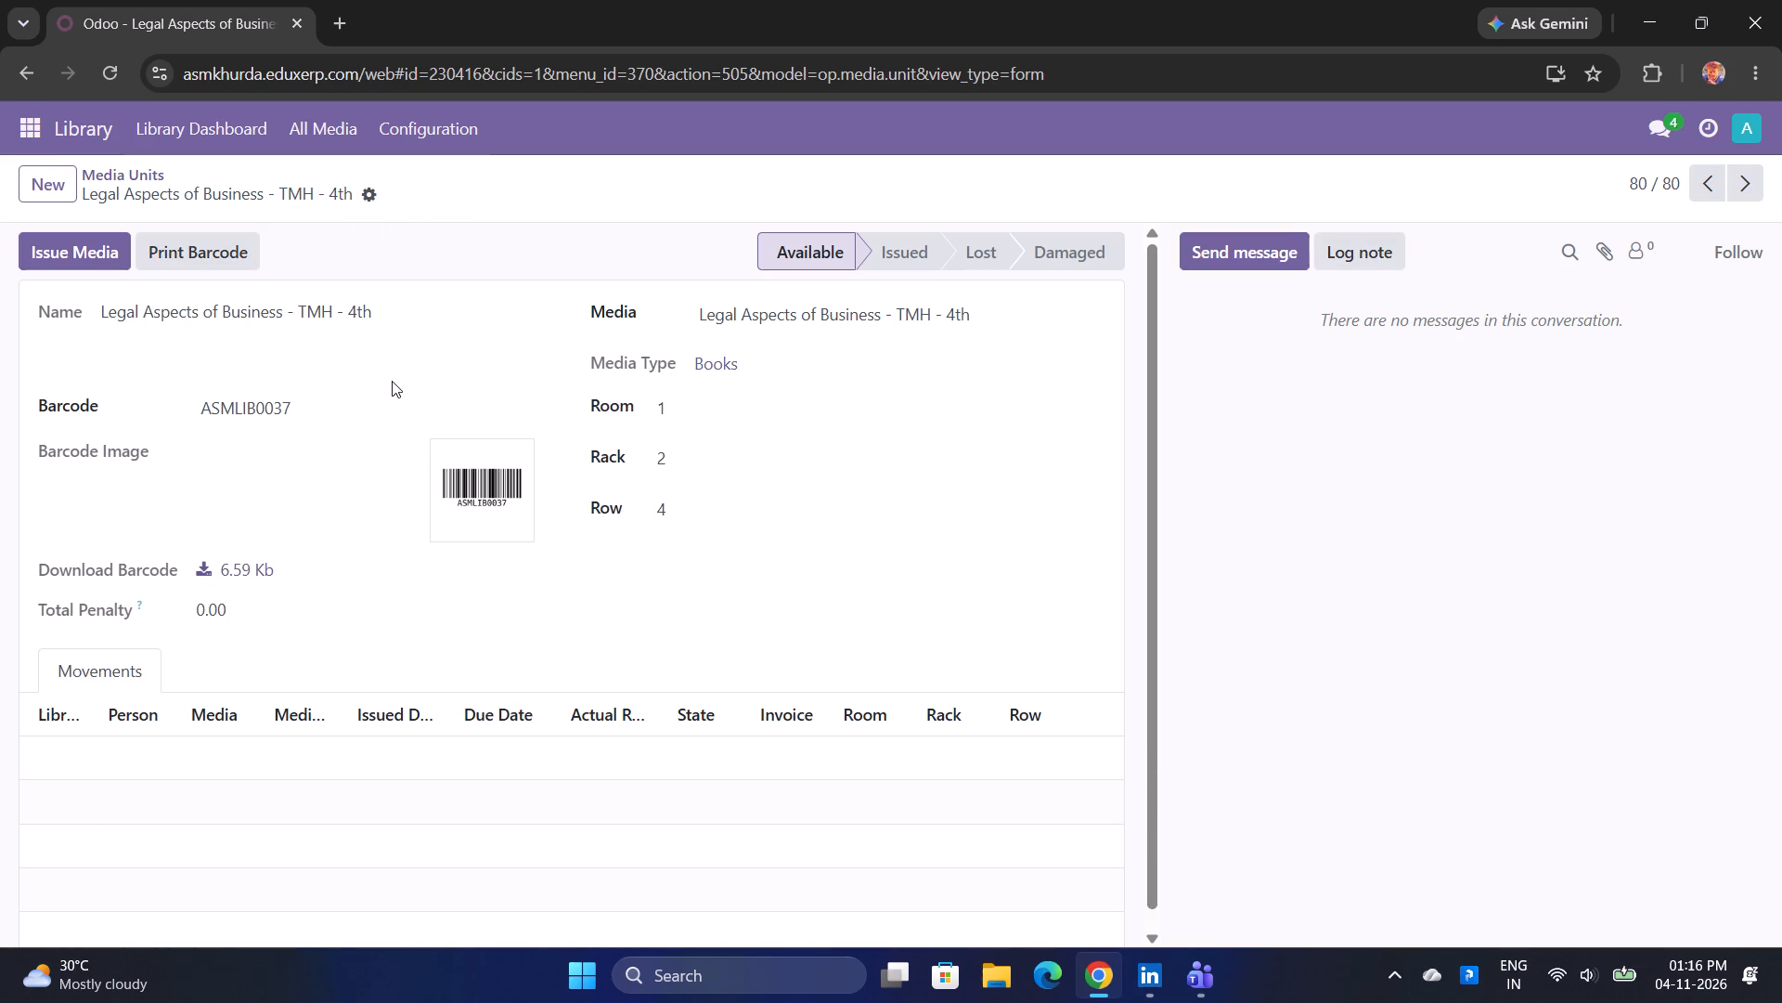
click(394, 401)
key(3)
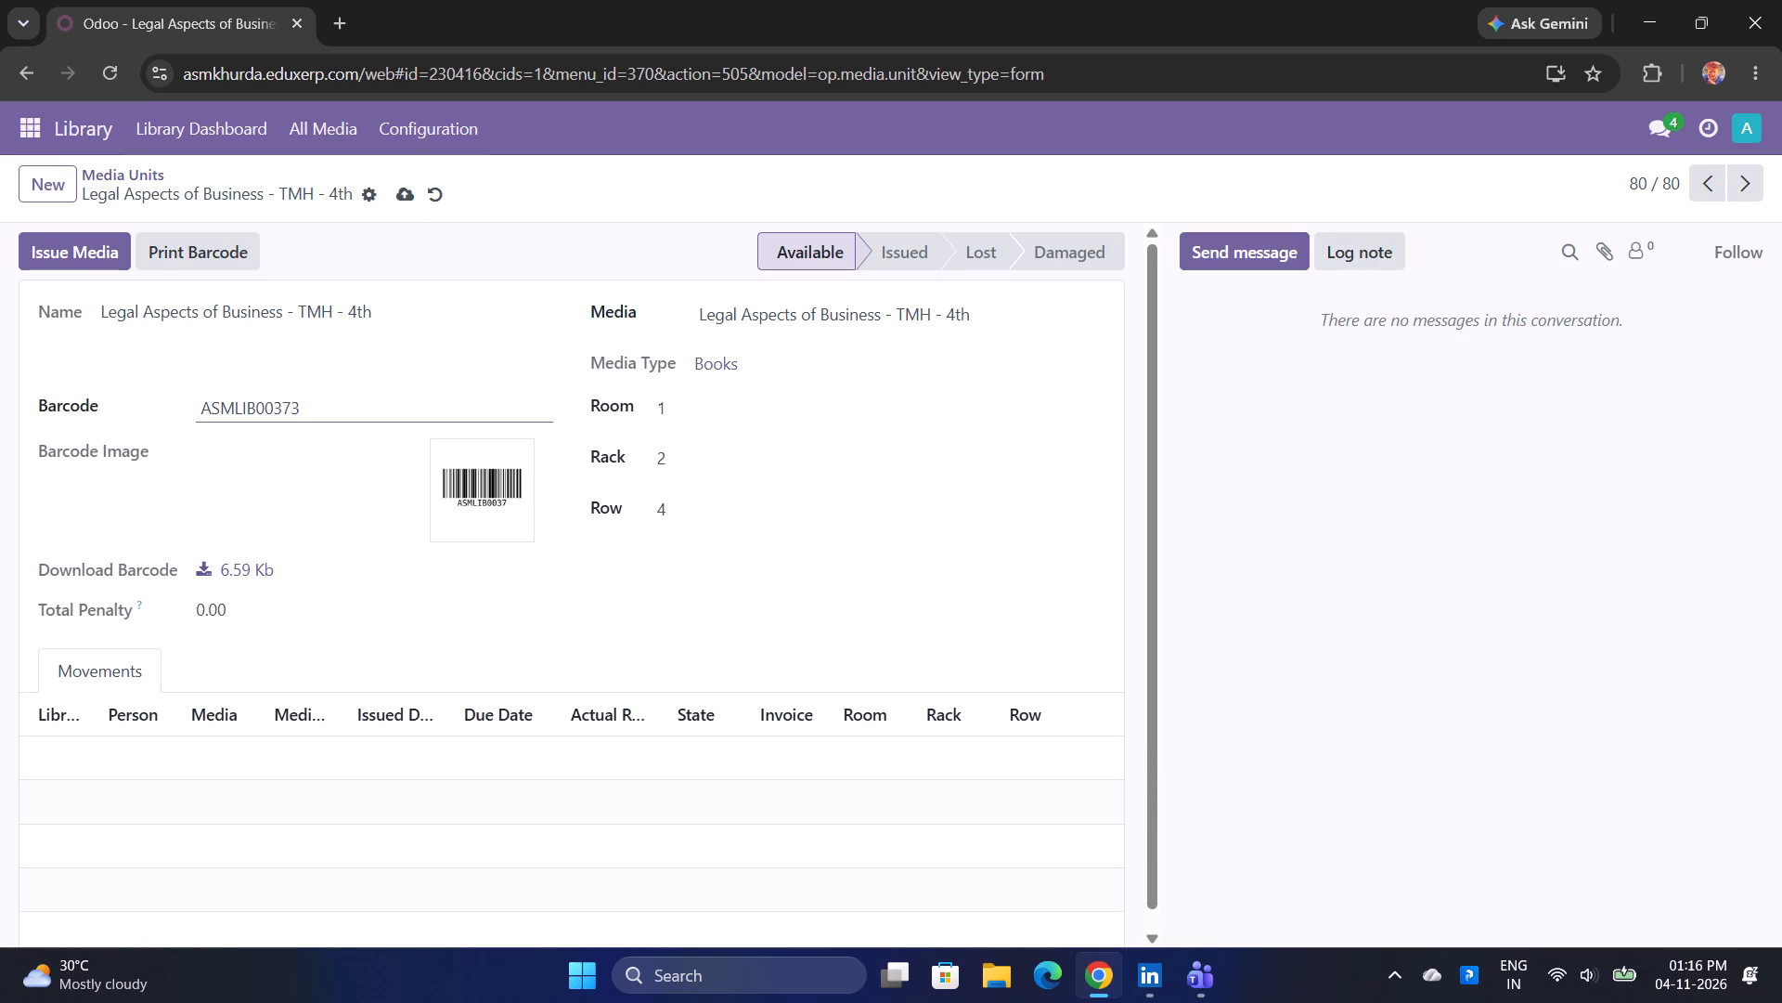
click(400, 192)
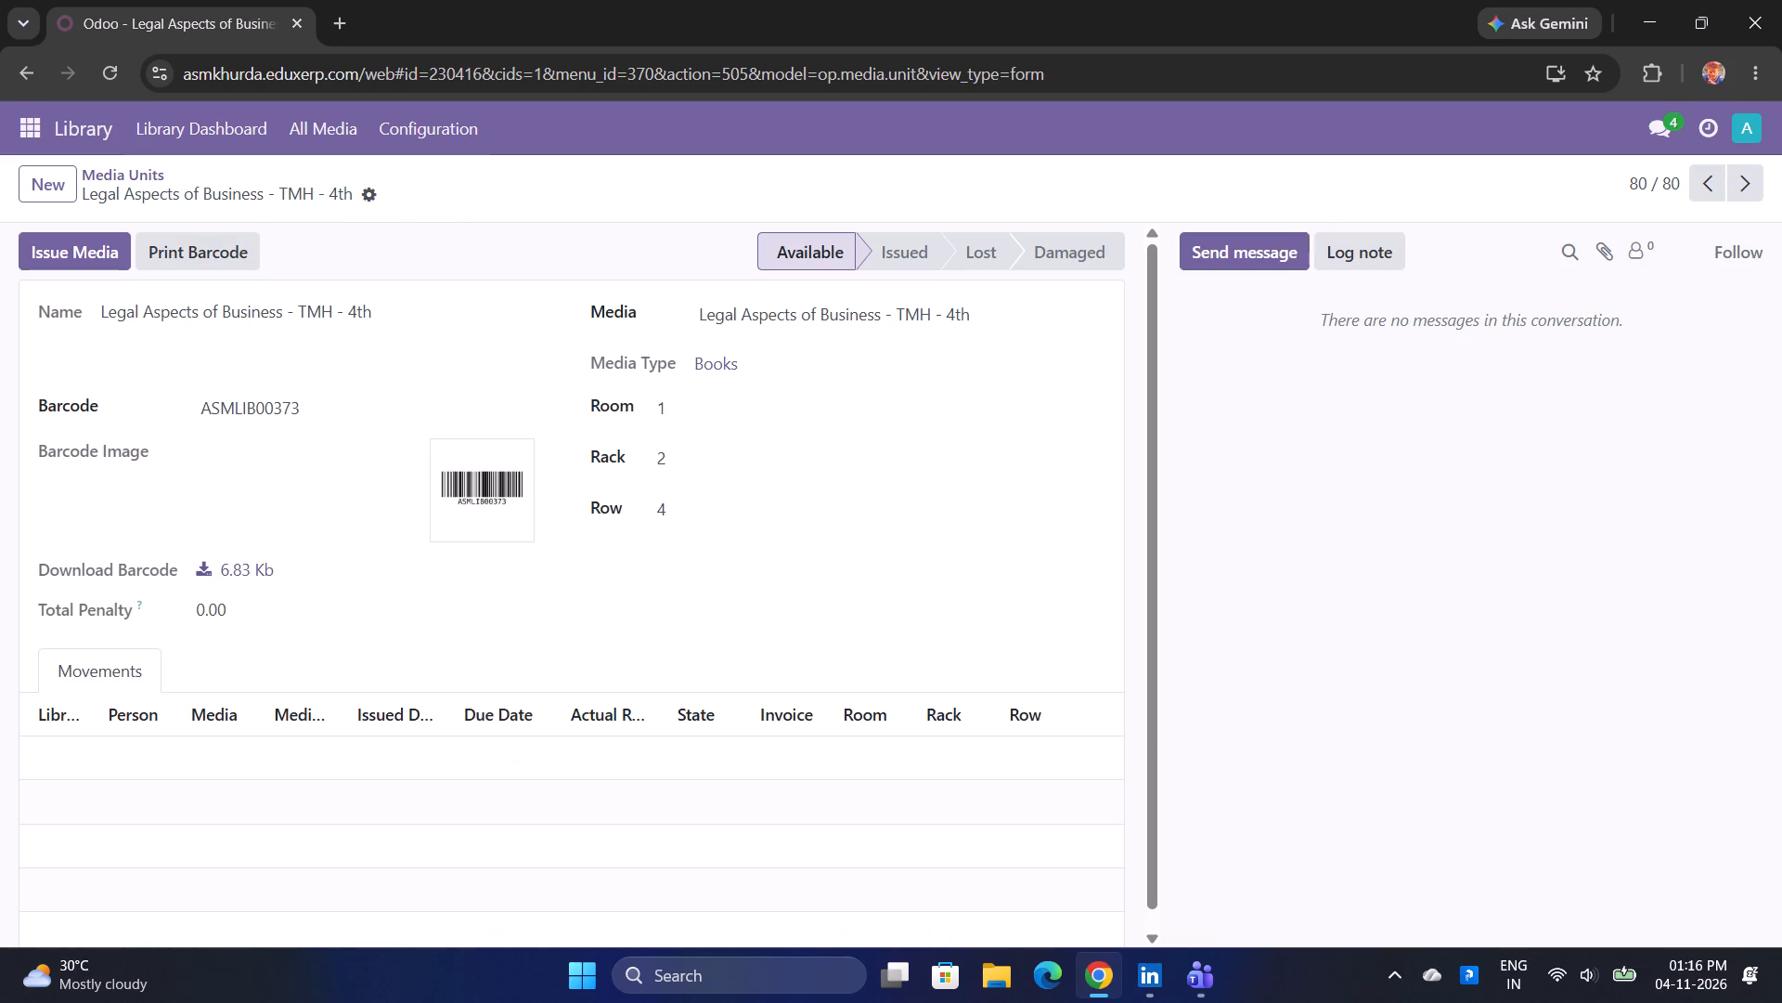
Return to the Media Units list and check the barcode images of records 1601-1680.
click(1737, 185)
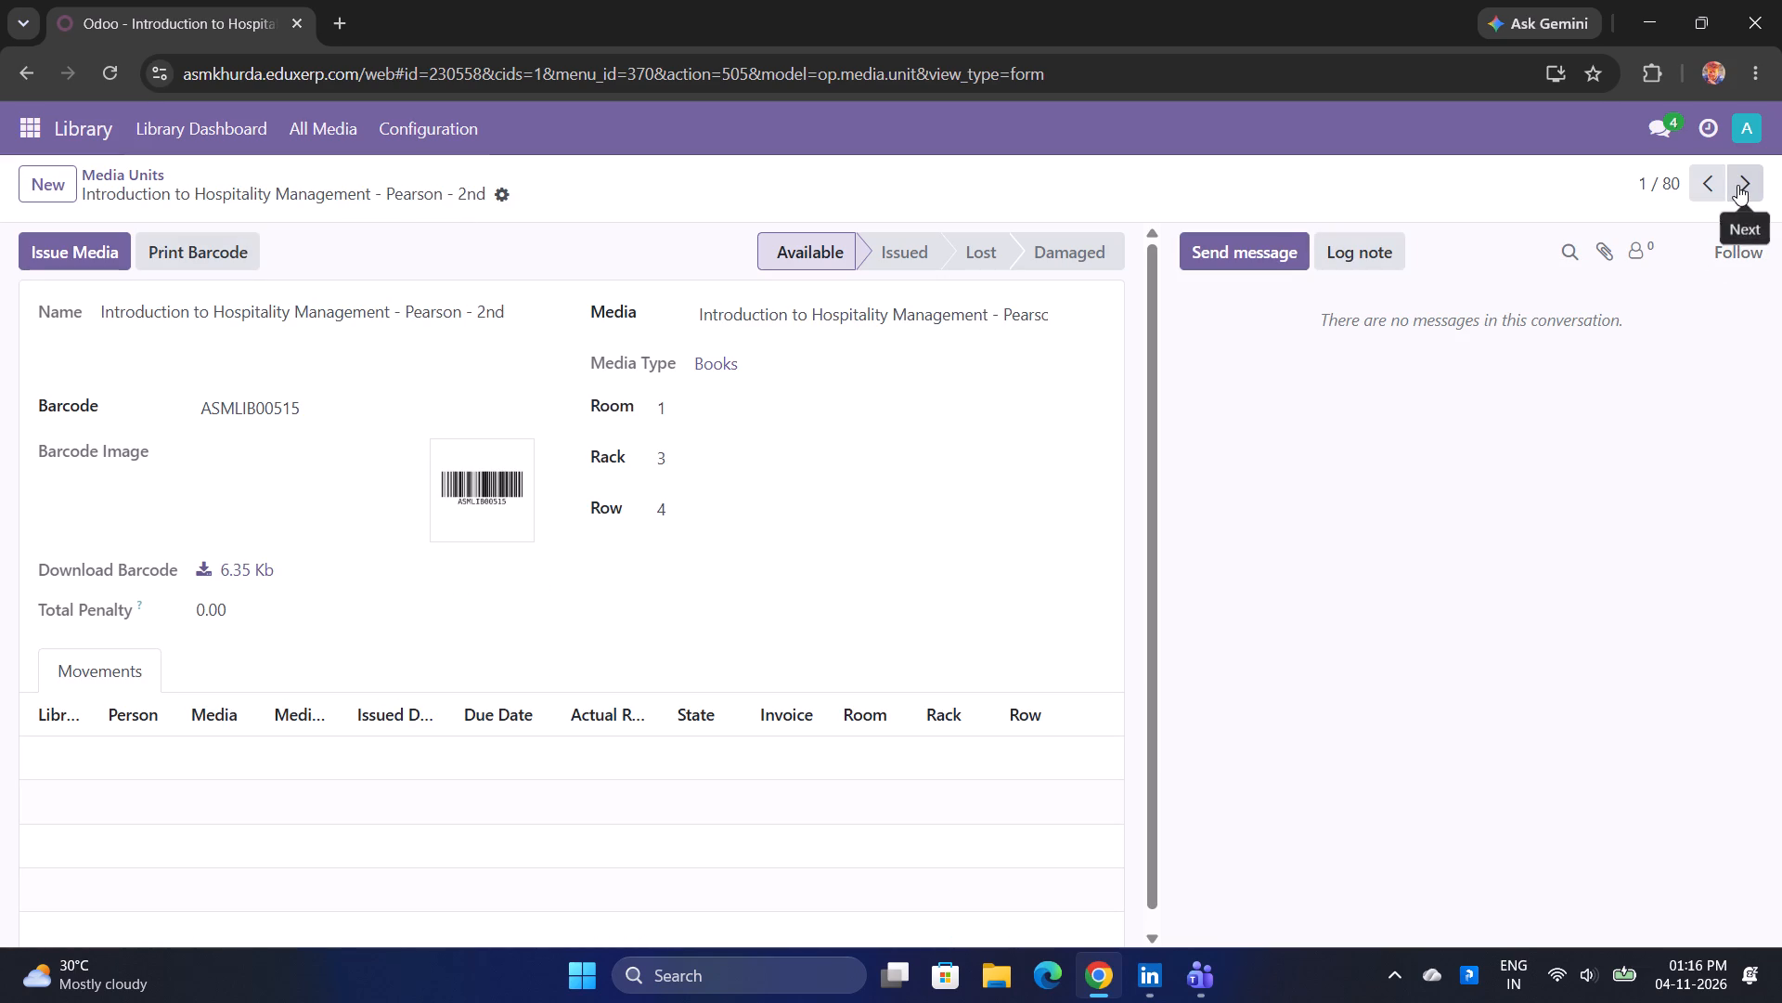
click(128, 172)
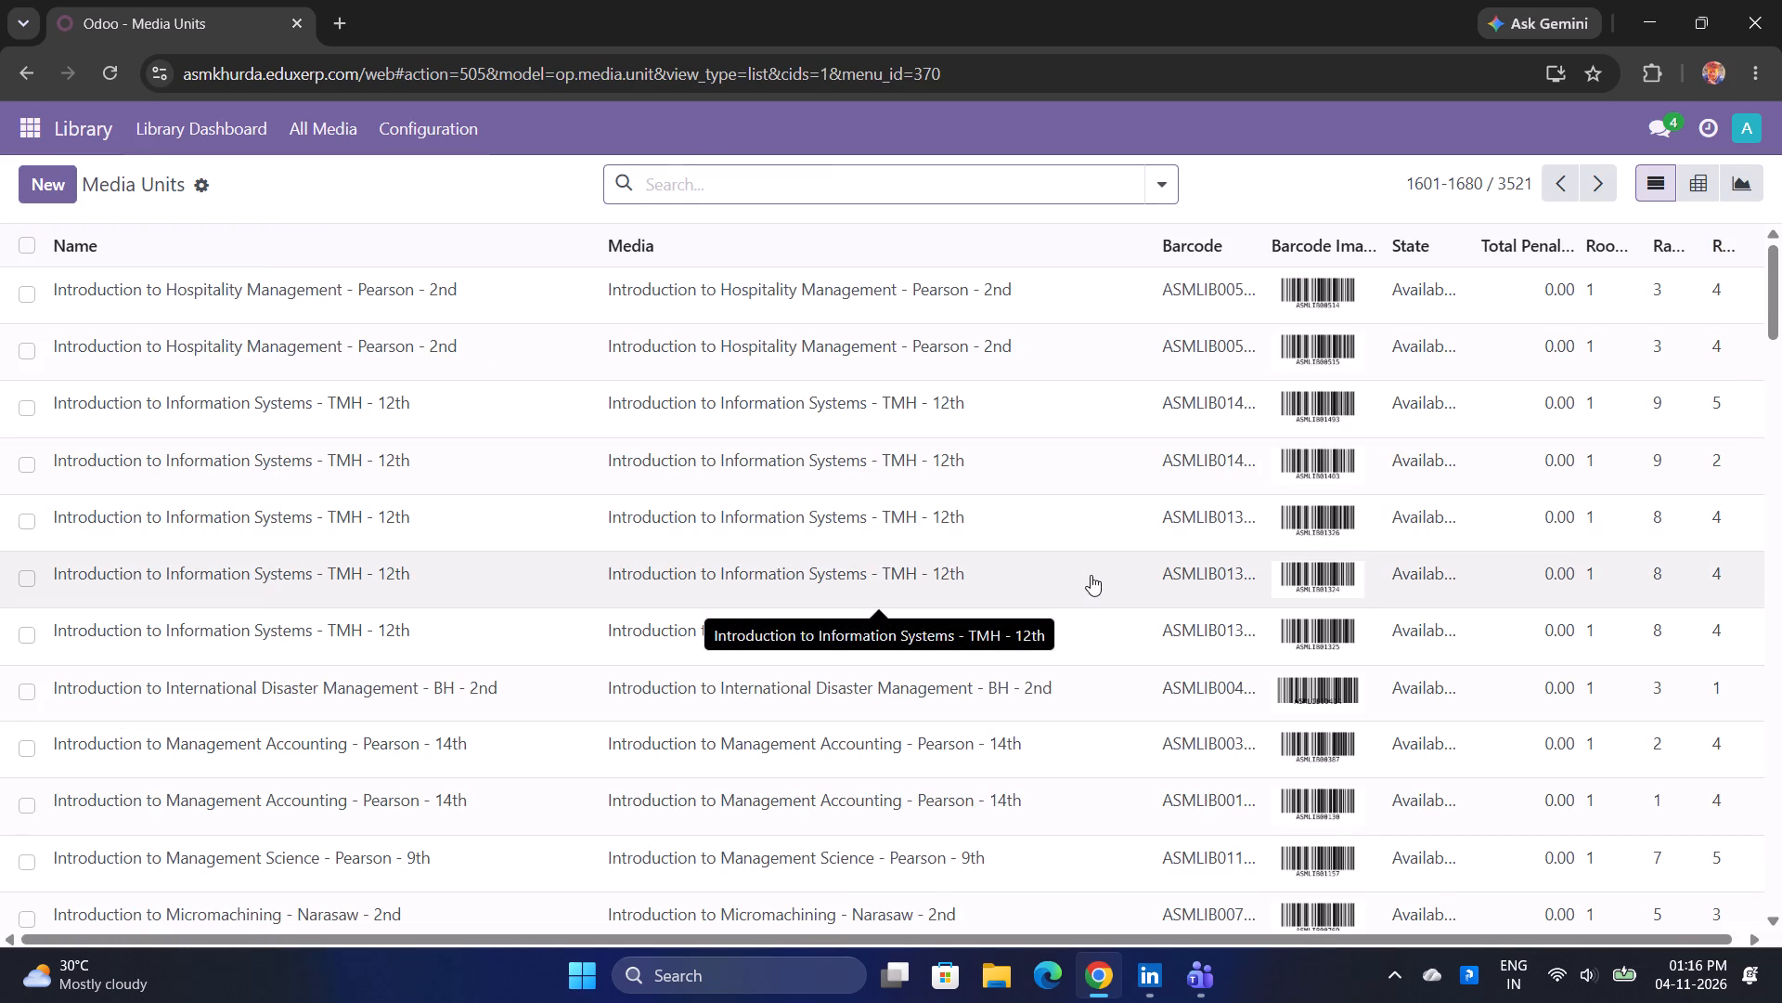
scroll(1091, 575, up, 4)
scroll(1091, 575, down, 3)
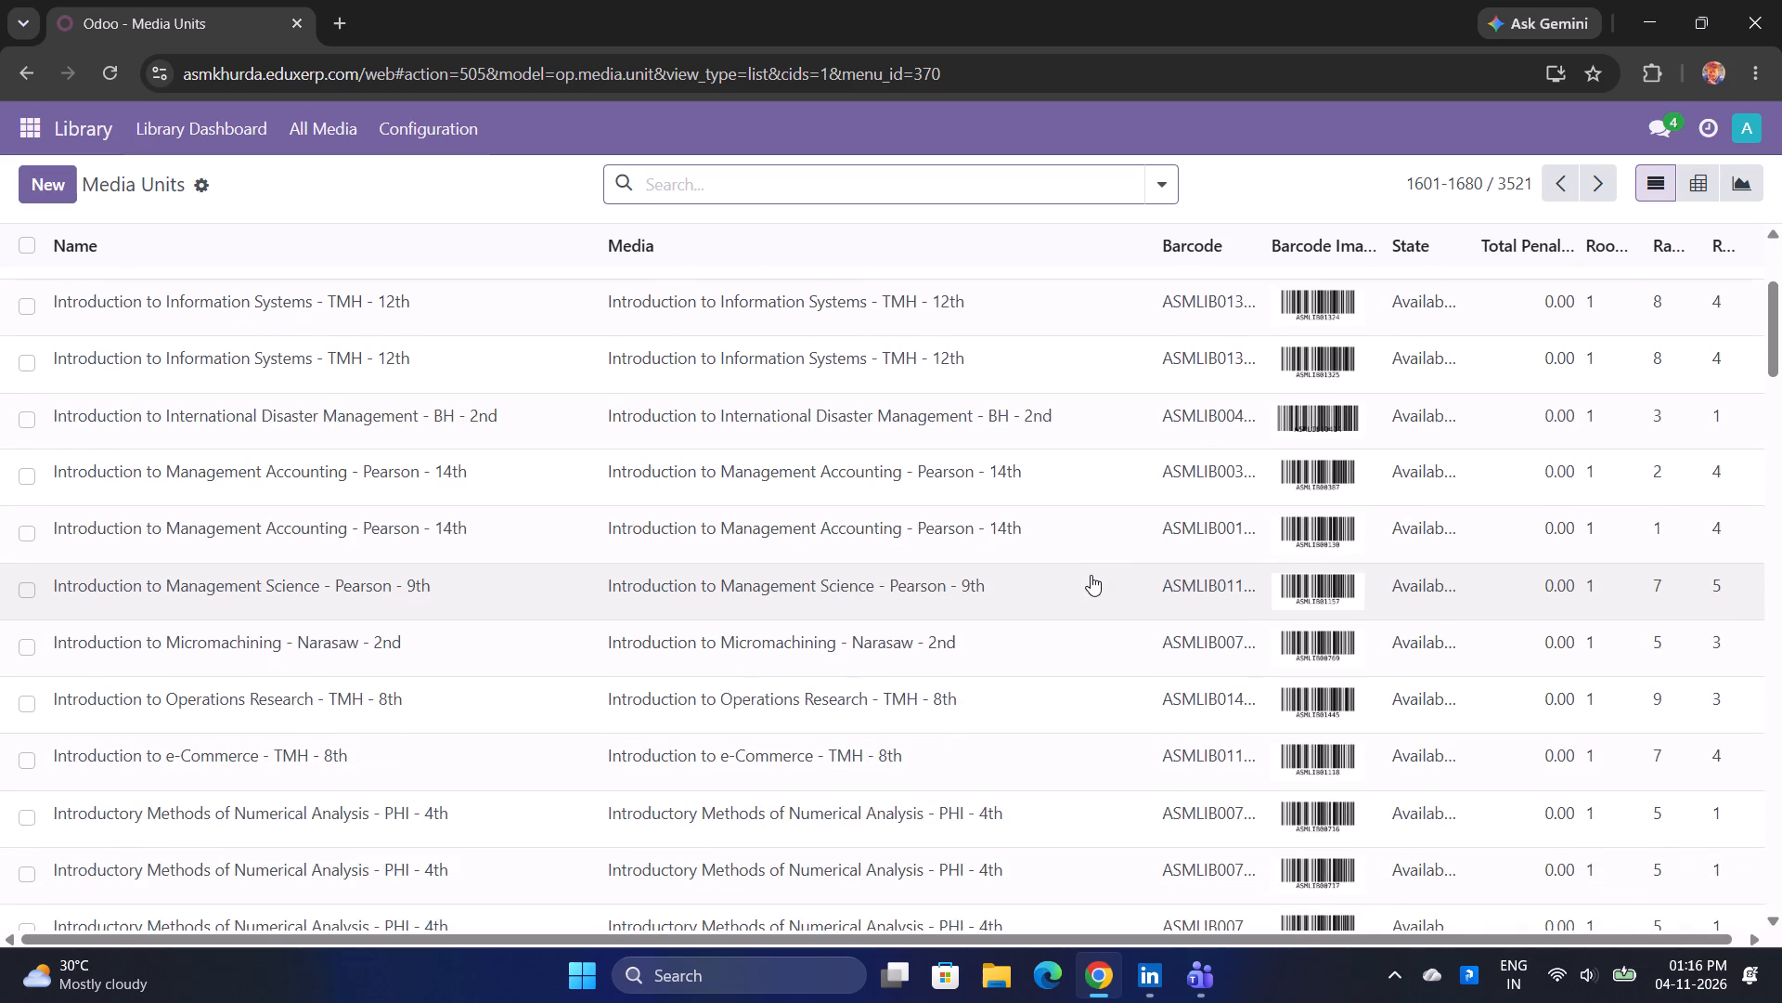
scroll(1091, 575, down, 6)
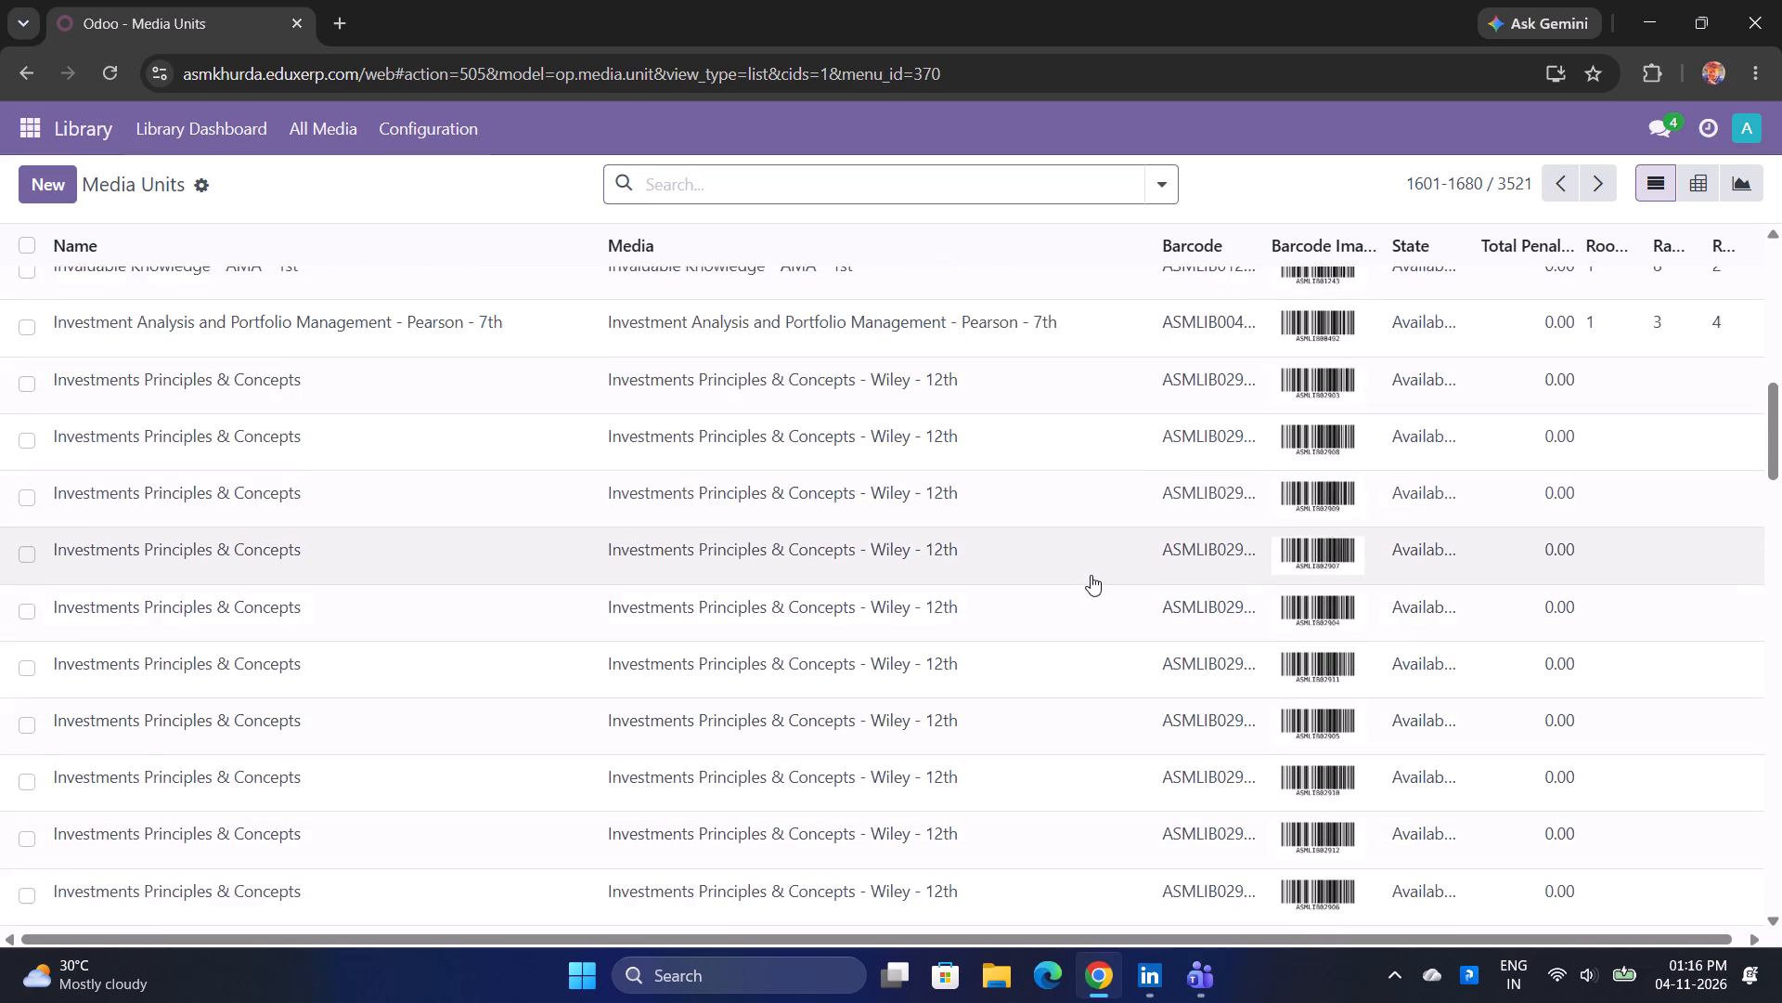
scroll(1091, 575, down, 8)
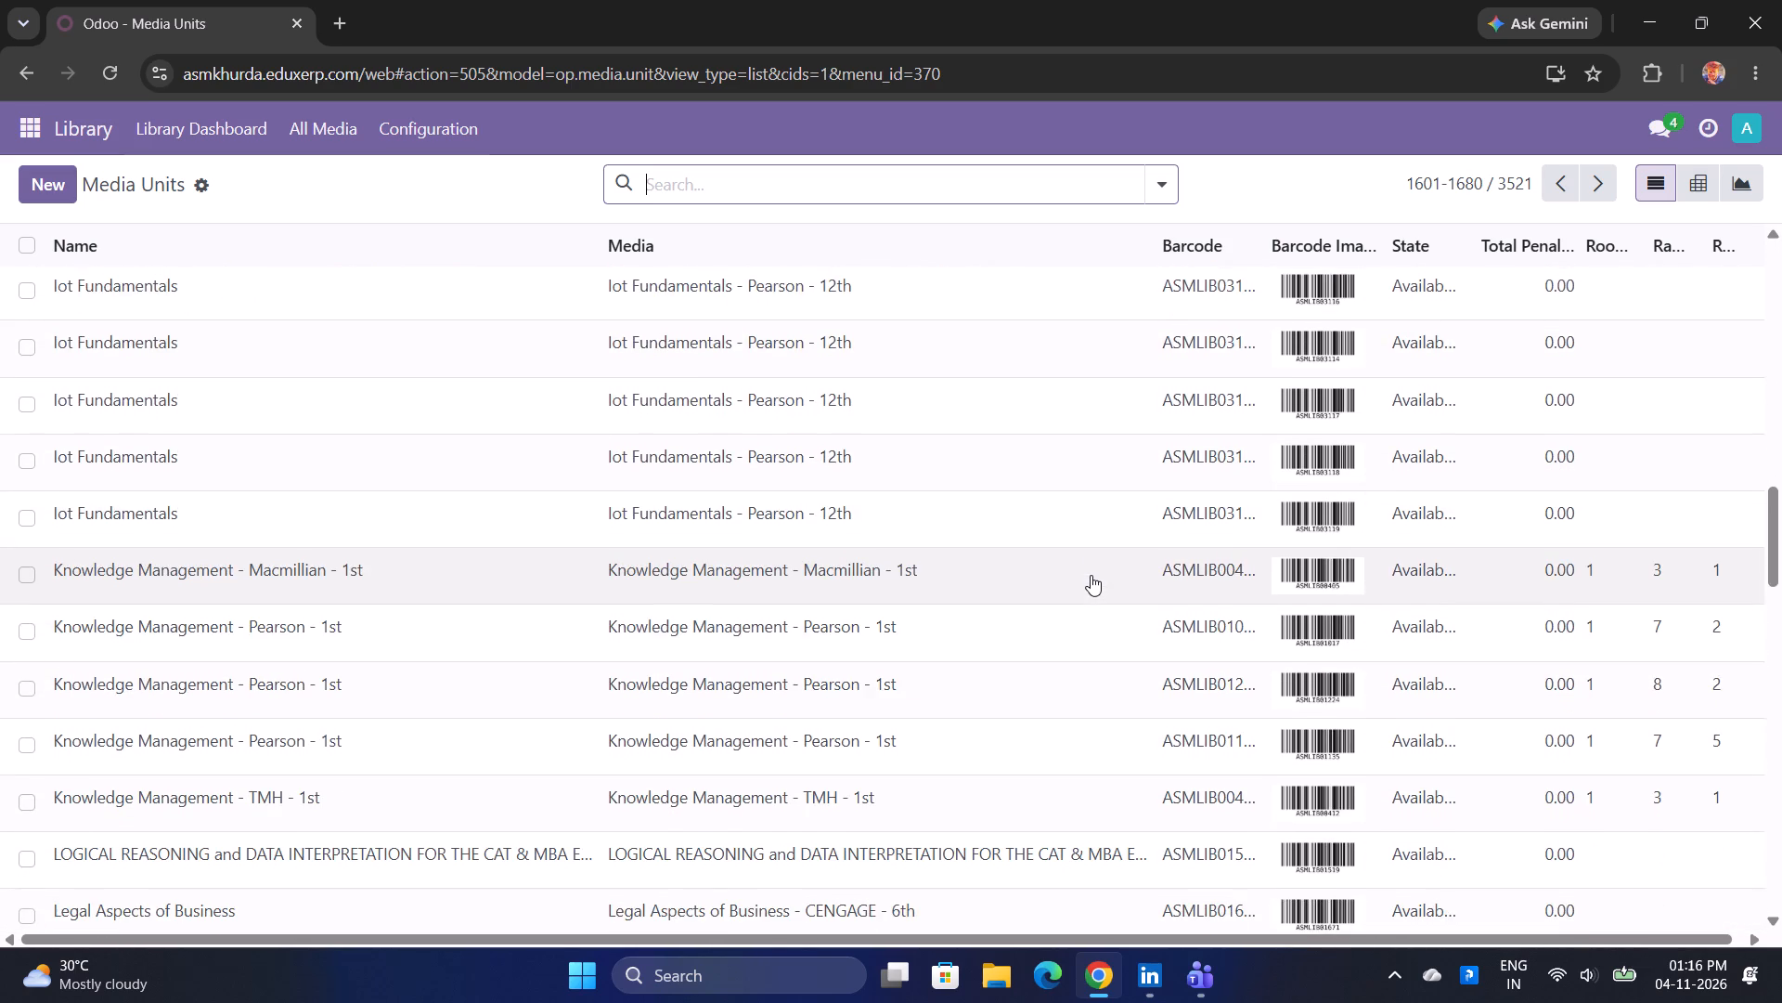
scroll(1091, 575, down, 6)
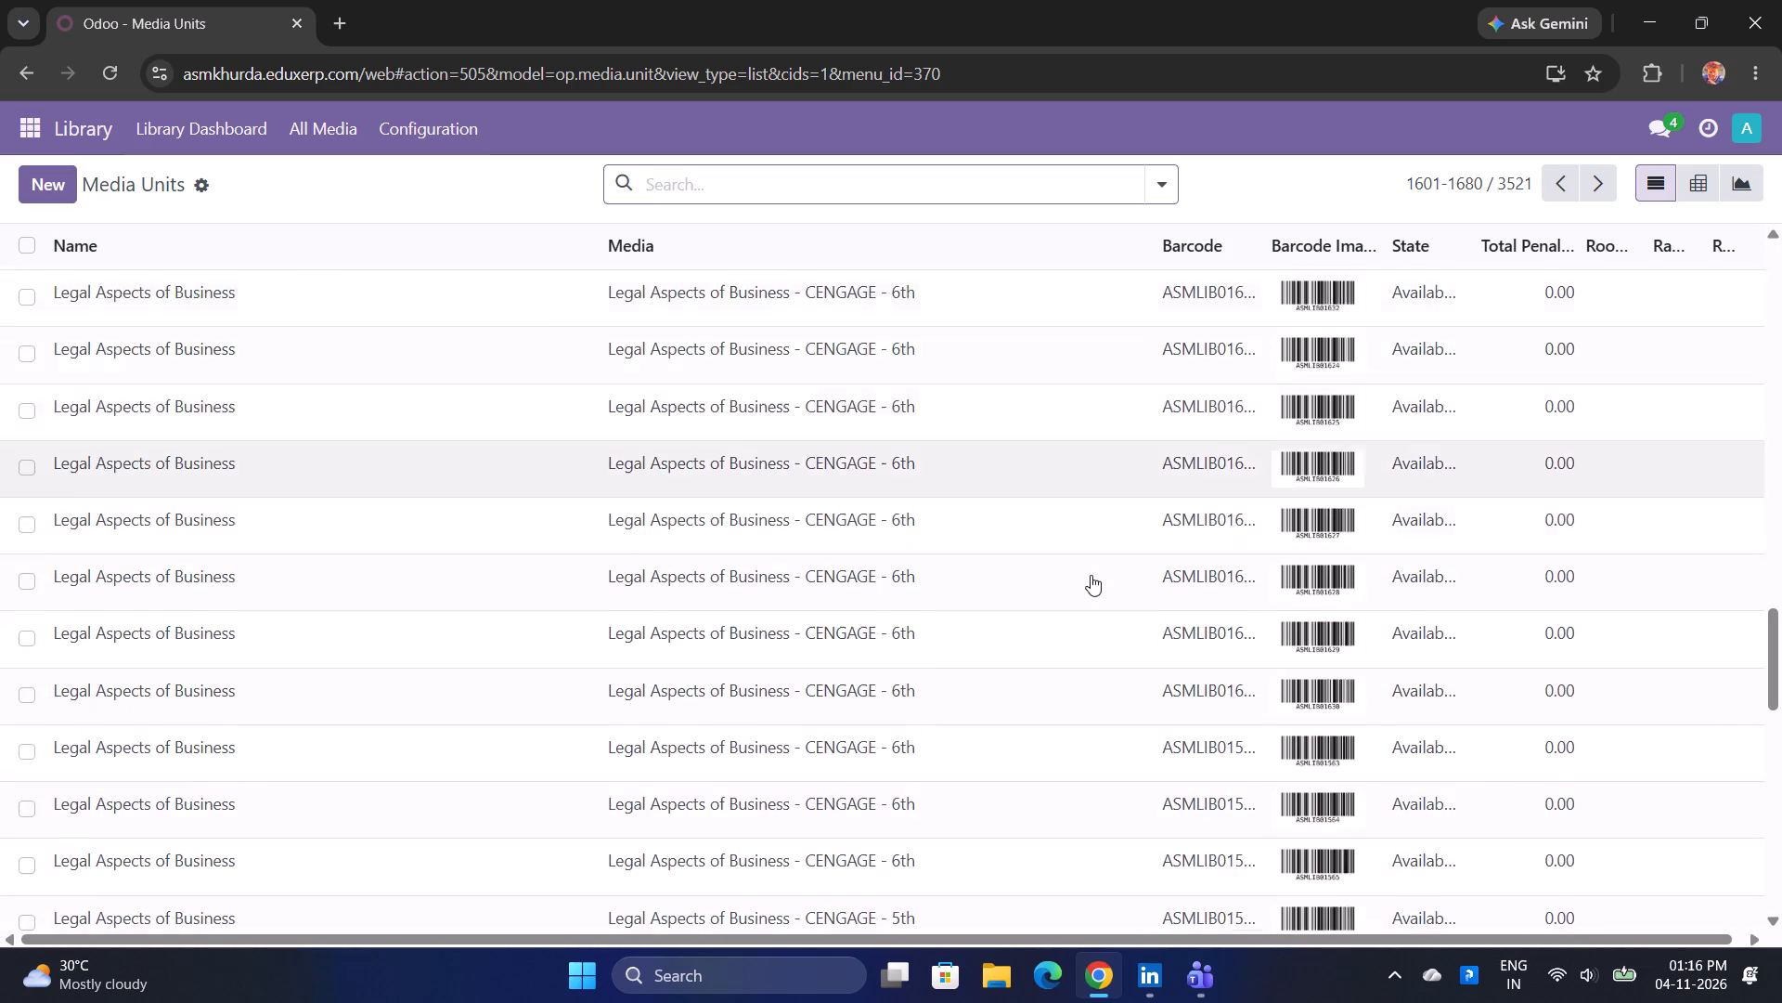
scroll(1091, 575, down, 4)
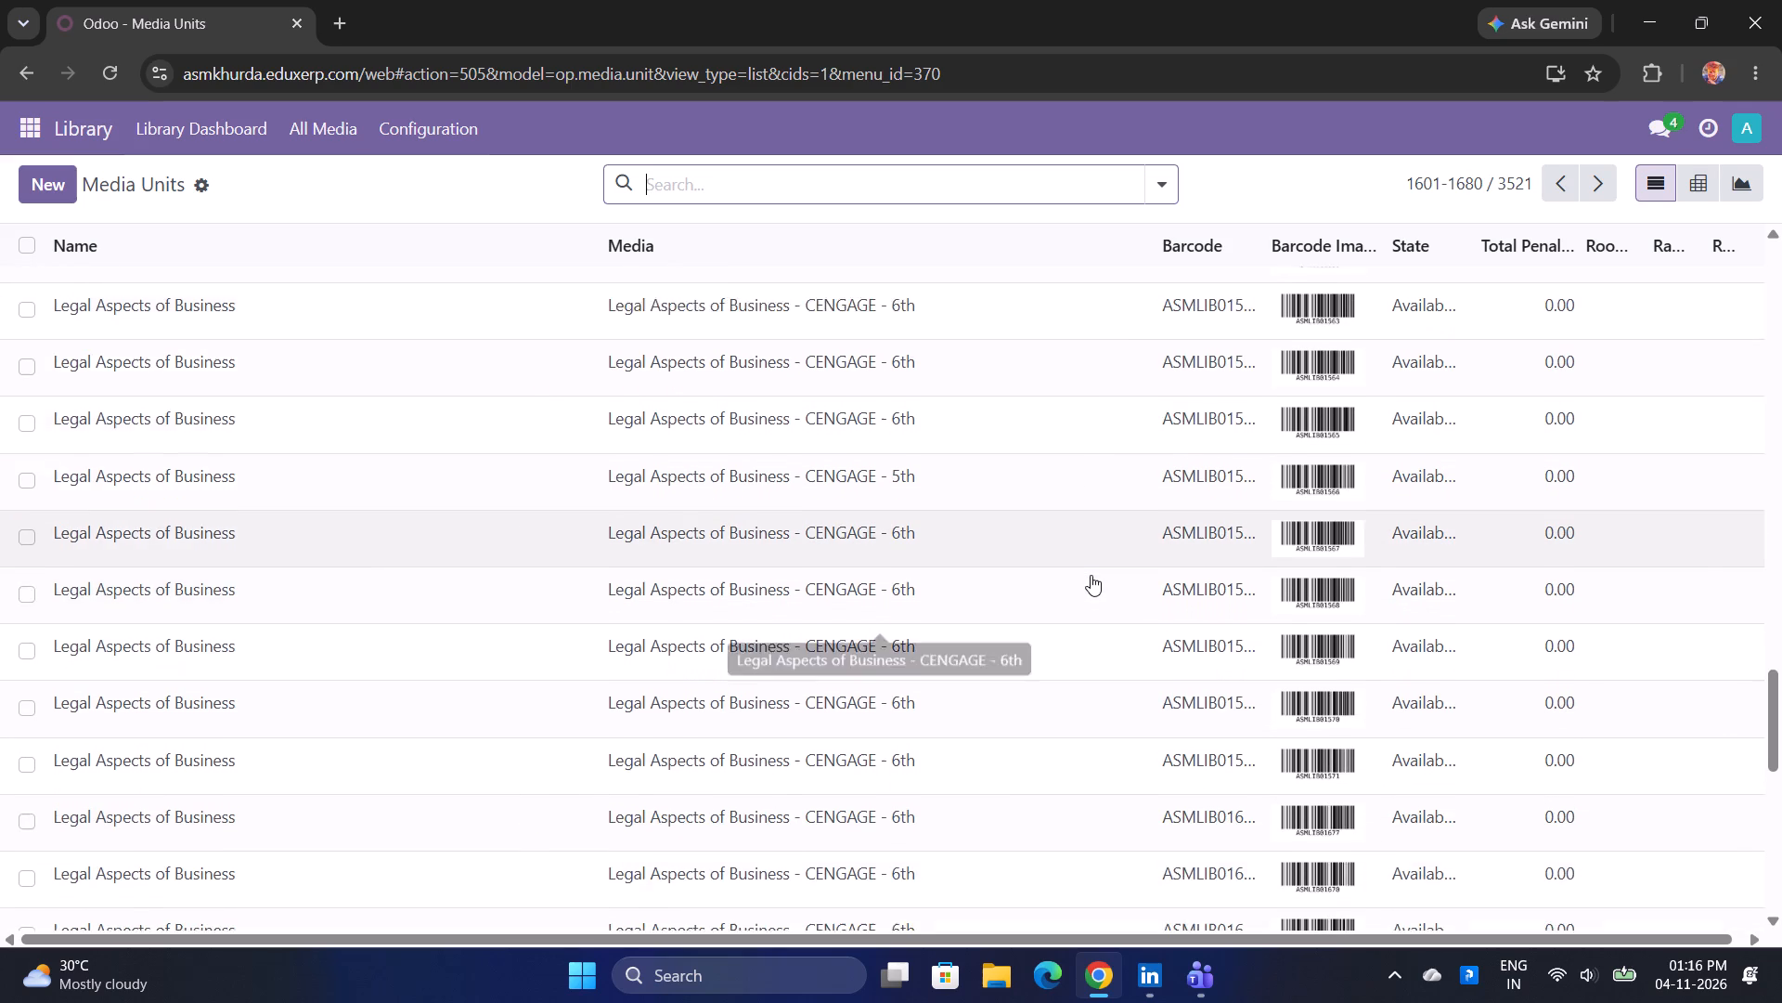
scroll(1091, 575, down, 6)
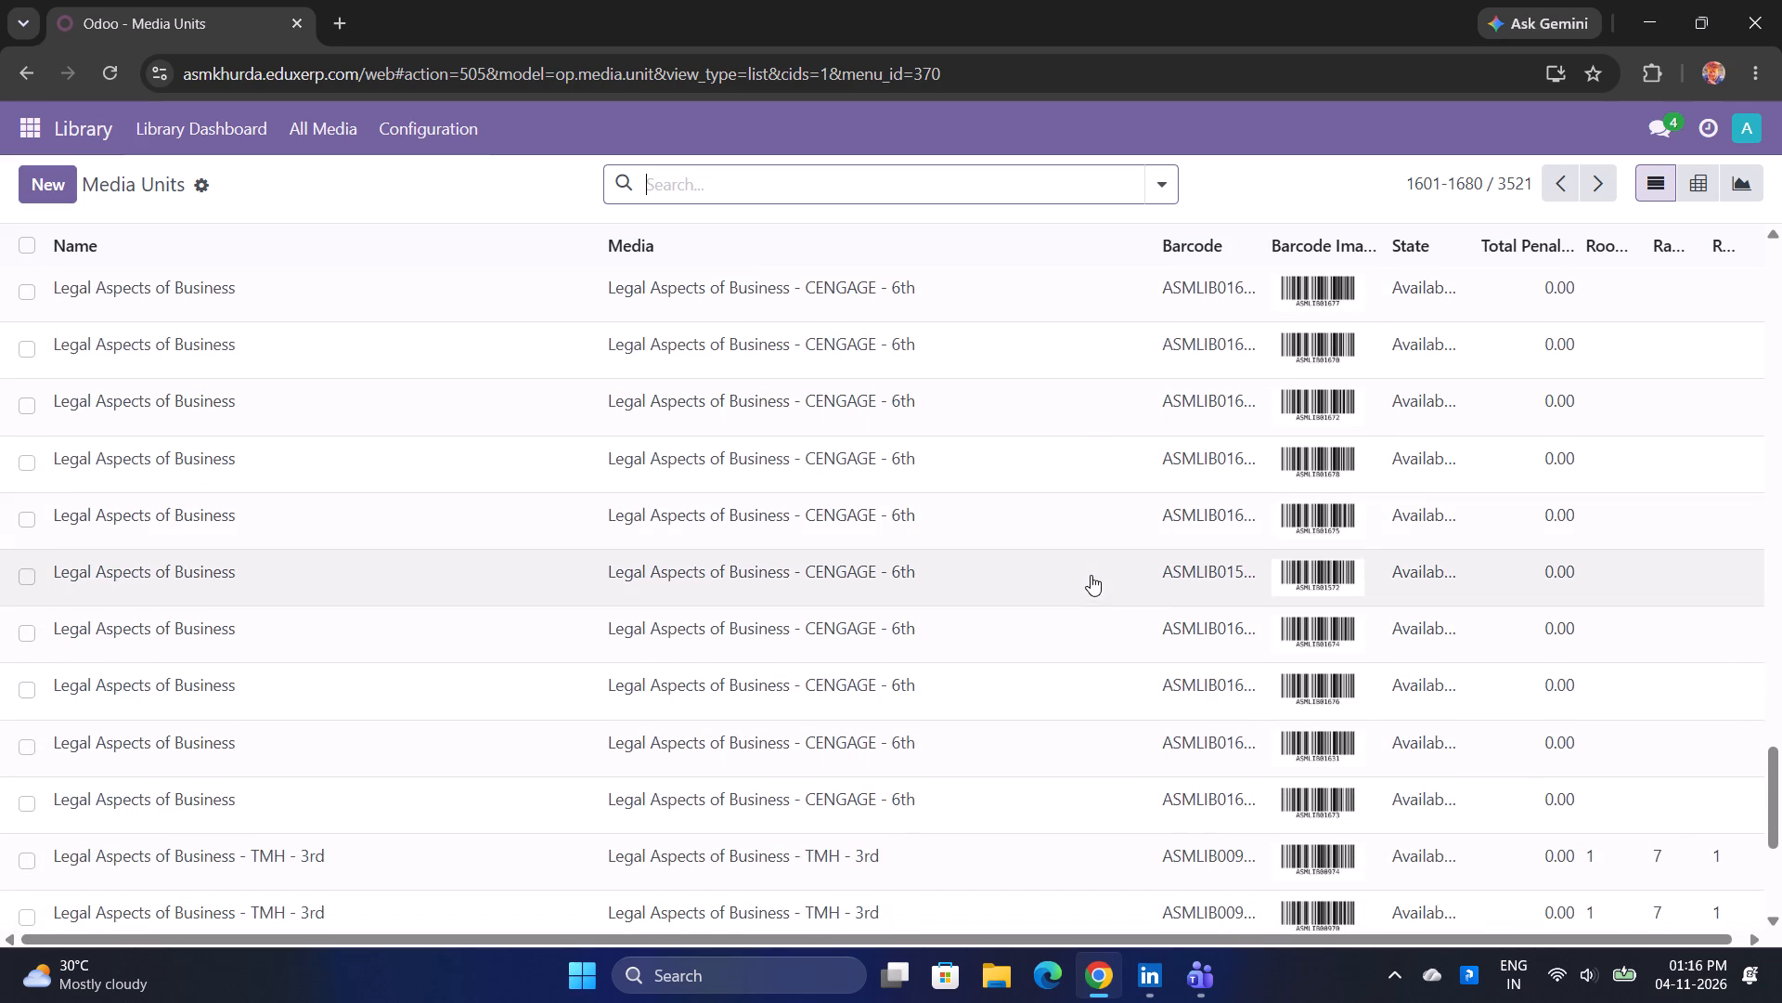
scroll(1091, 575, down, 7)
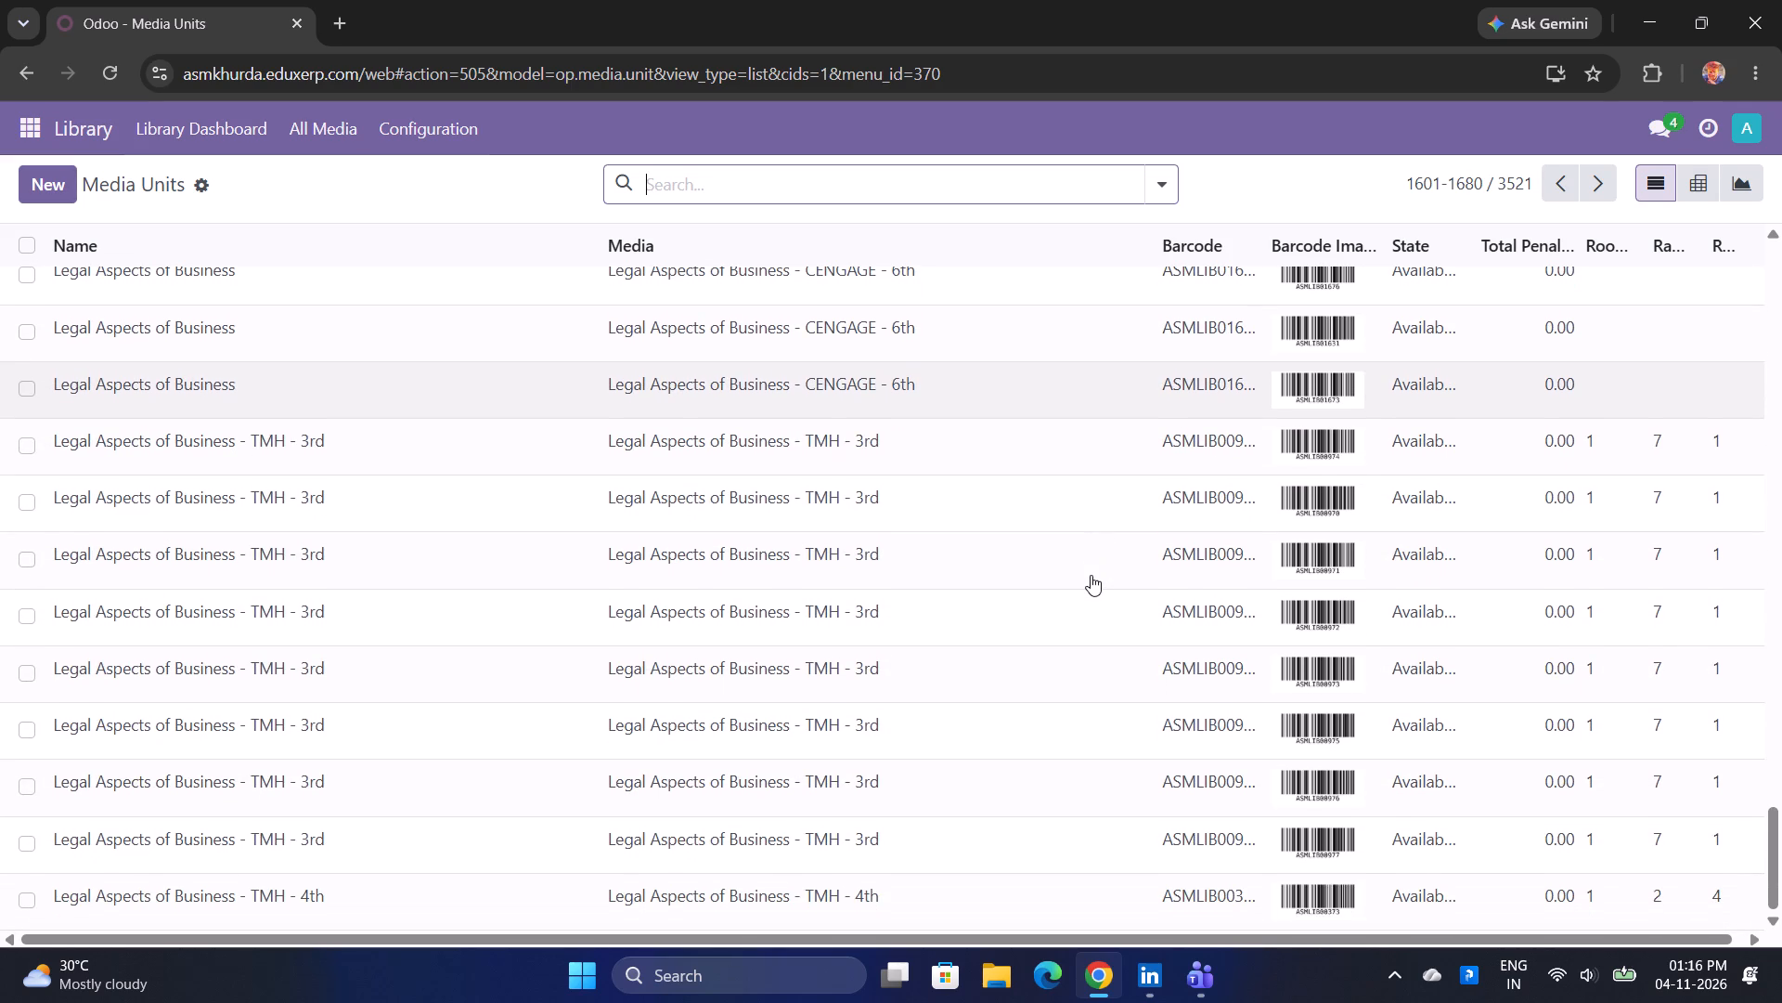
scroll(1091, 575, down, 3)
scroll(1091, 575, up, 9)
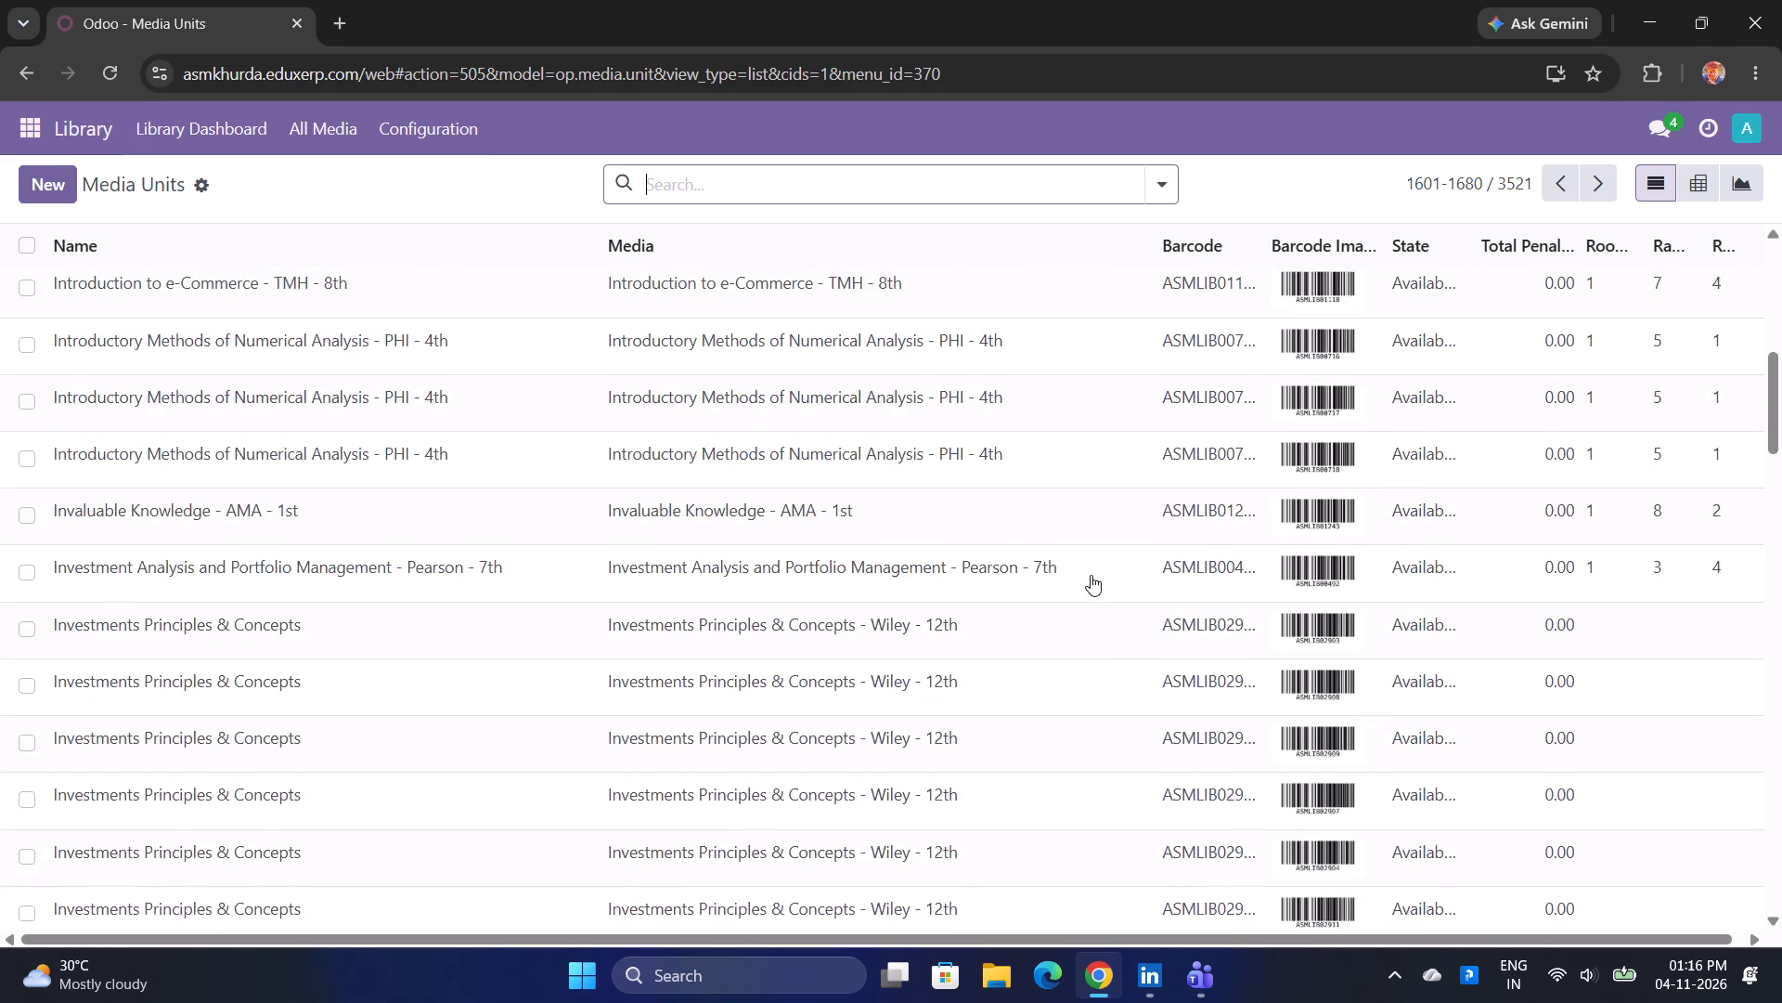
scroll(1091, 575, up, 6)
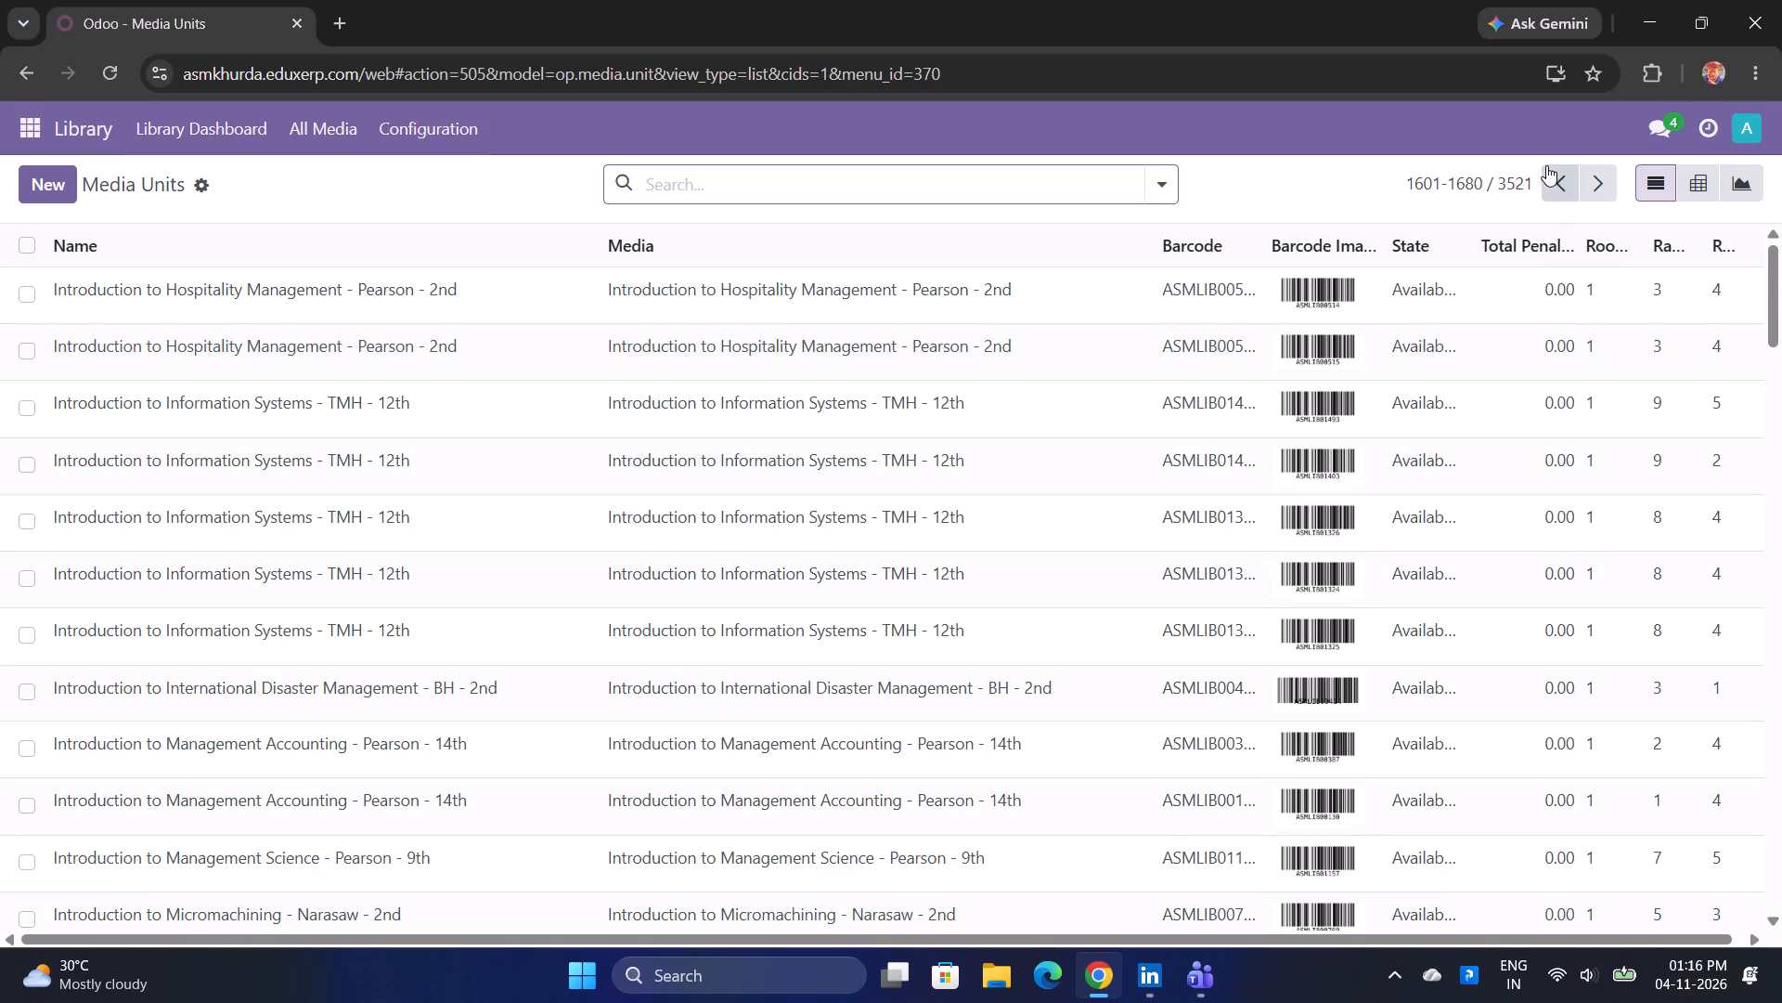
Go back to records 1521-1600 of the Media Units list and check their barcode images.
click(1558, 177)
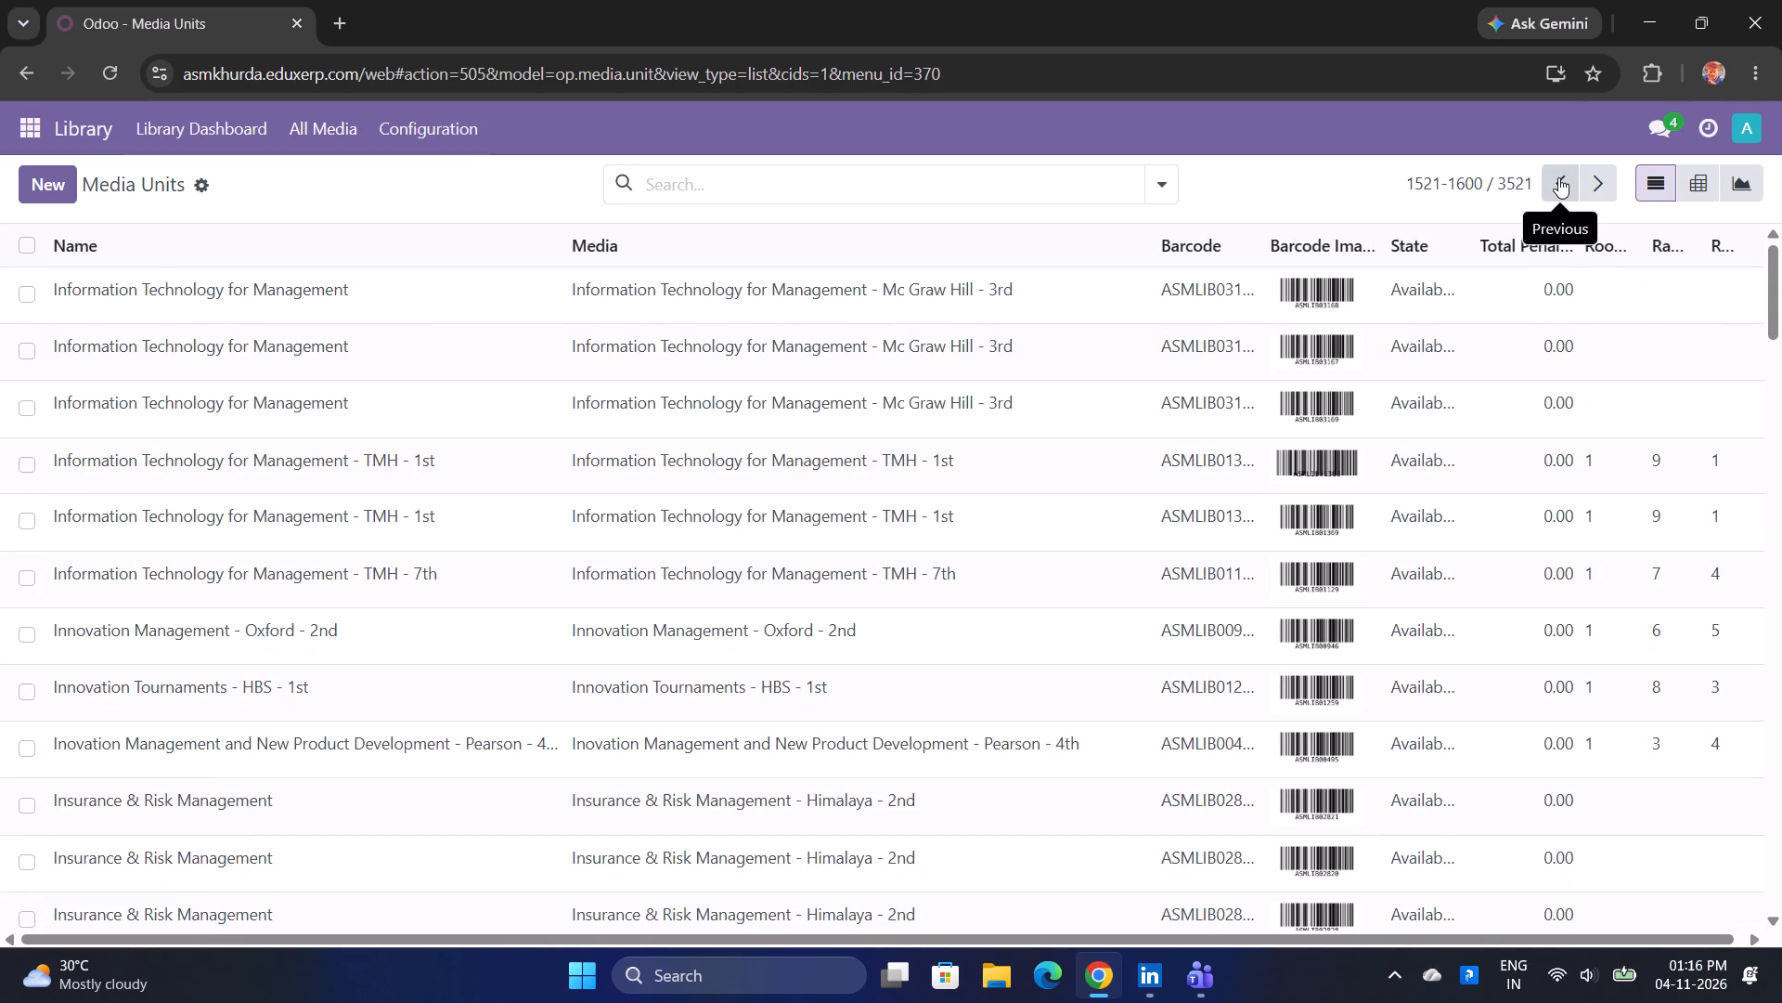
scroll(1263, 486, up, 3)
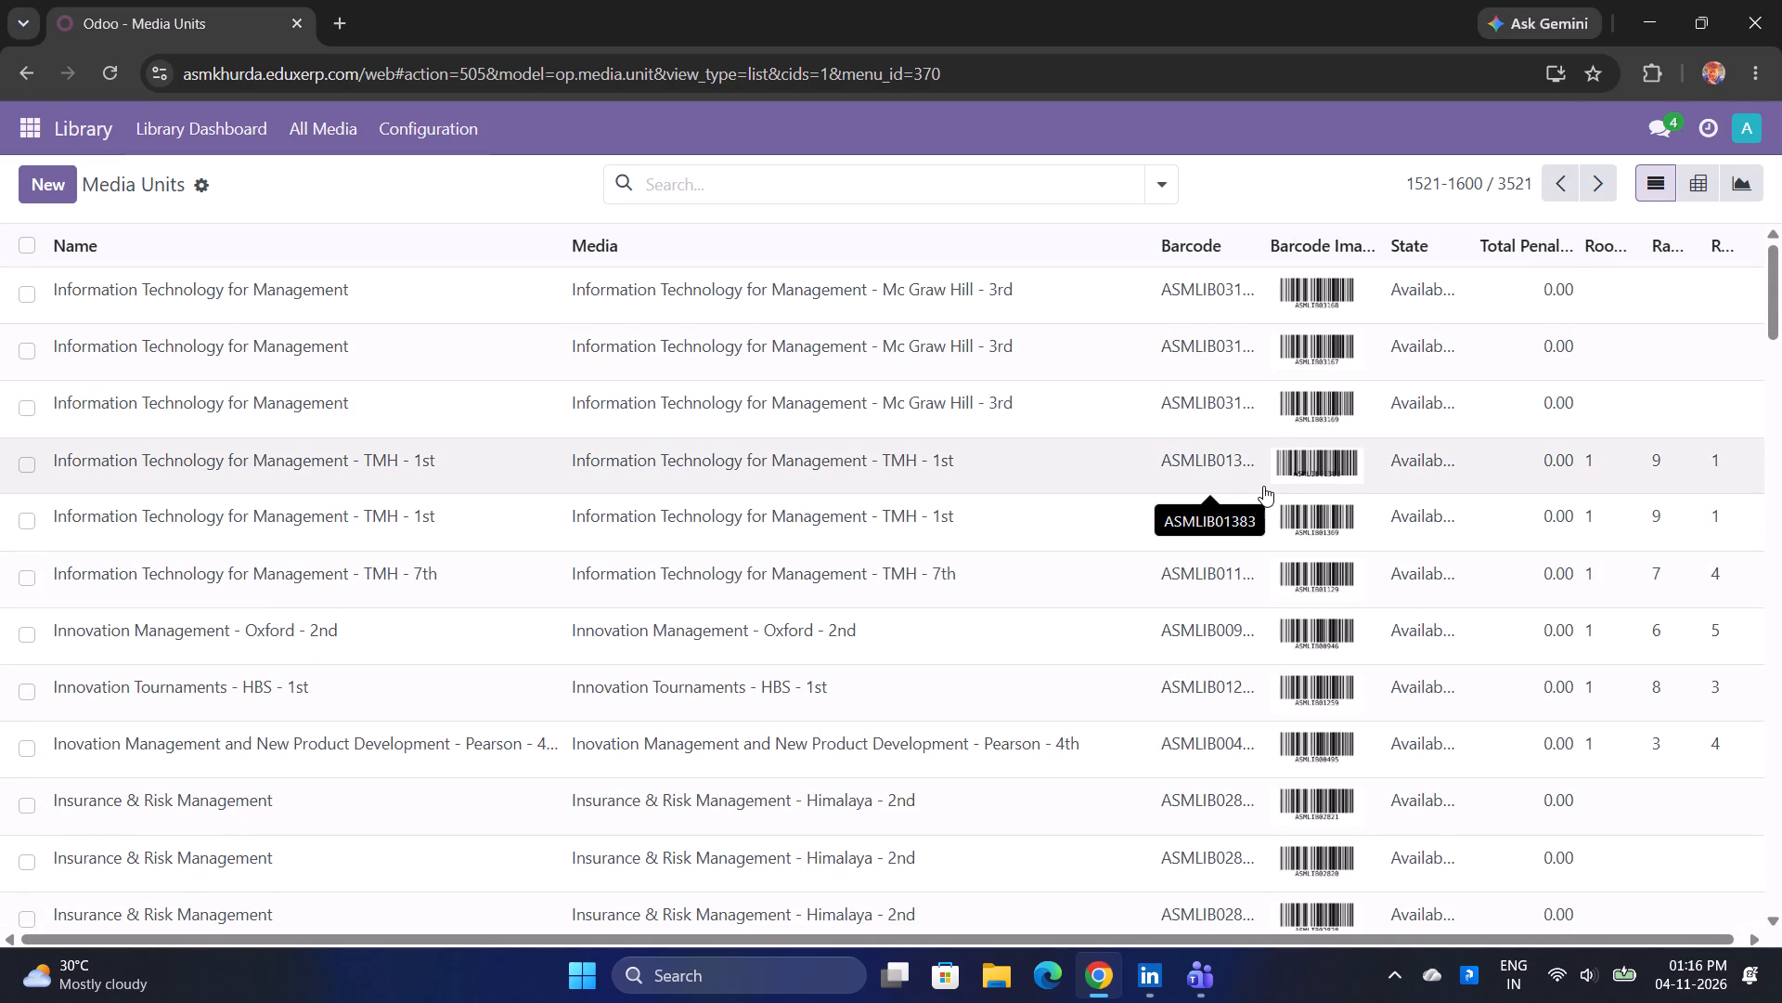
scroll(1263, 486, down, 1)
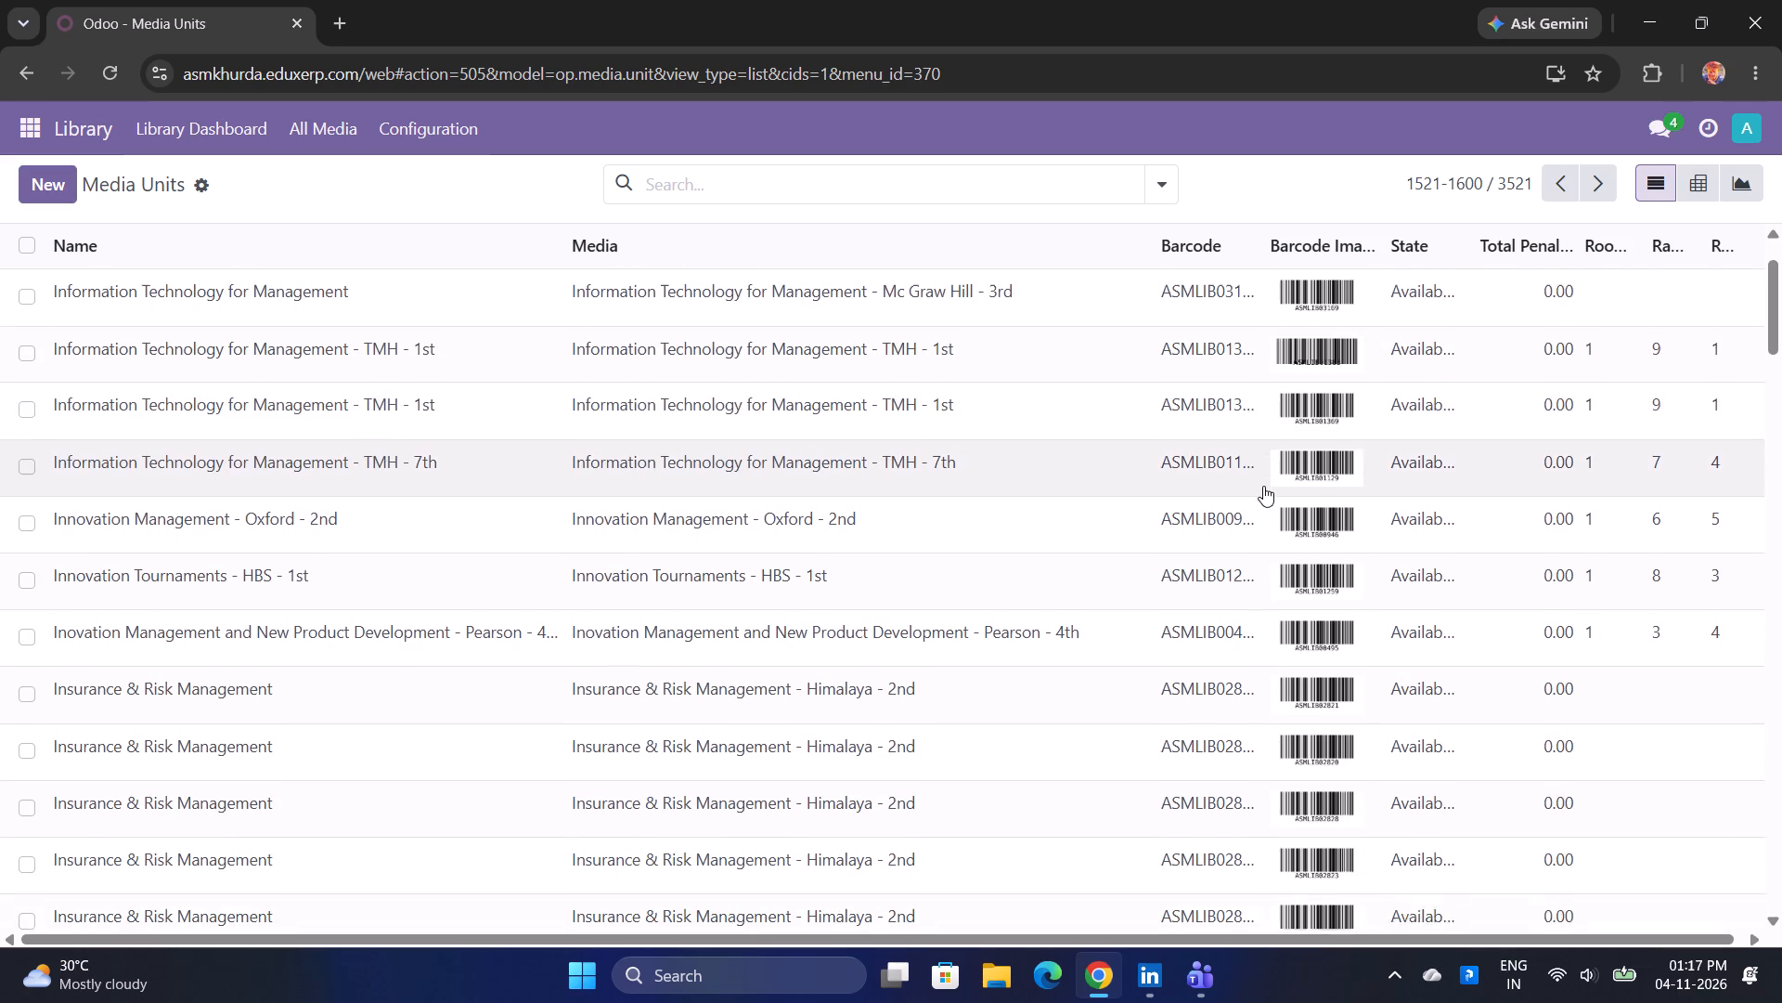
scroll(1263, 486, down, 6)
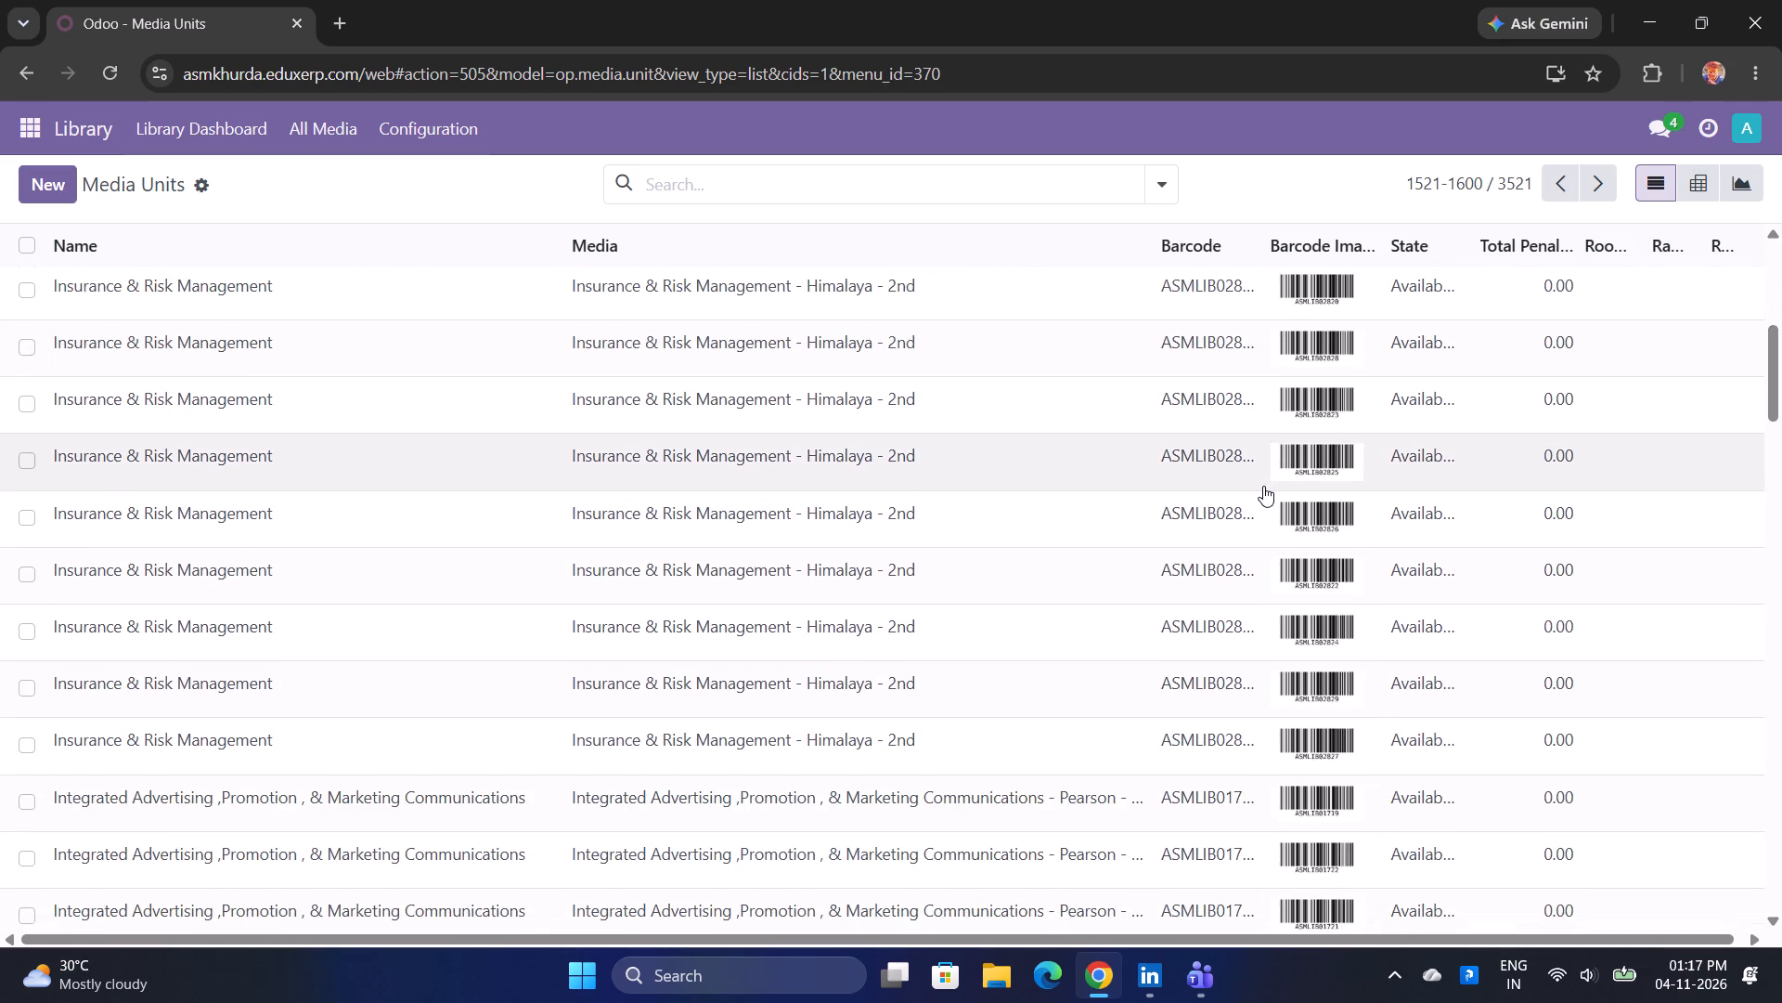
scroll(1263, 486, down, 7)
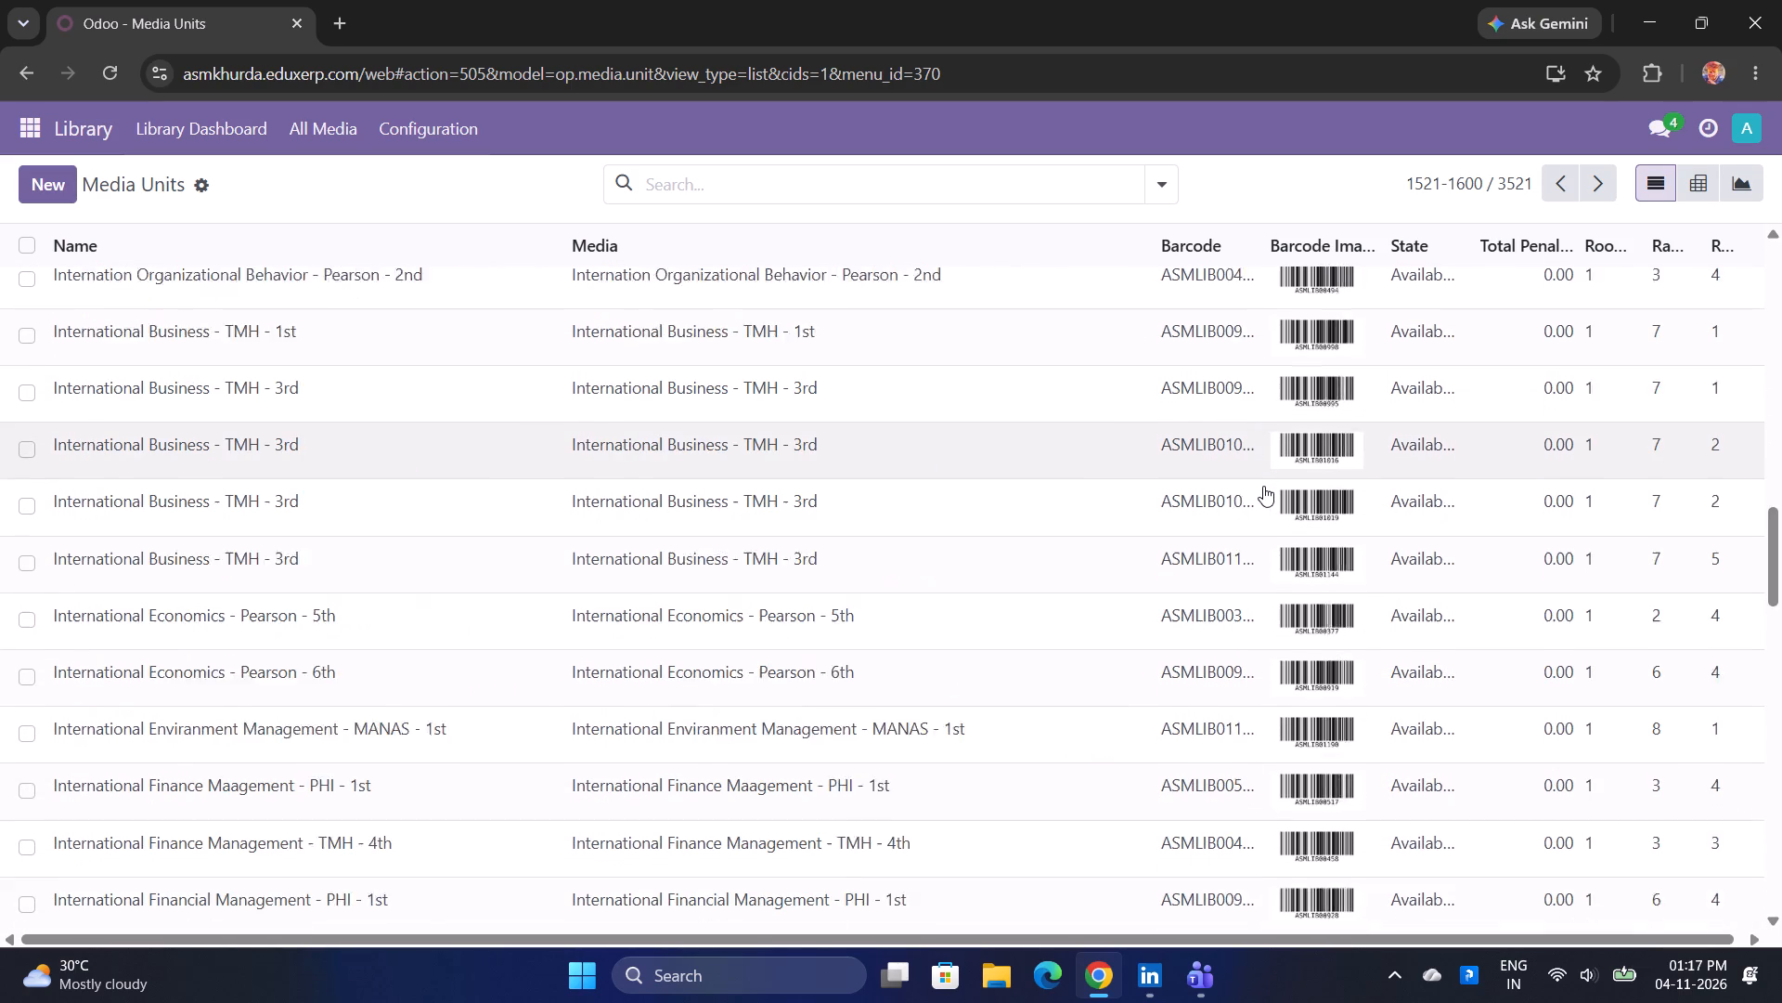
scroll(1263, 486, down, 8)
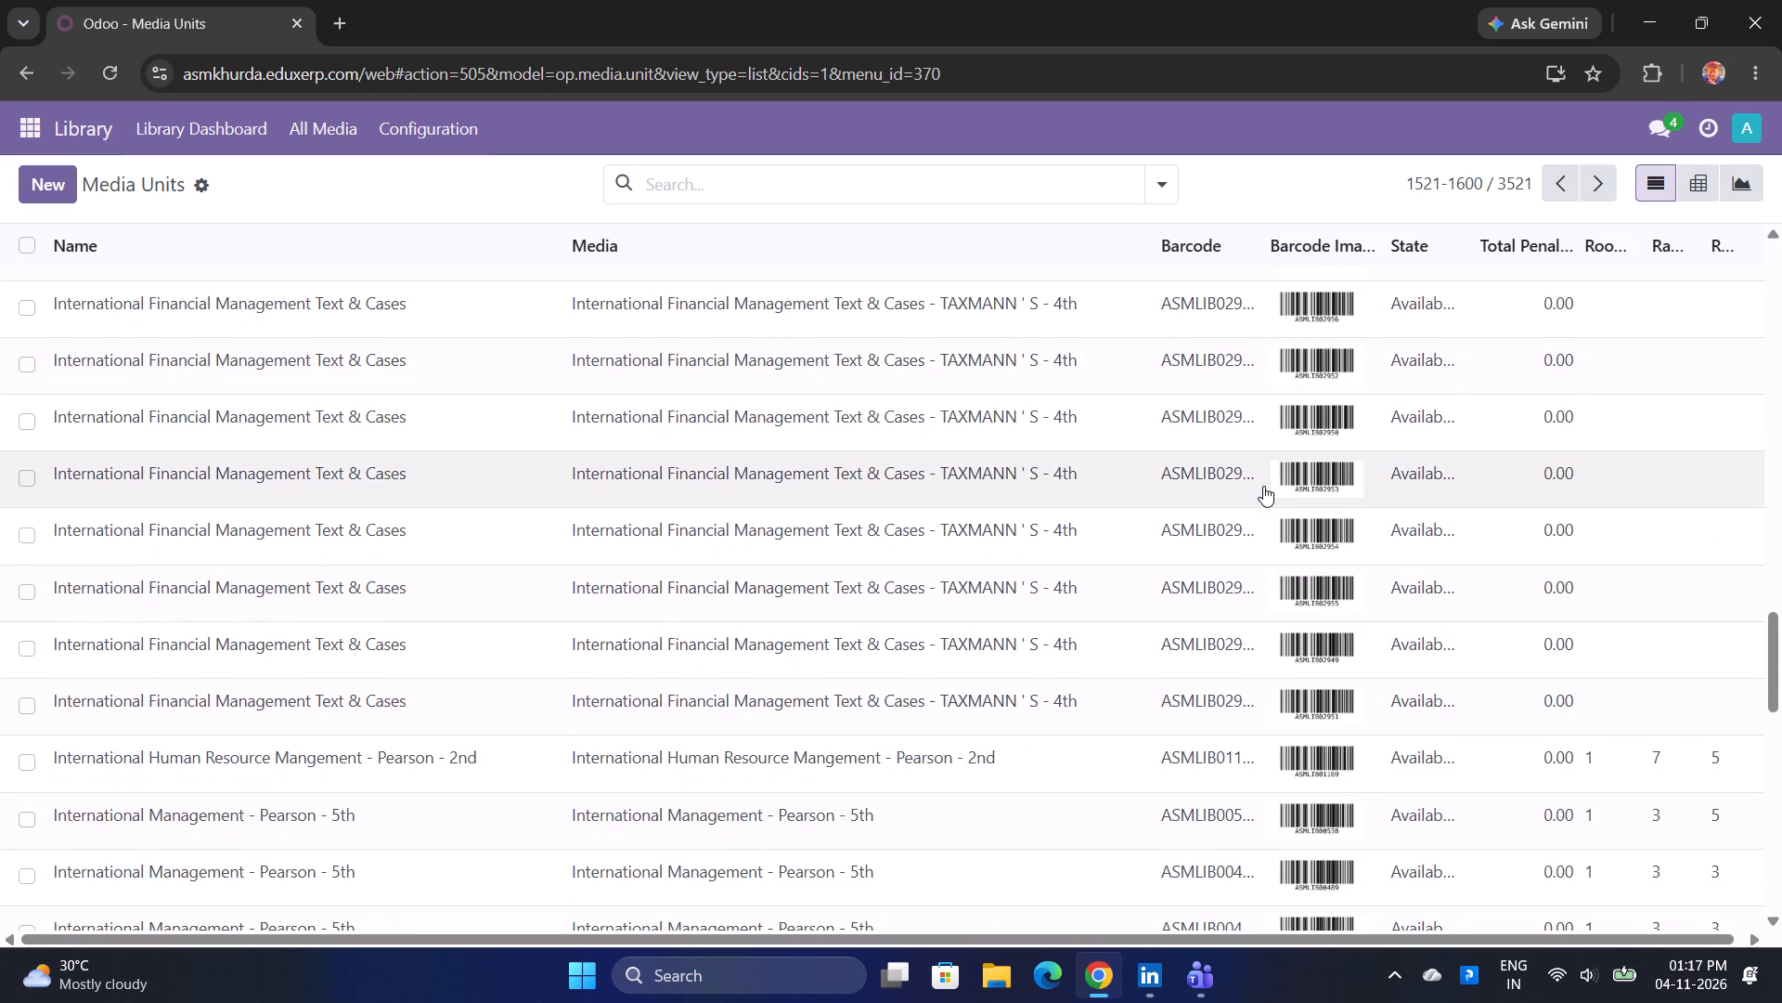
scroll(1263, 486, down, 3)
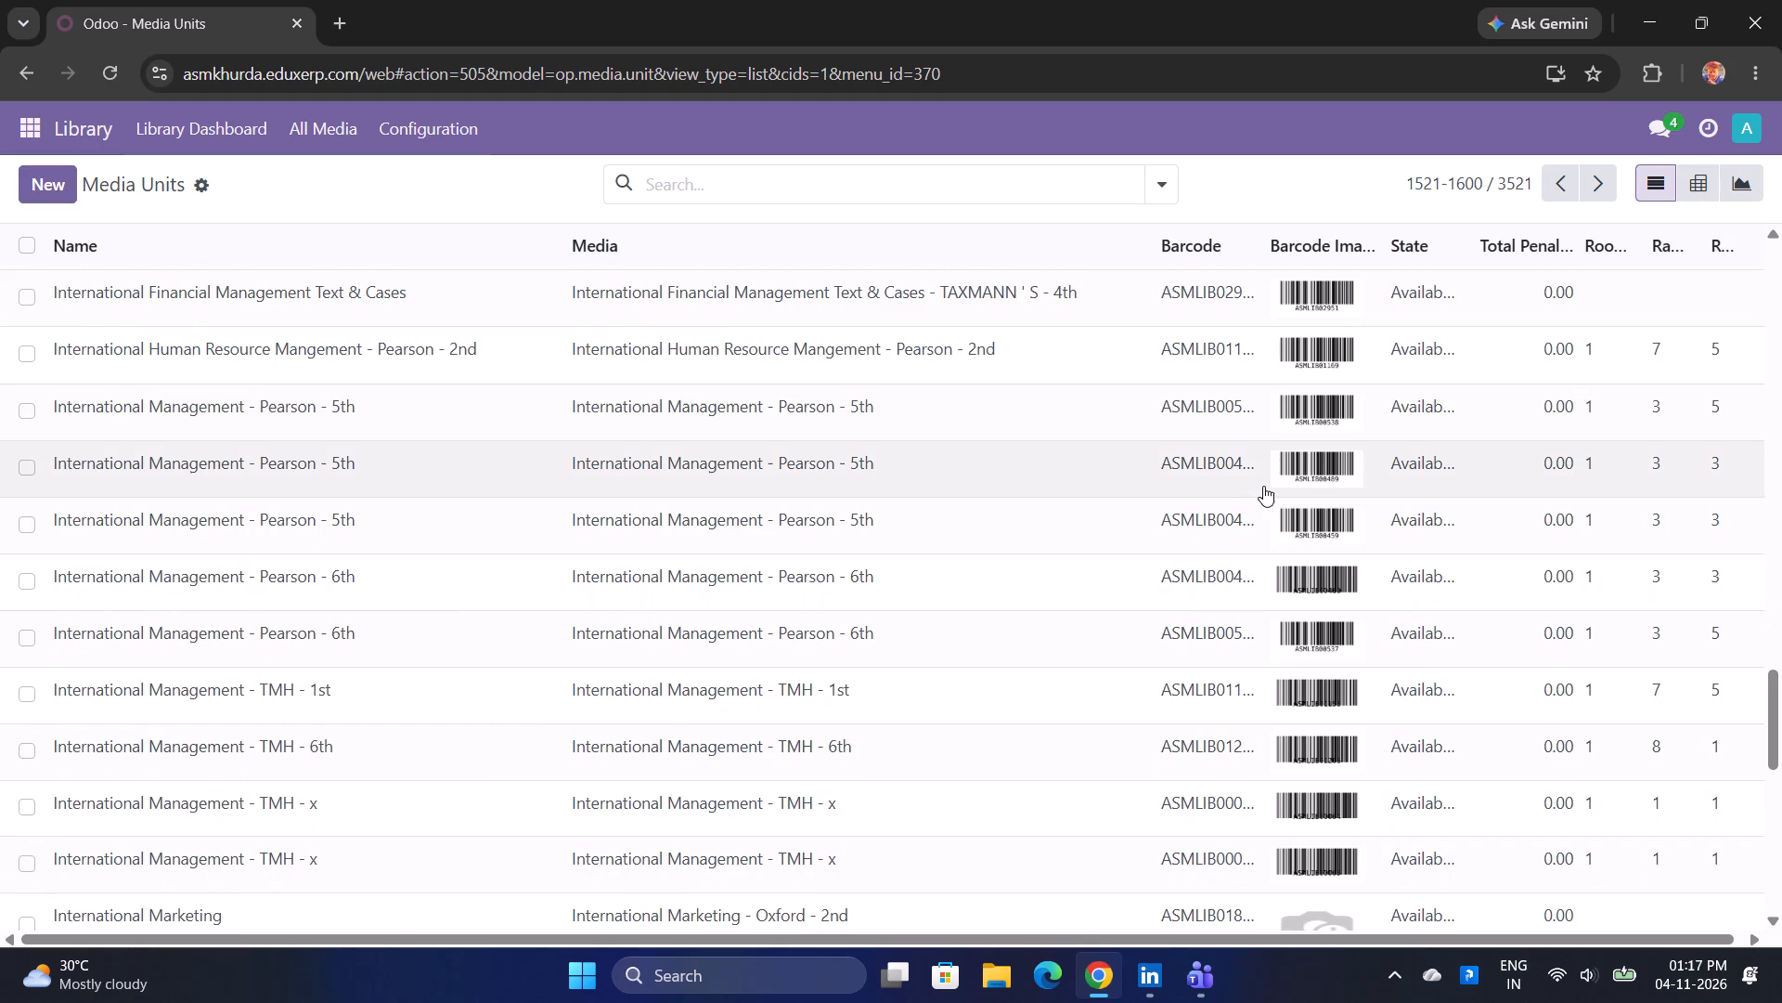
scroll(1263, 486, down, 5)
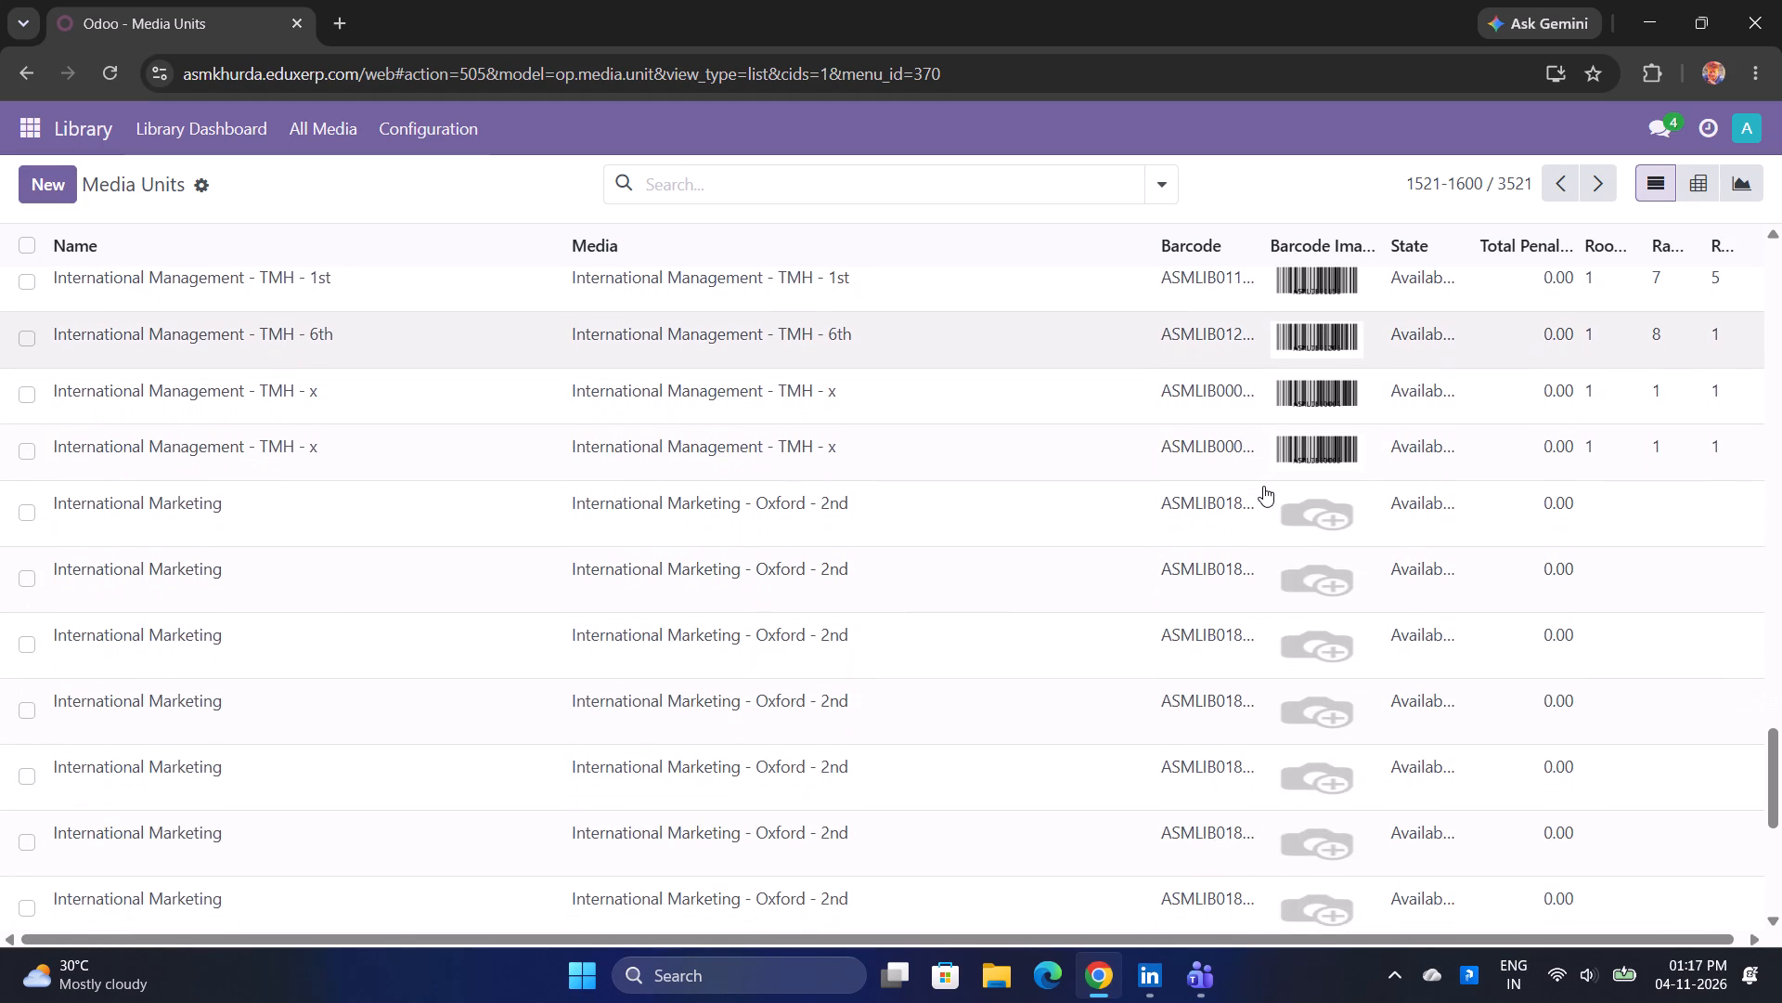
scroll(1263, 486, down, 10)
scroll(1263, 486, up, 2)
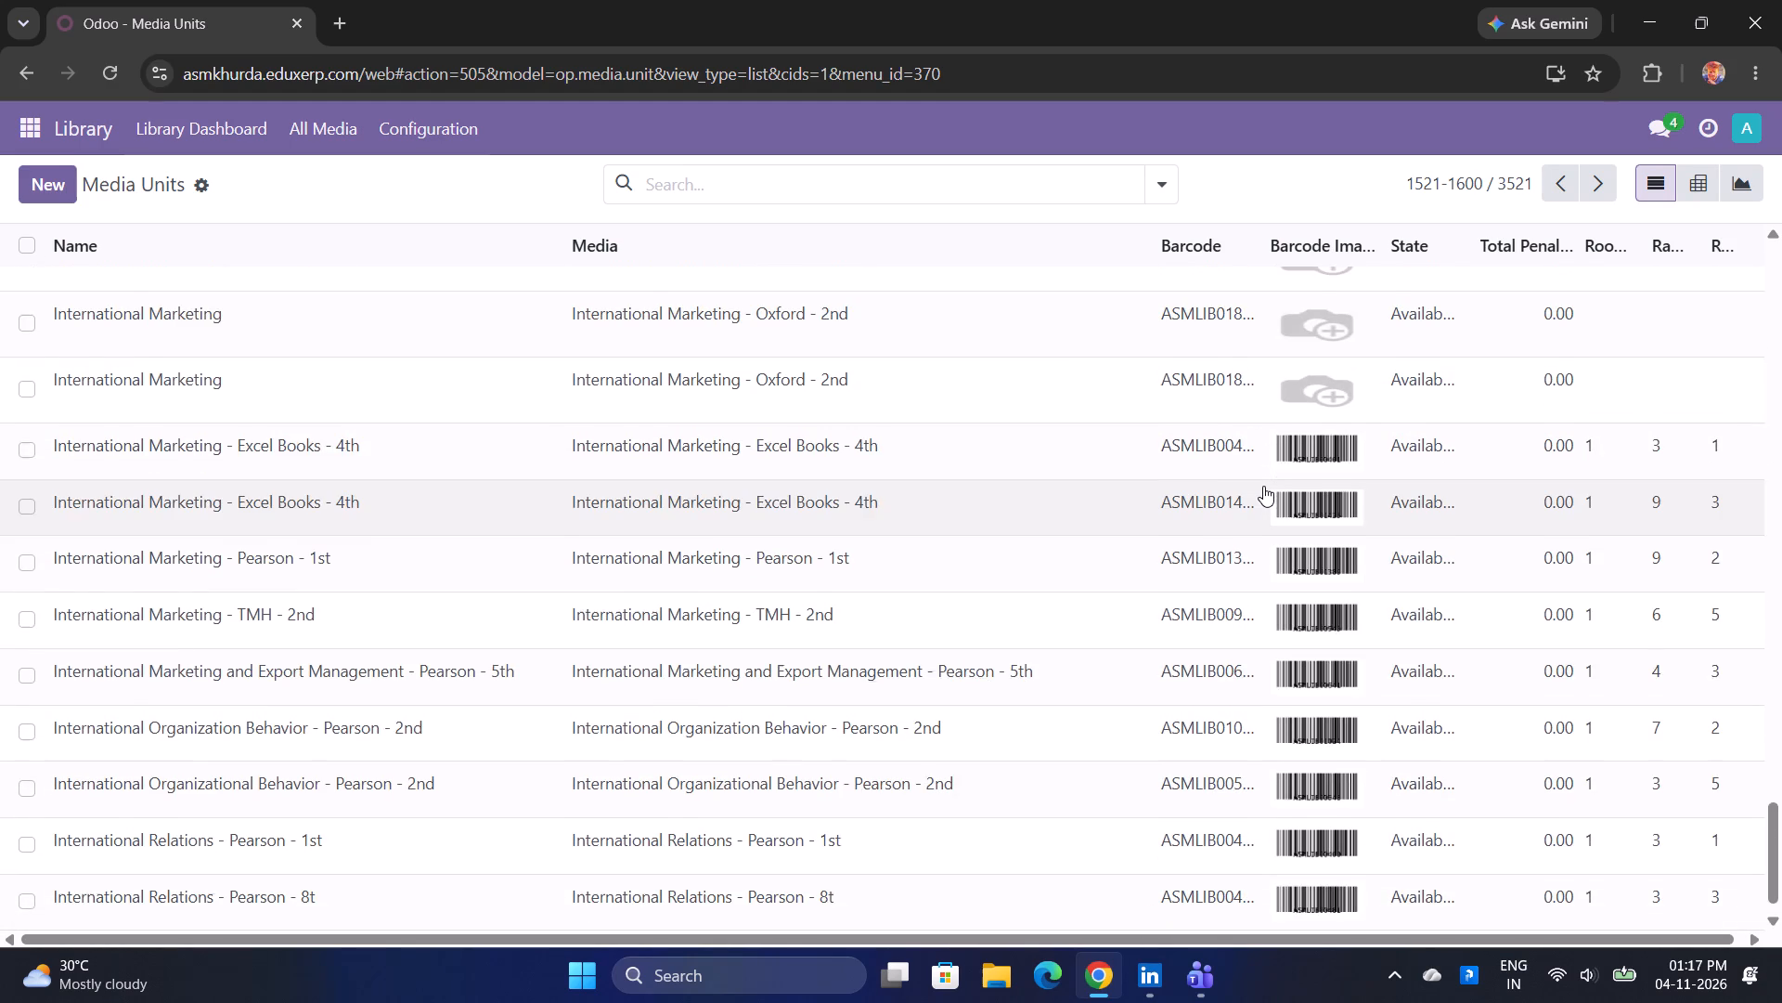
scroll(1263, 486, up, 17)
scroll(1263, 486, up, 5)
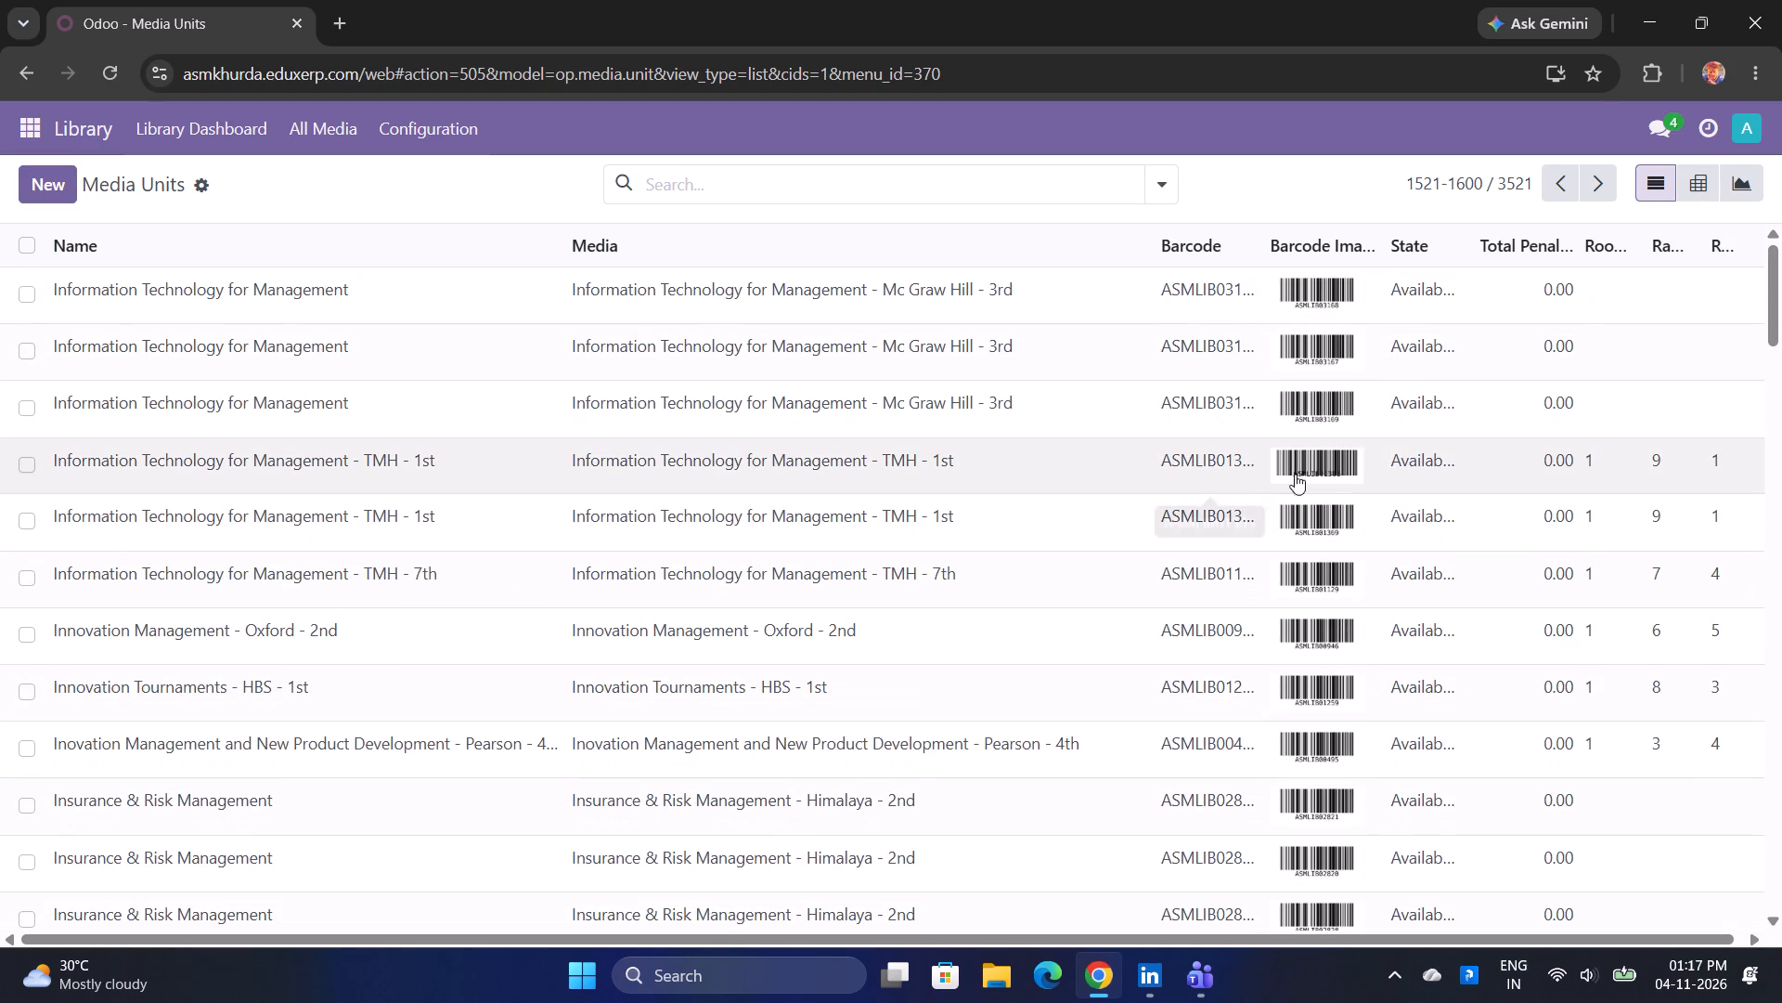
Advance to records 1681-1760 of the Media Units list and check their barcode images.
click(1593, 177)
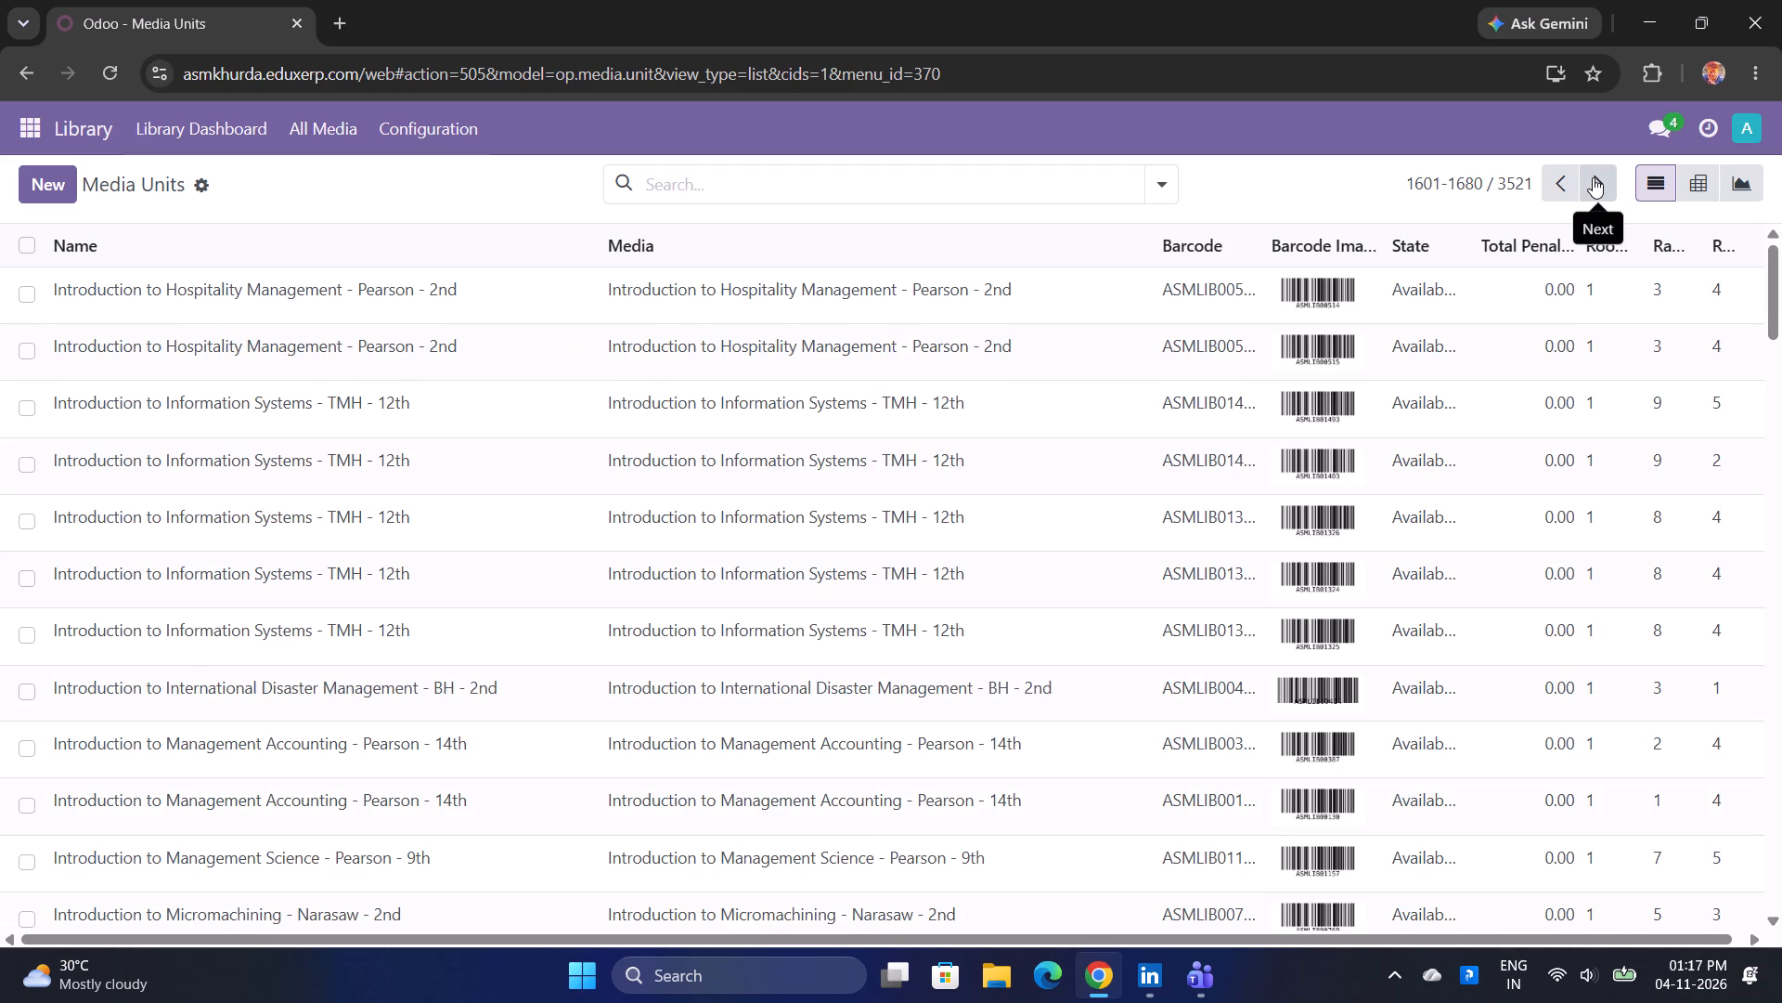
click(1593, 177)
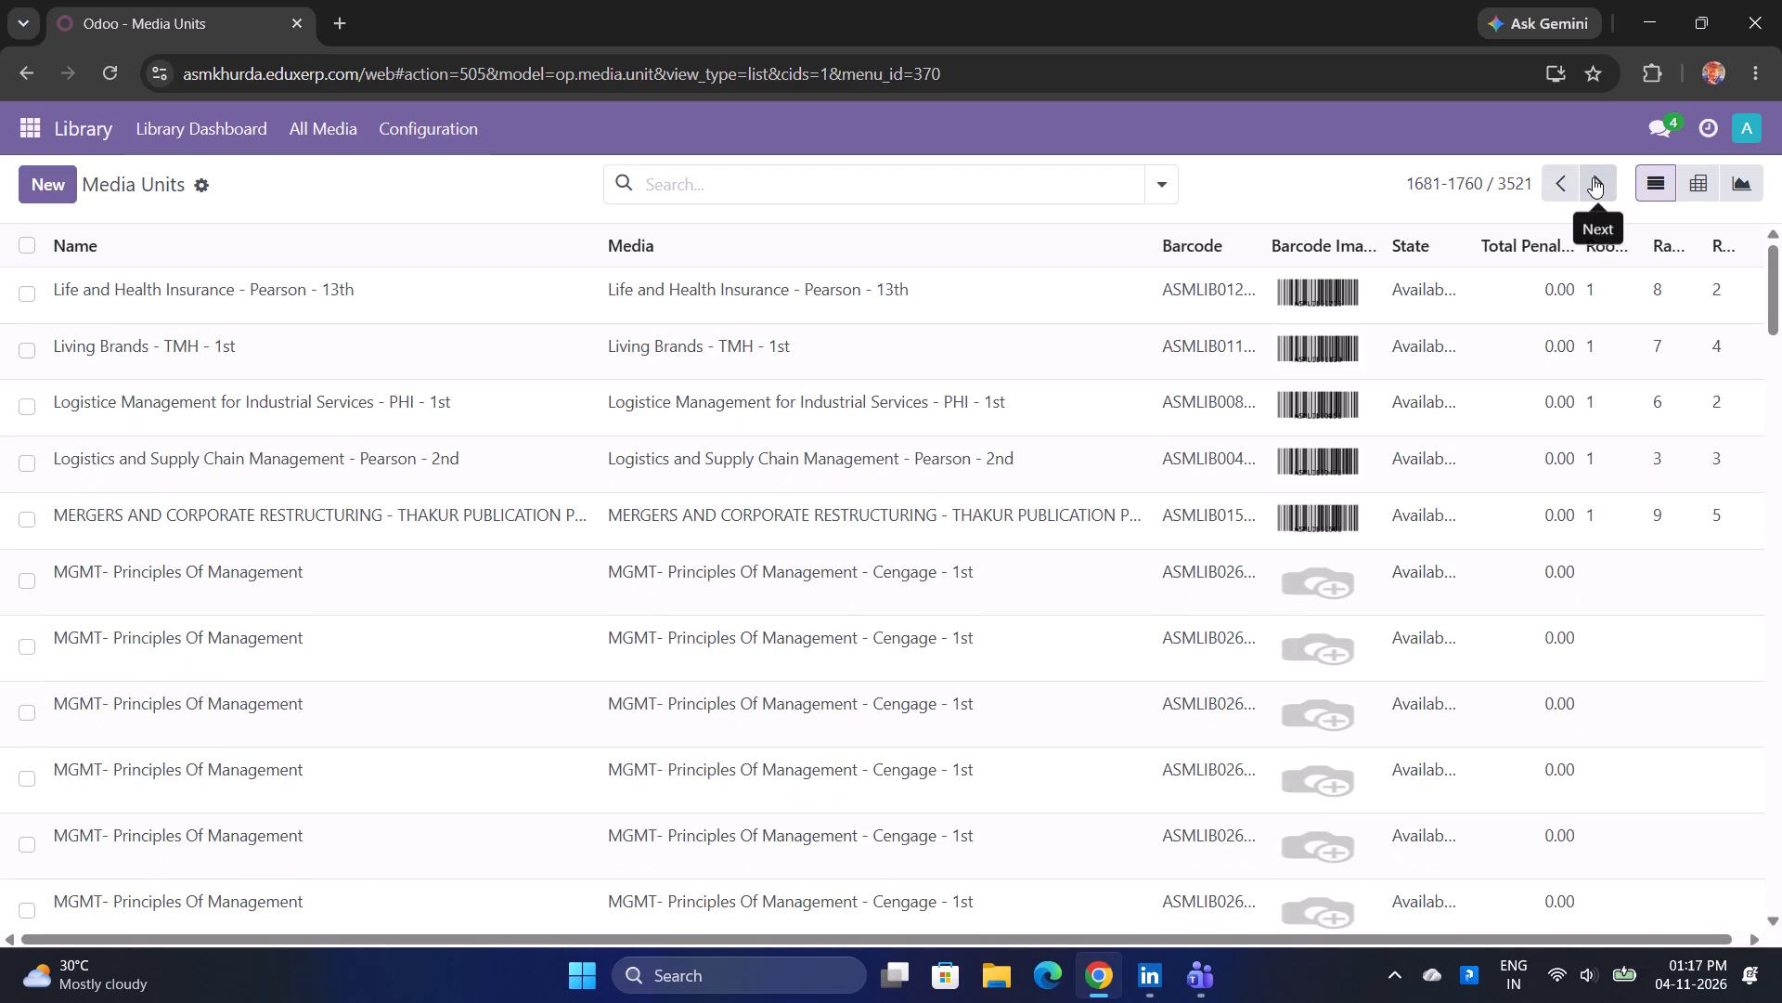
scroll(1487, 502, up, 9)
scroll(1487, 502, down, 14)
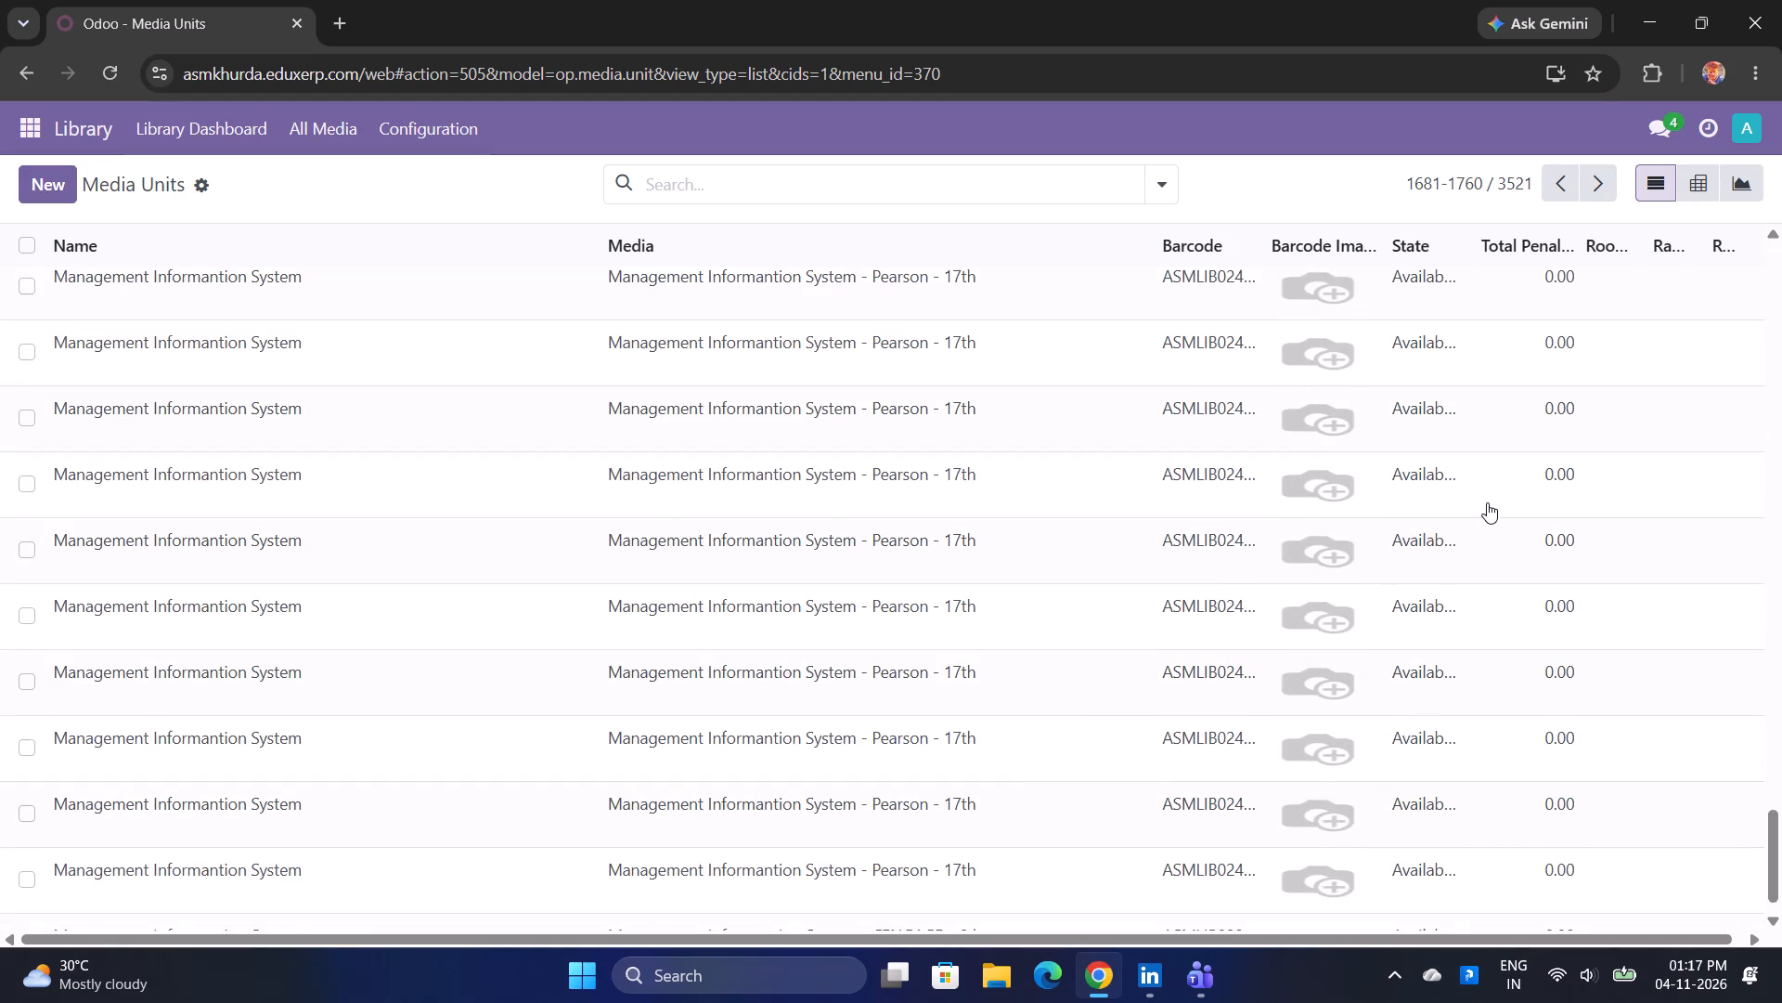
scroll(1487, 502, down, 8)
scroll(1487, 502, up, 15)
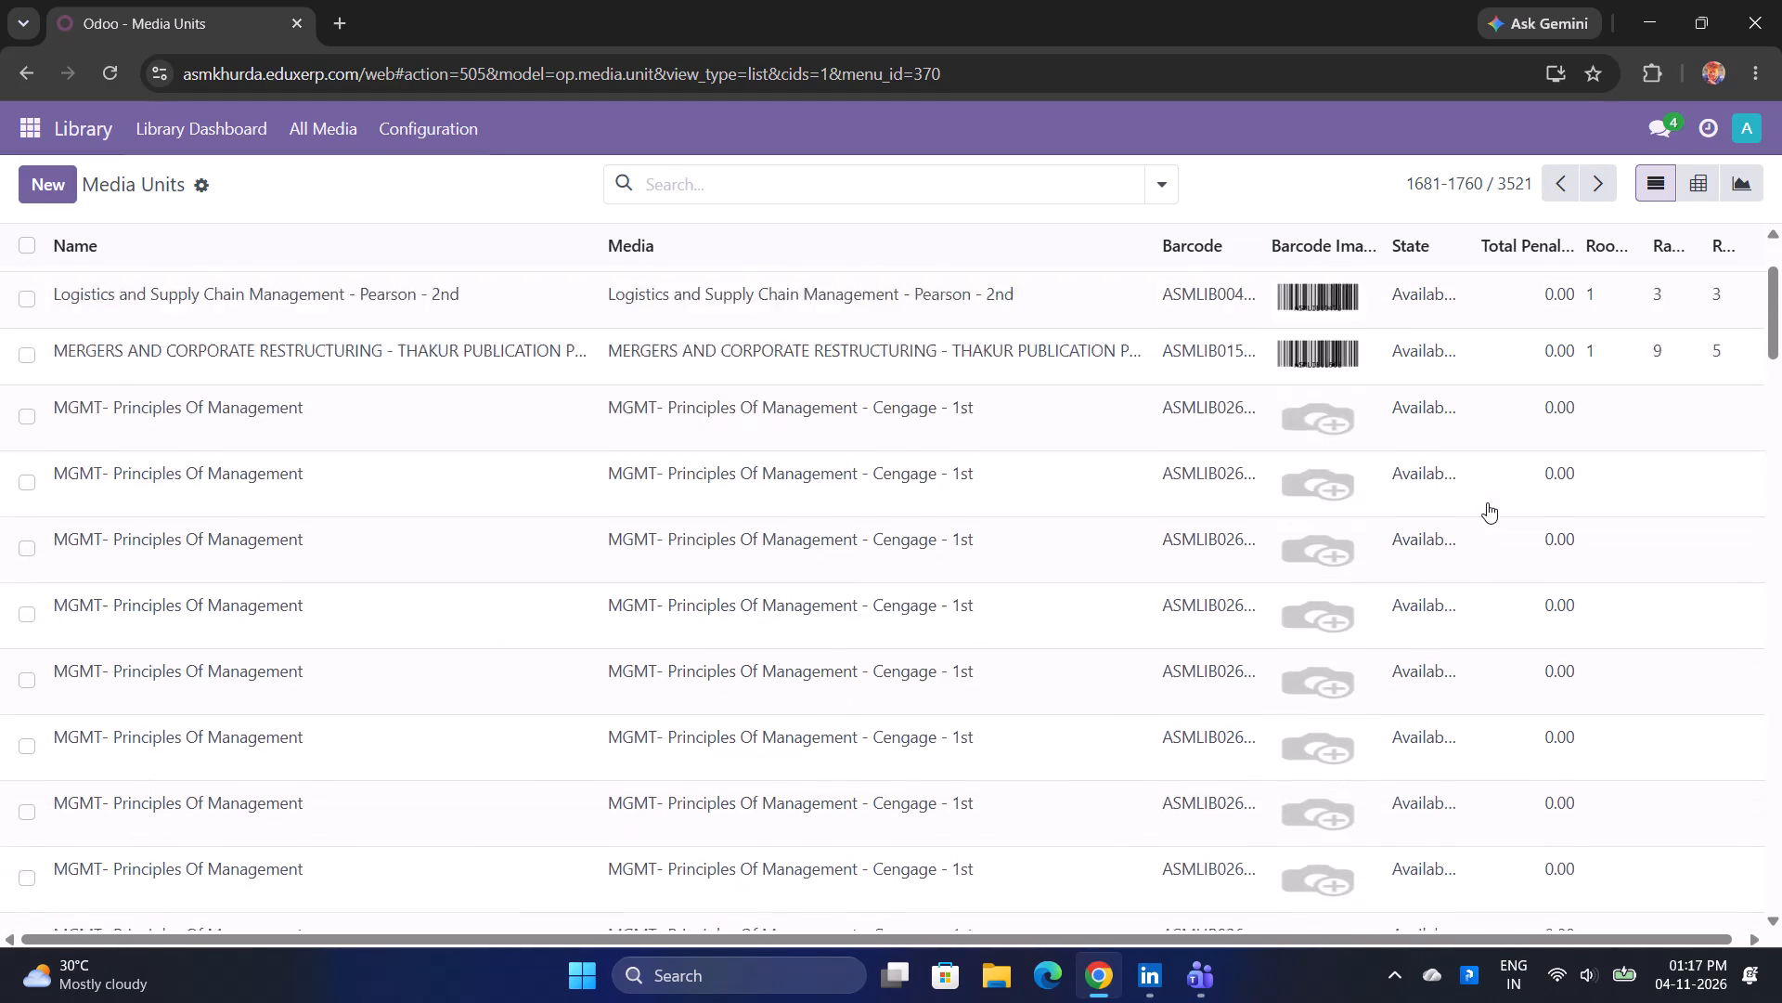
scroll(1487, 502, up, 6)
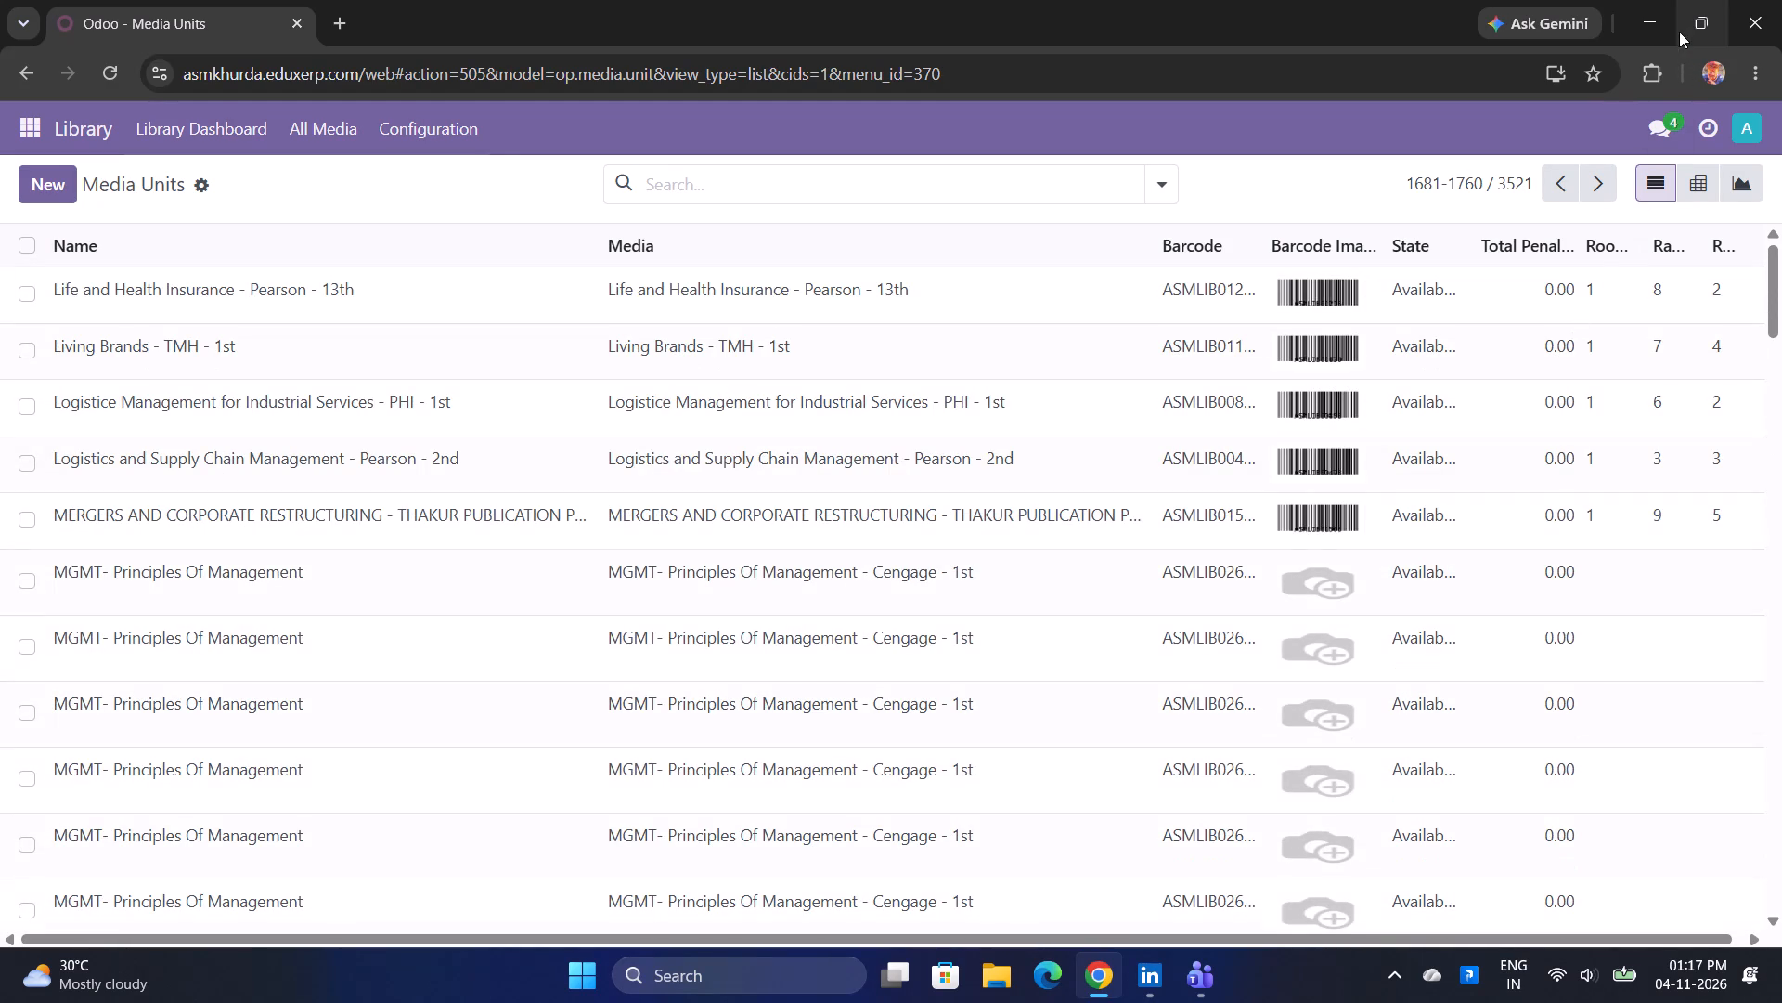